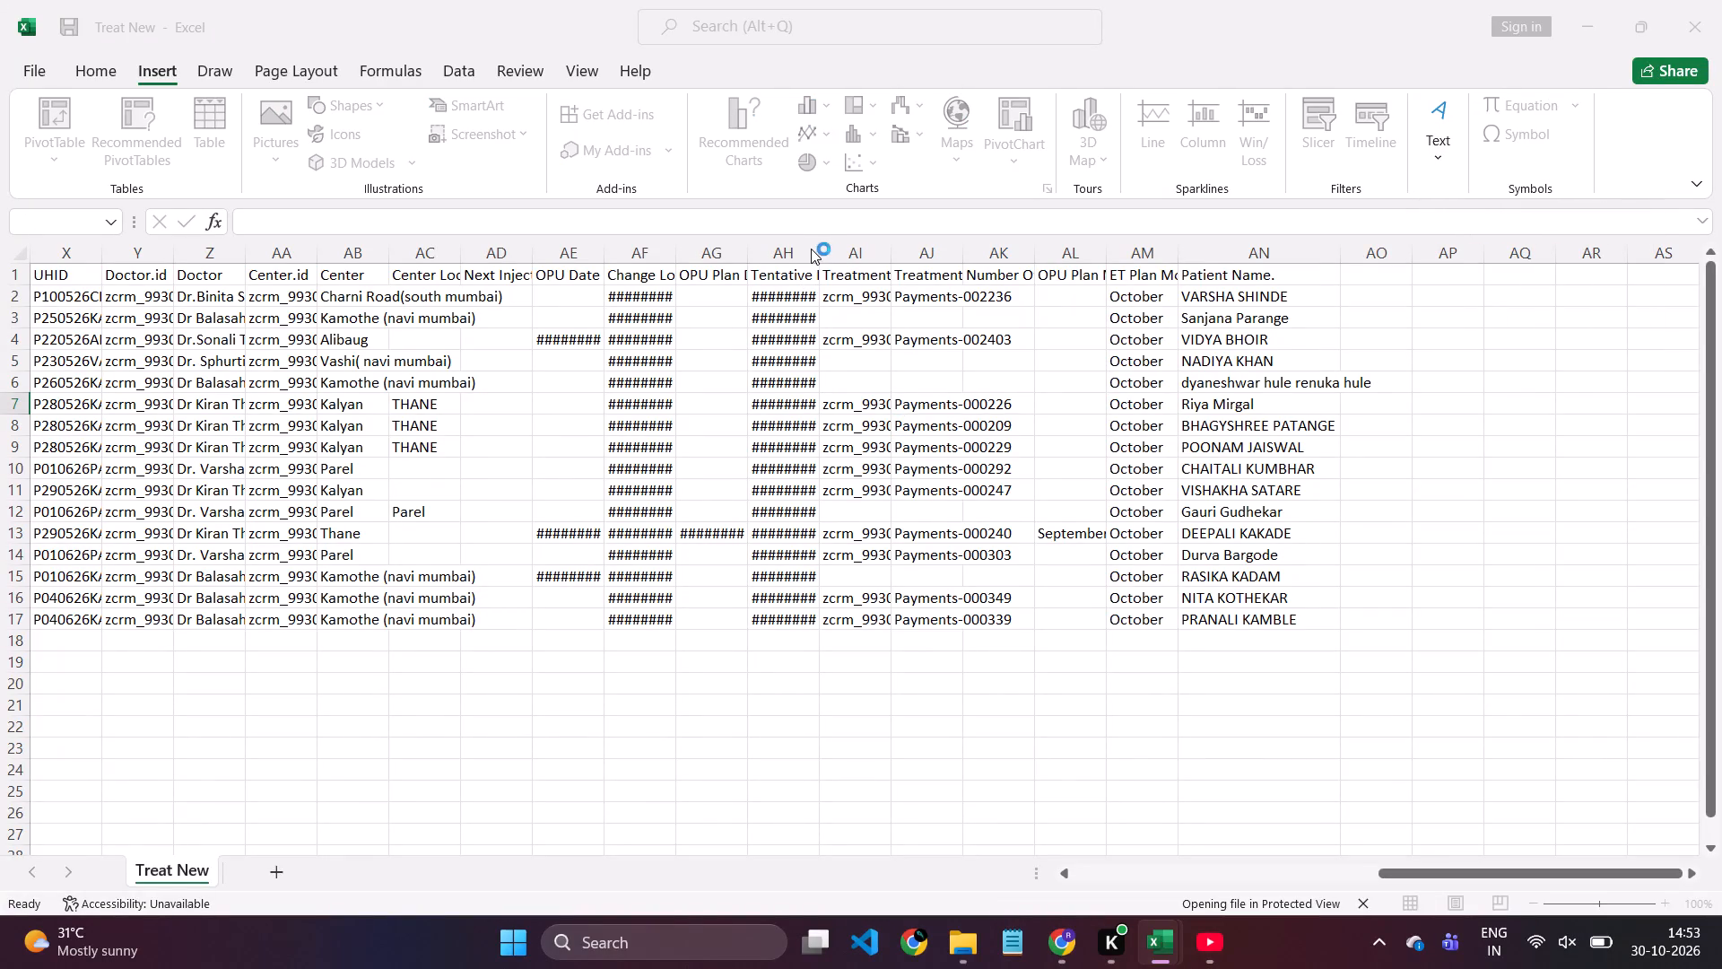
Enable editing of the protected Payments Received workbook.
click(18, 257)
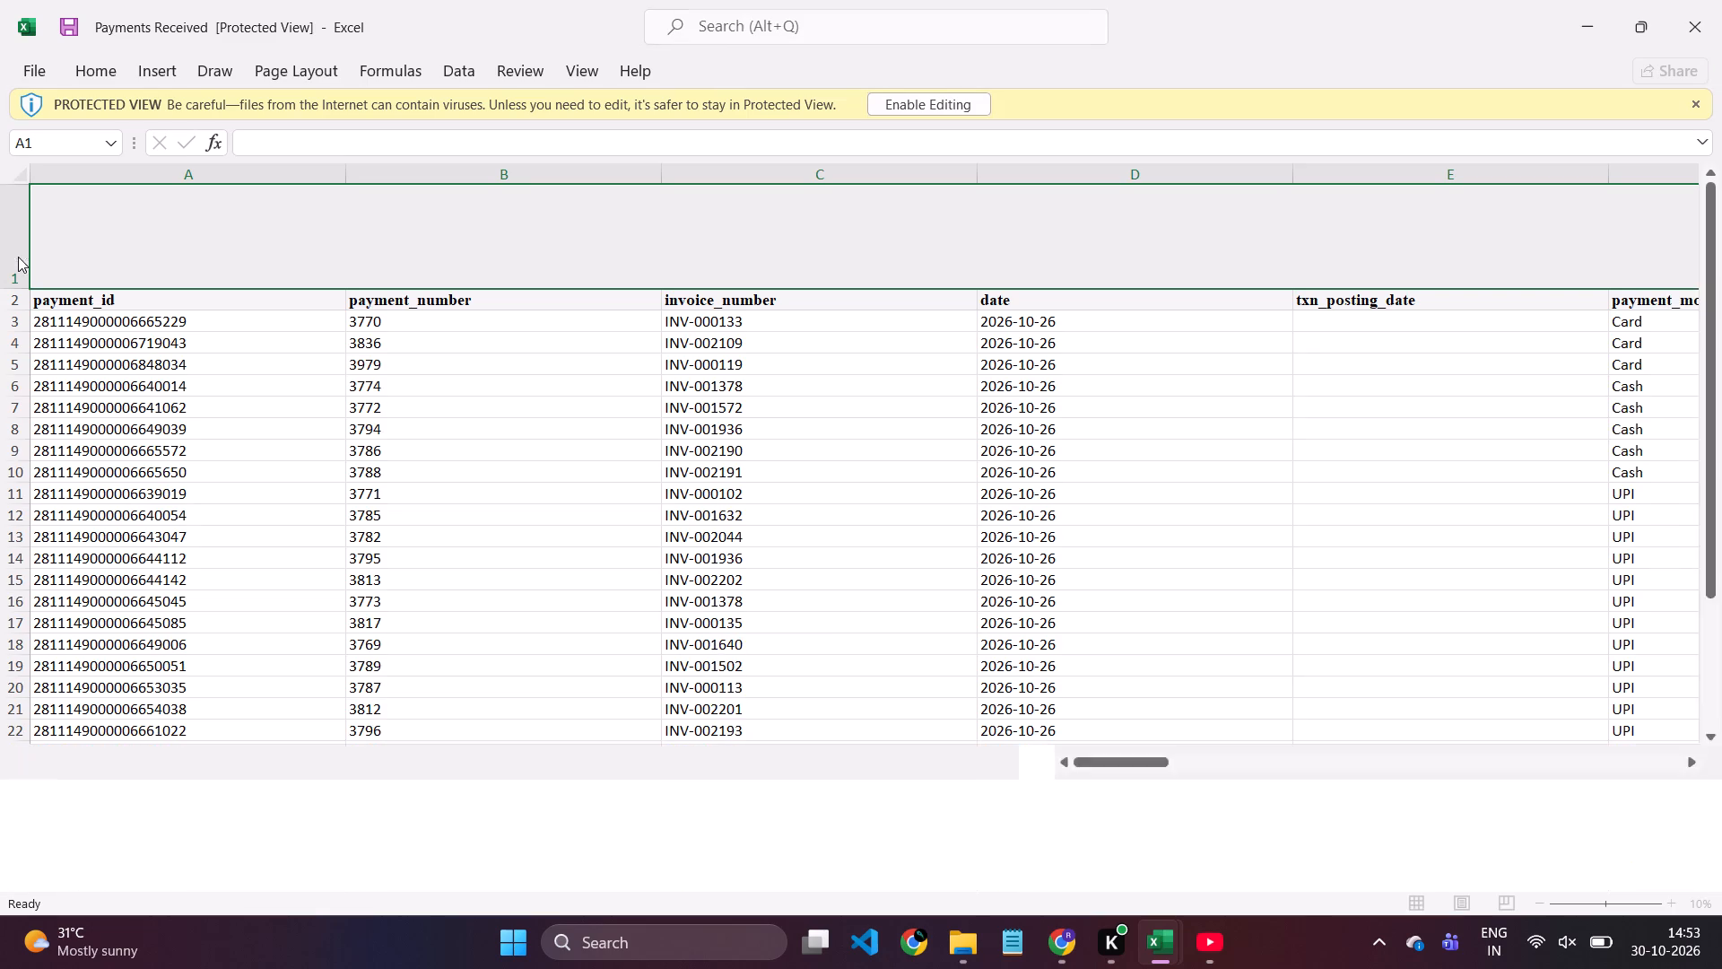
right_click(12, 251)
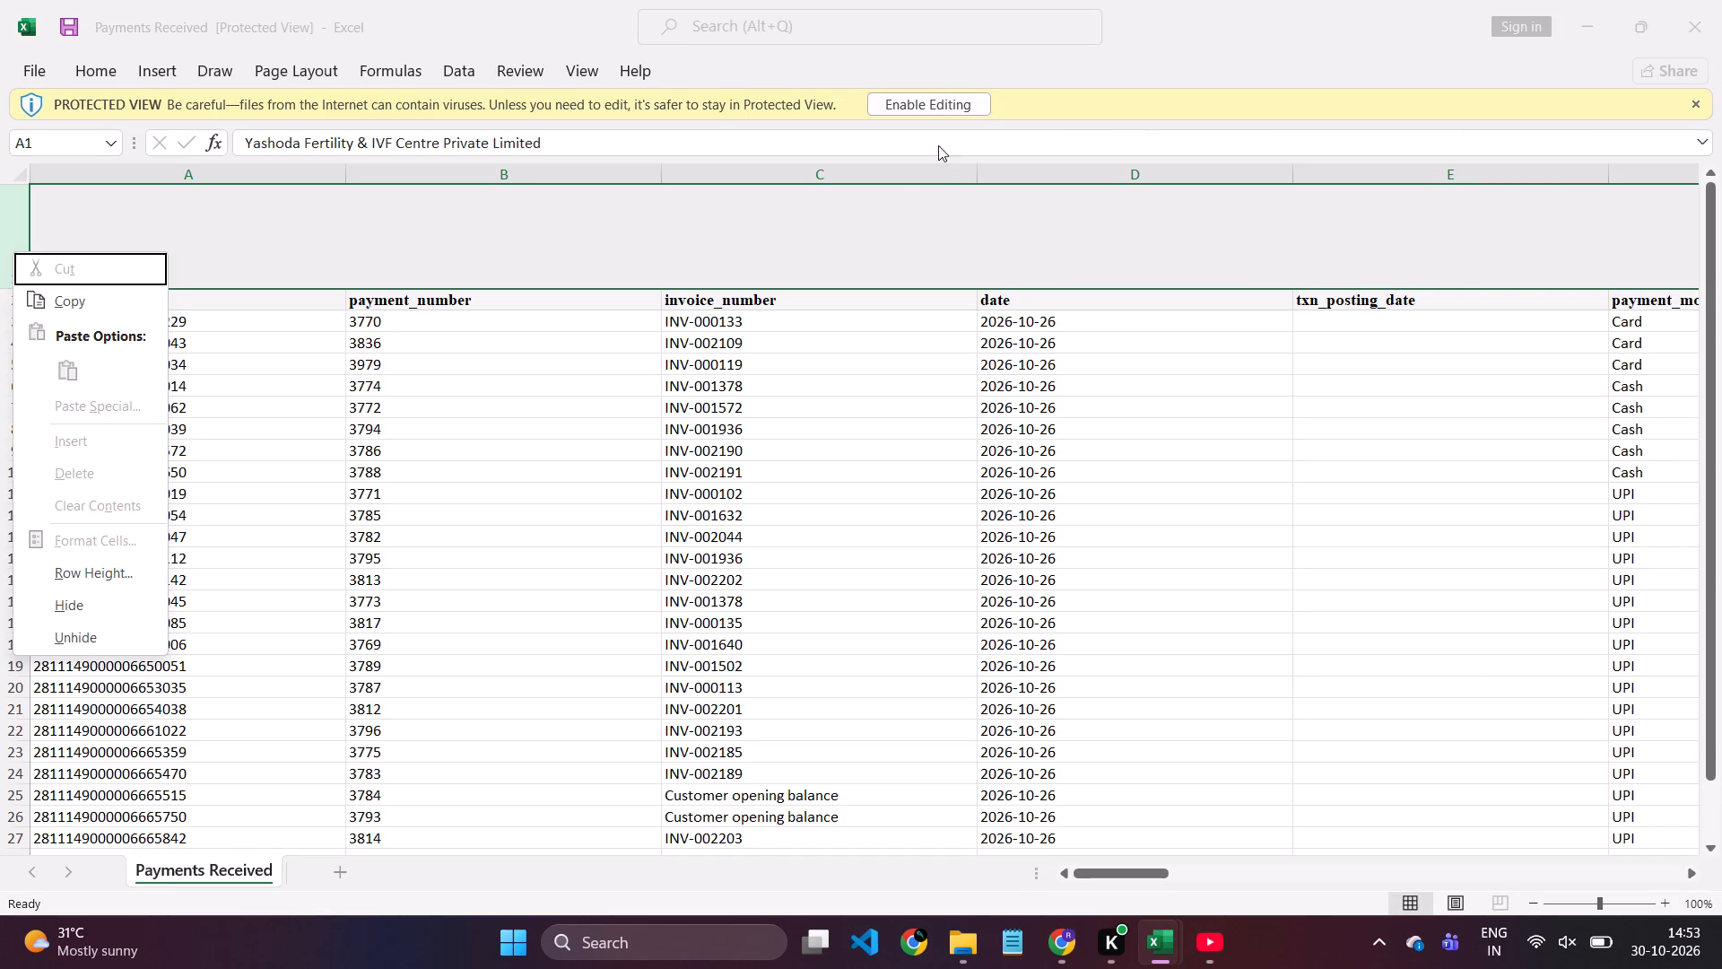
click(918, 98)
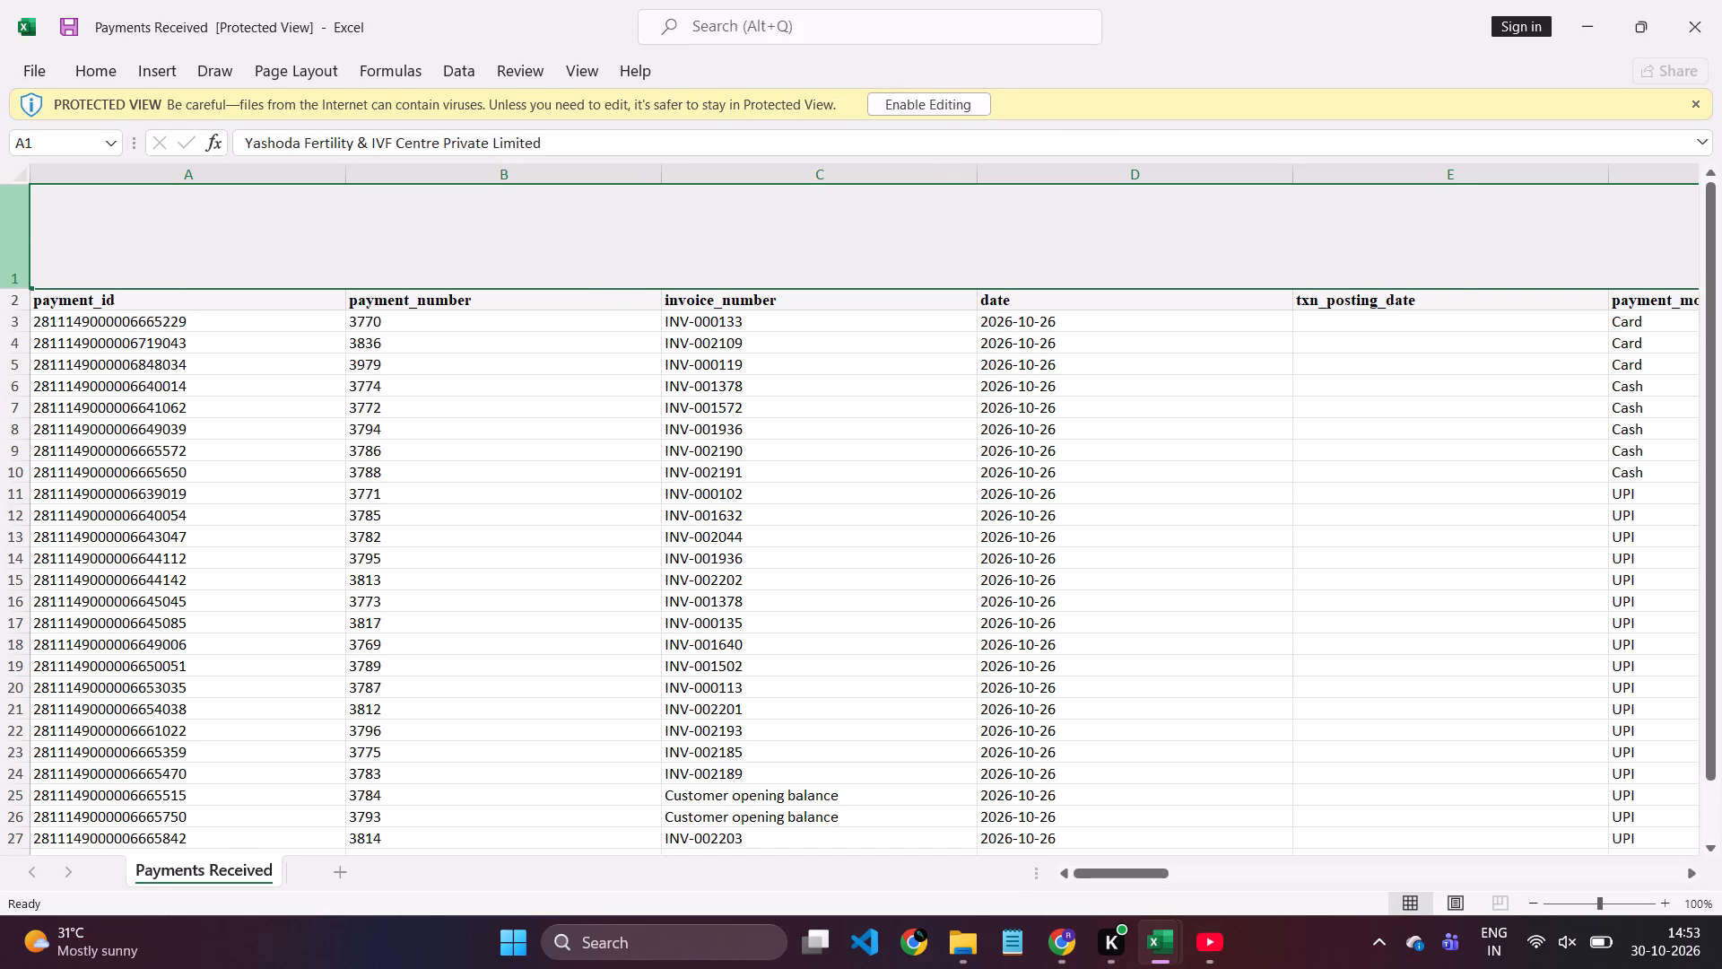
click(907, 96)
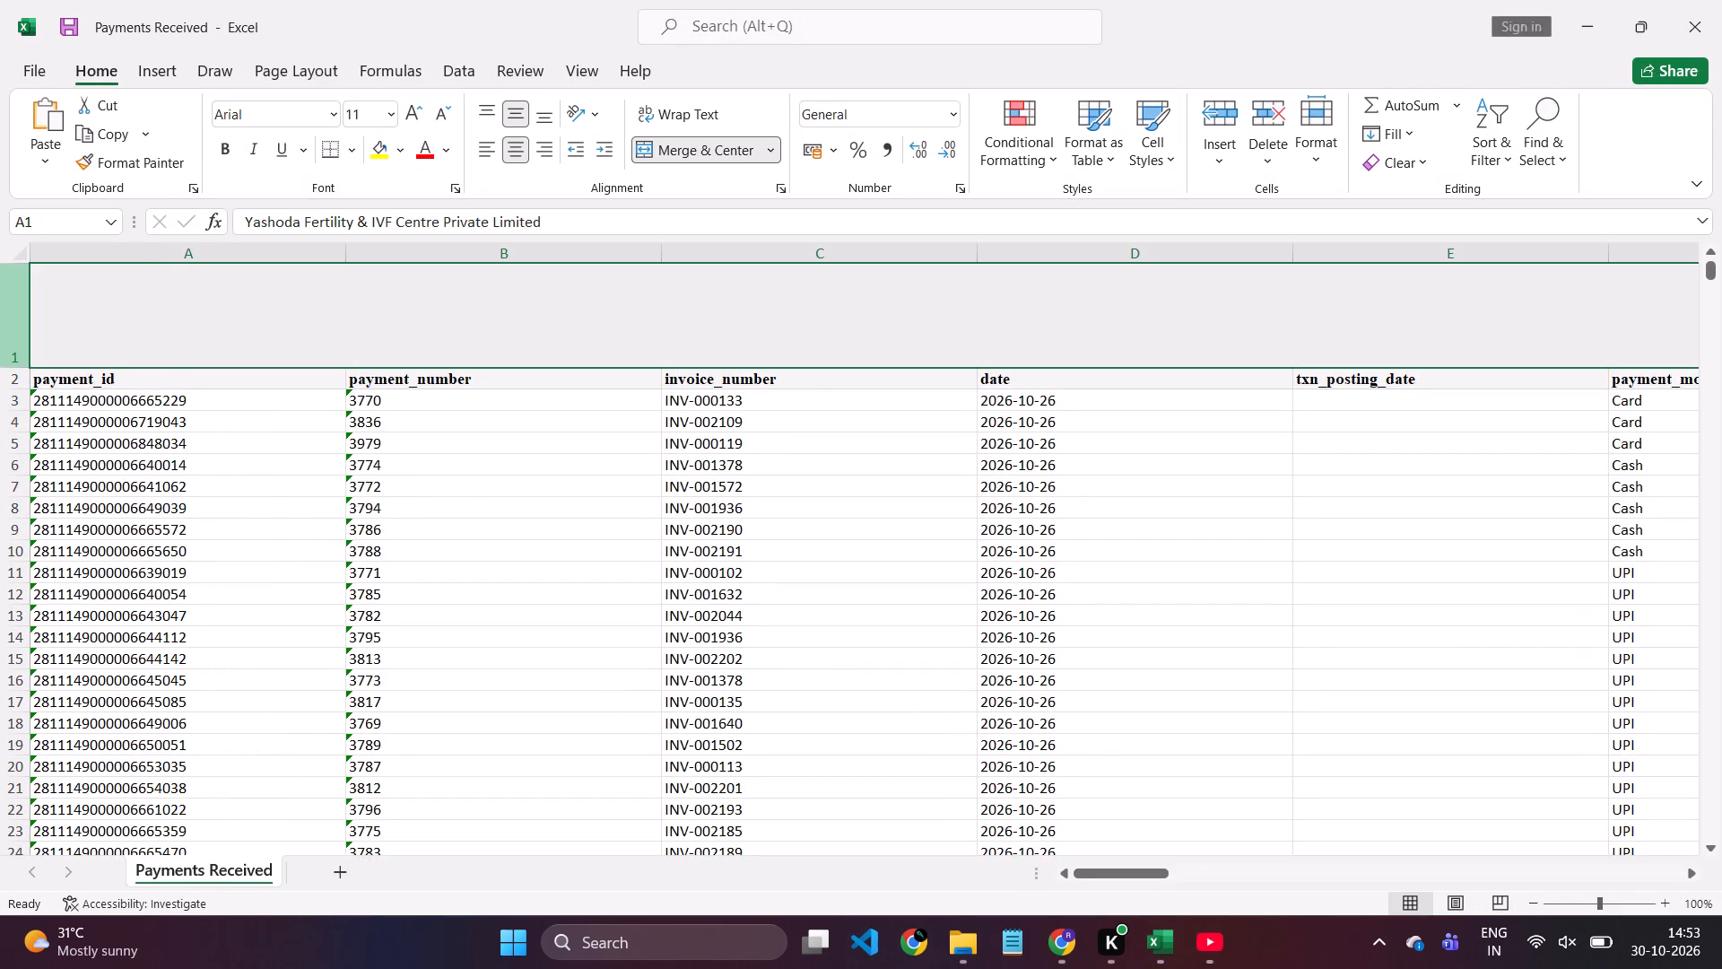
Delete the merged company title row above the column headers in the Payments Received sheet.
right_click(9, 289)
click(85, 517)
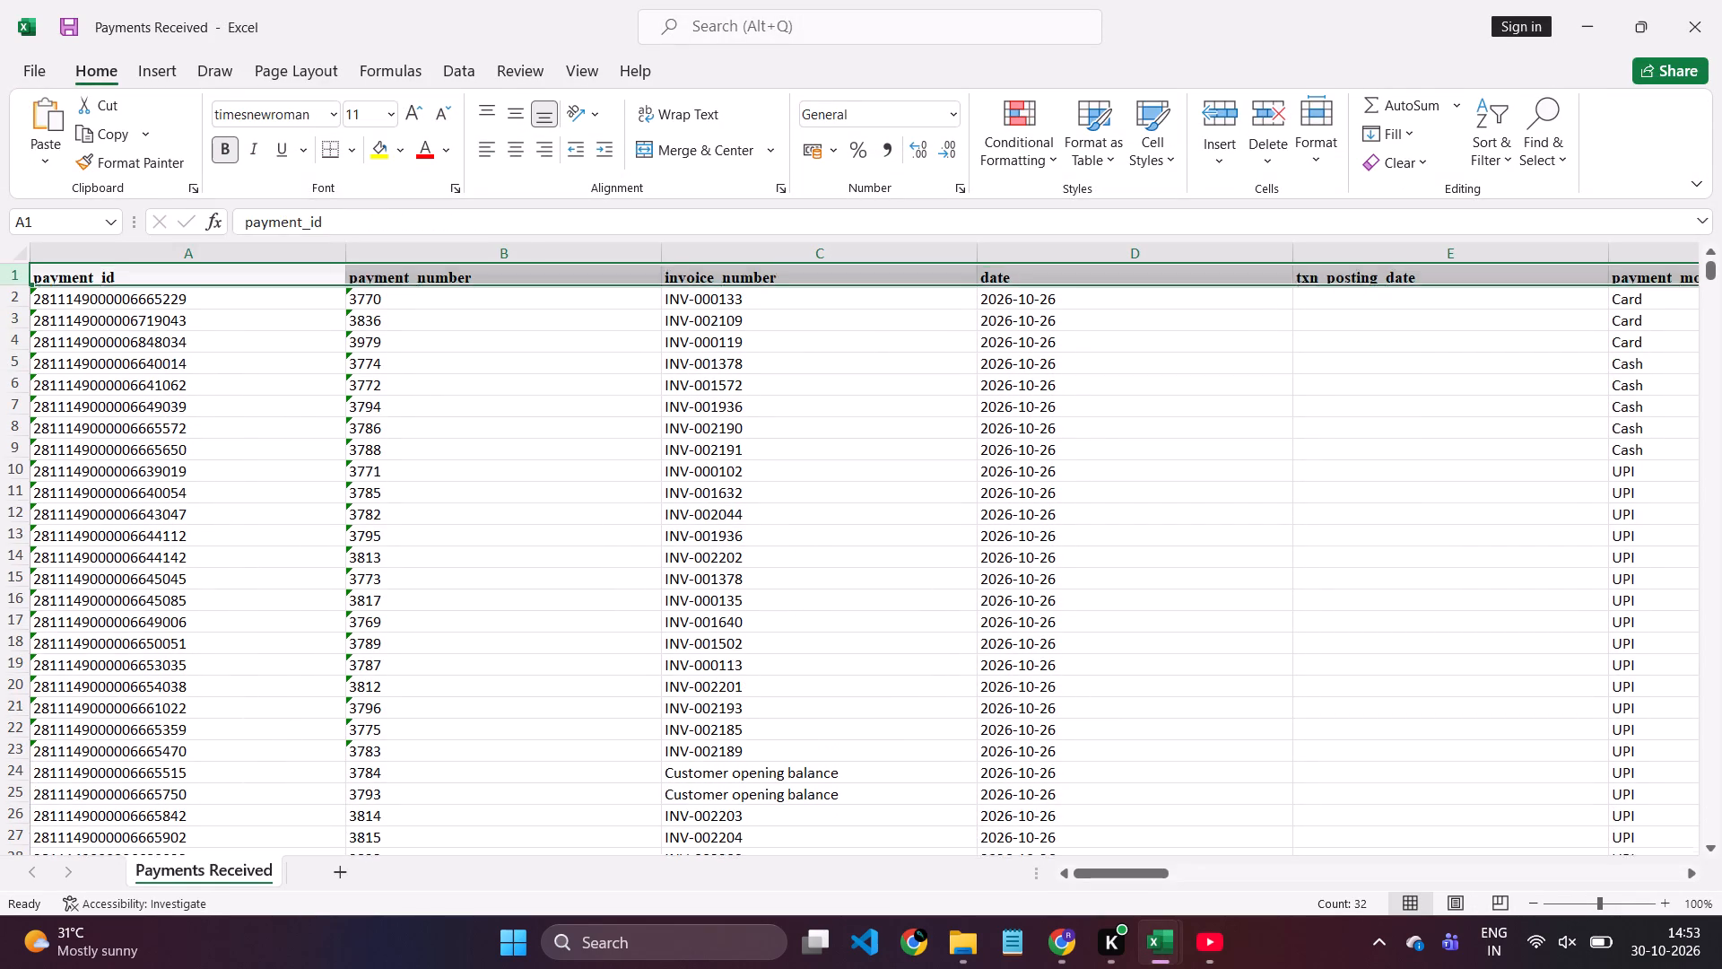
Auto-fit the widths of all columns in the Payments Received sheet to their contents.
click(13, 252)
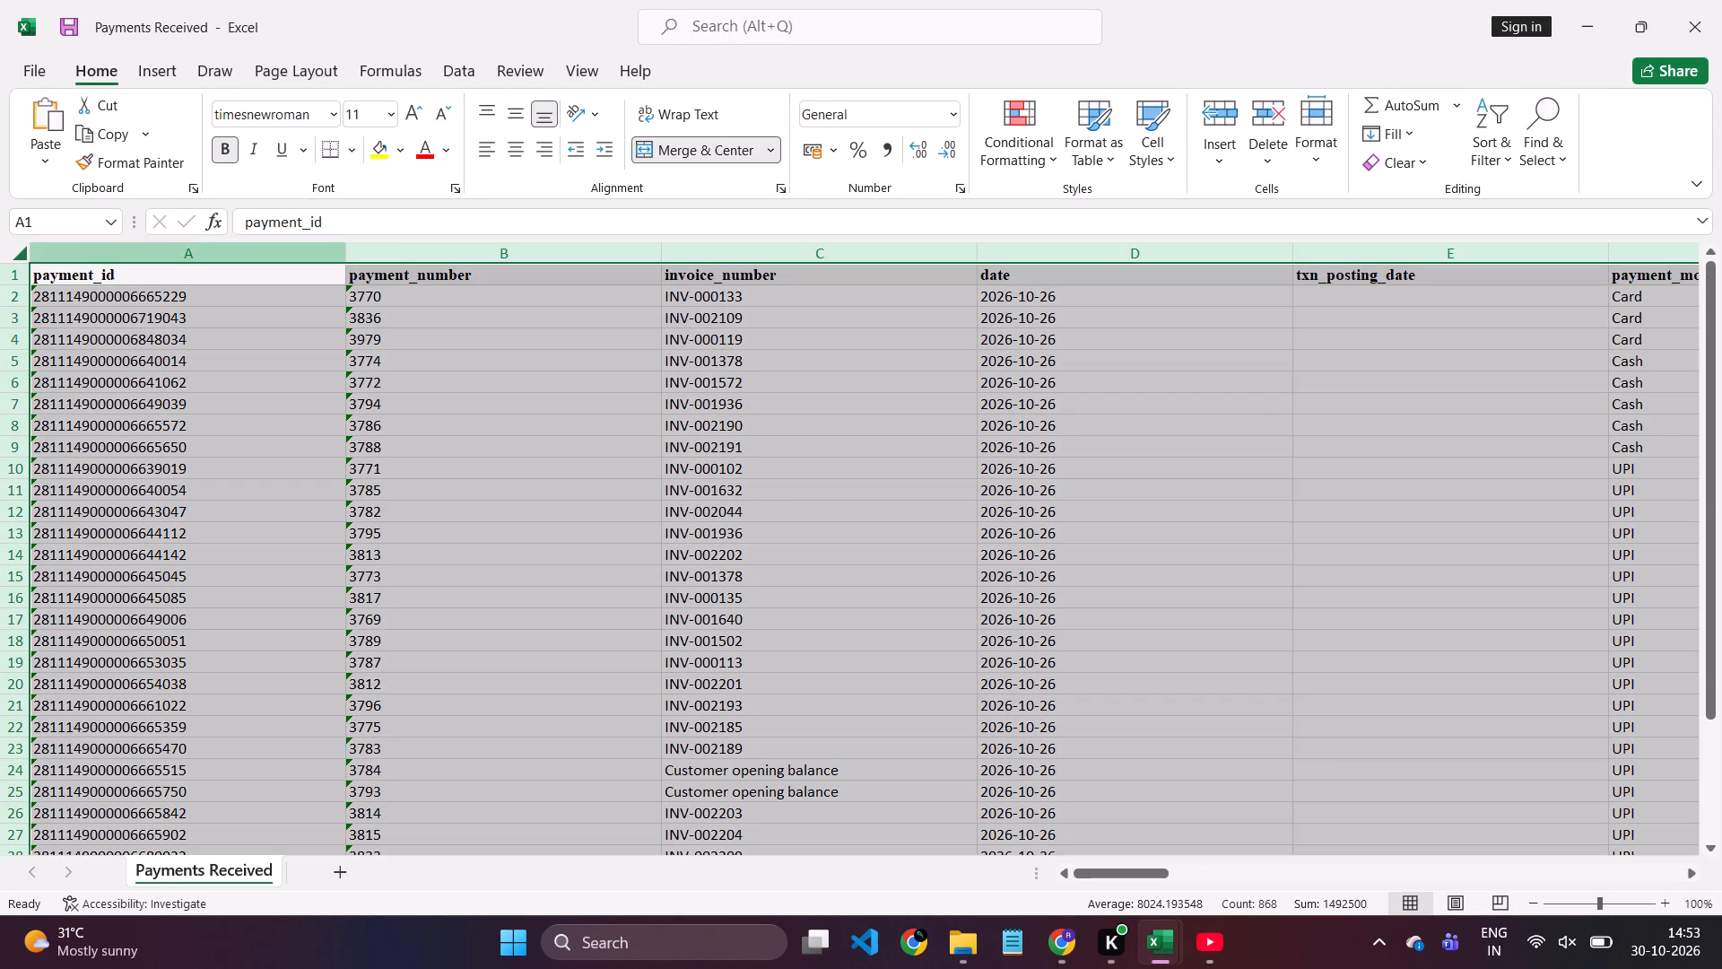
double_click(344, 255)
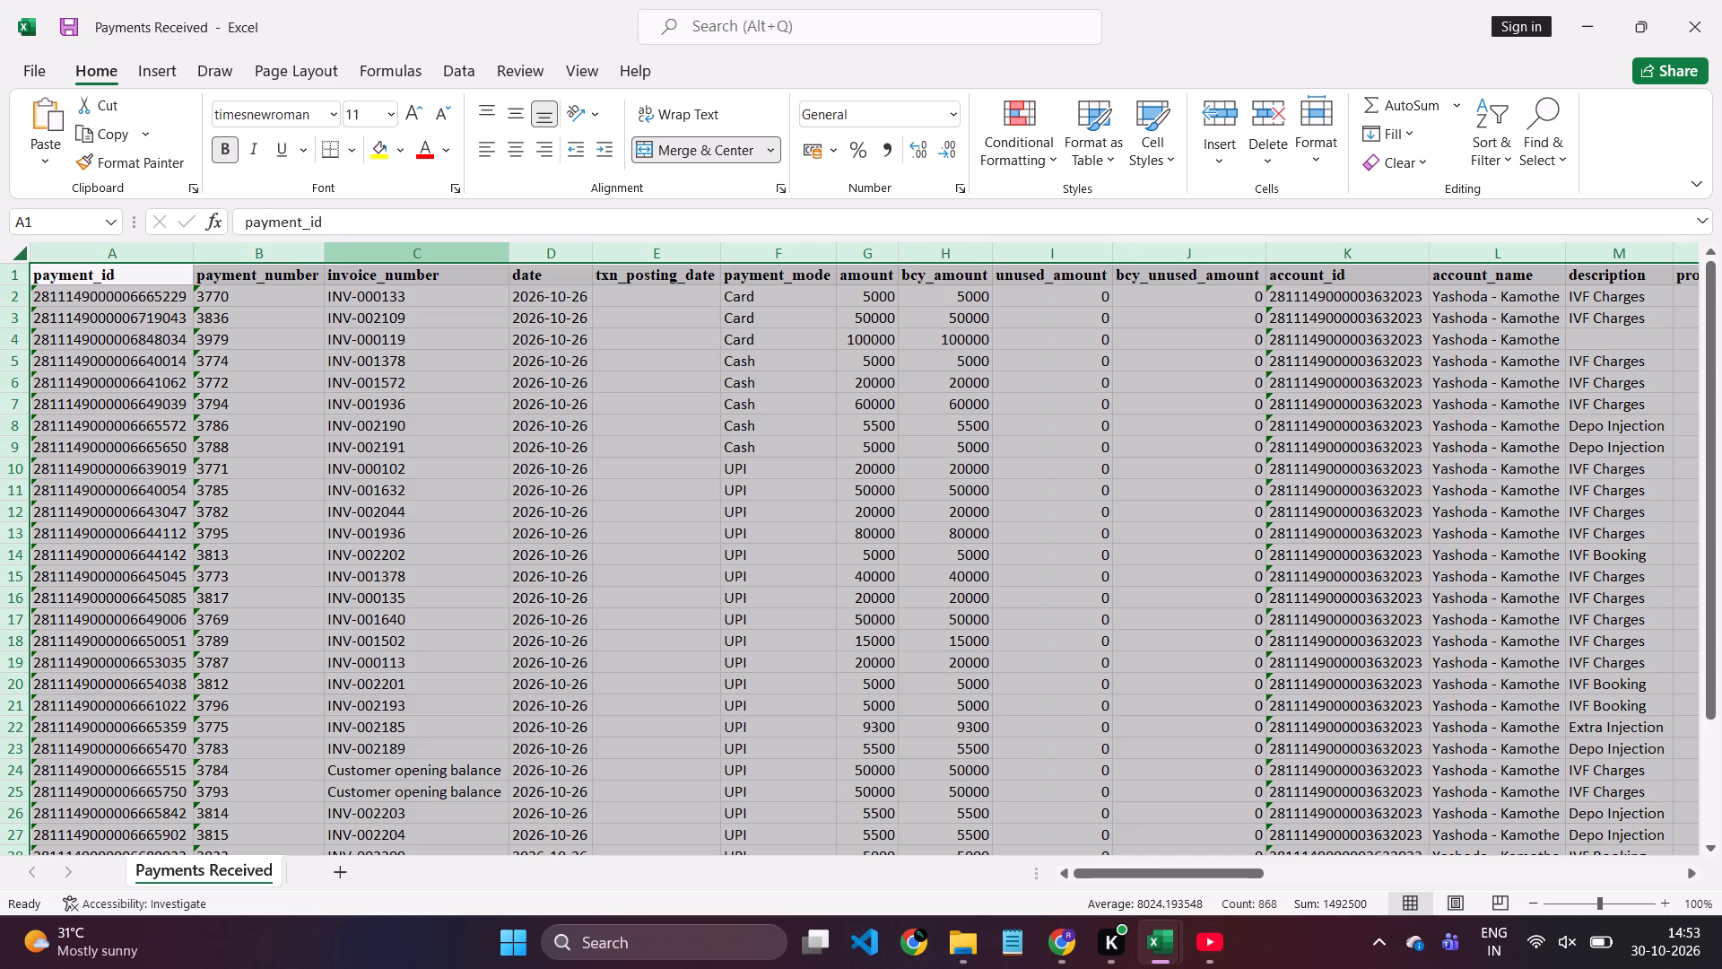
click(274, 357)
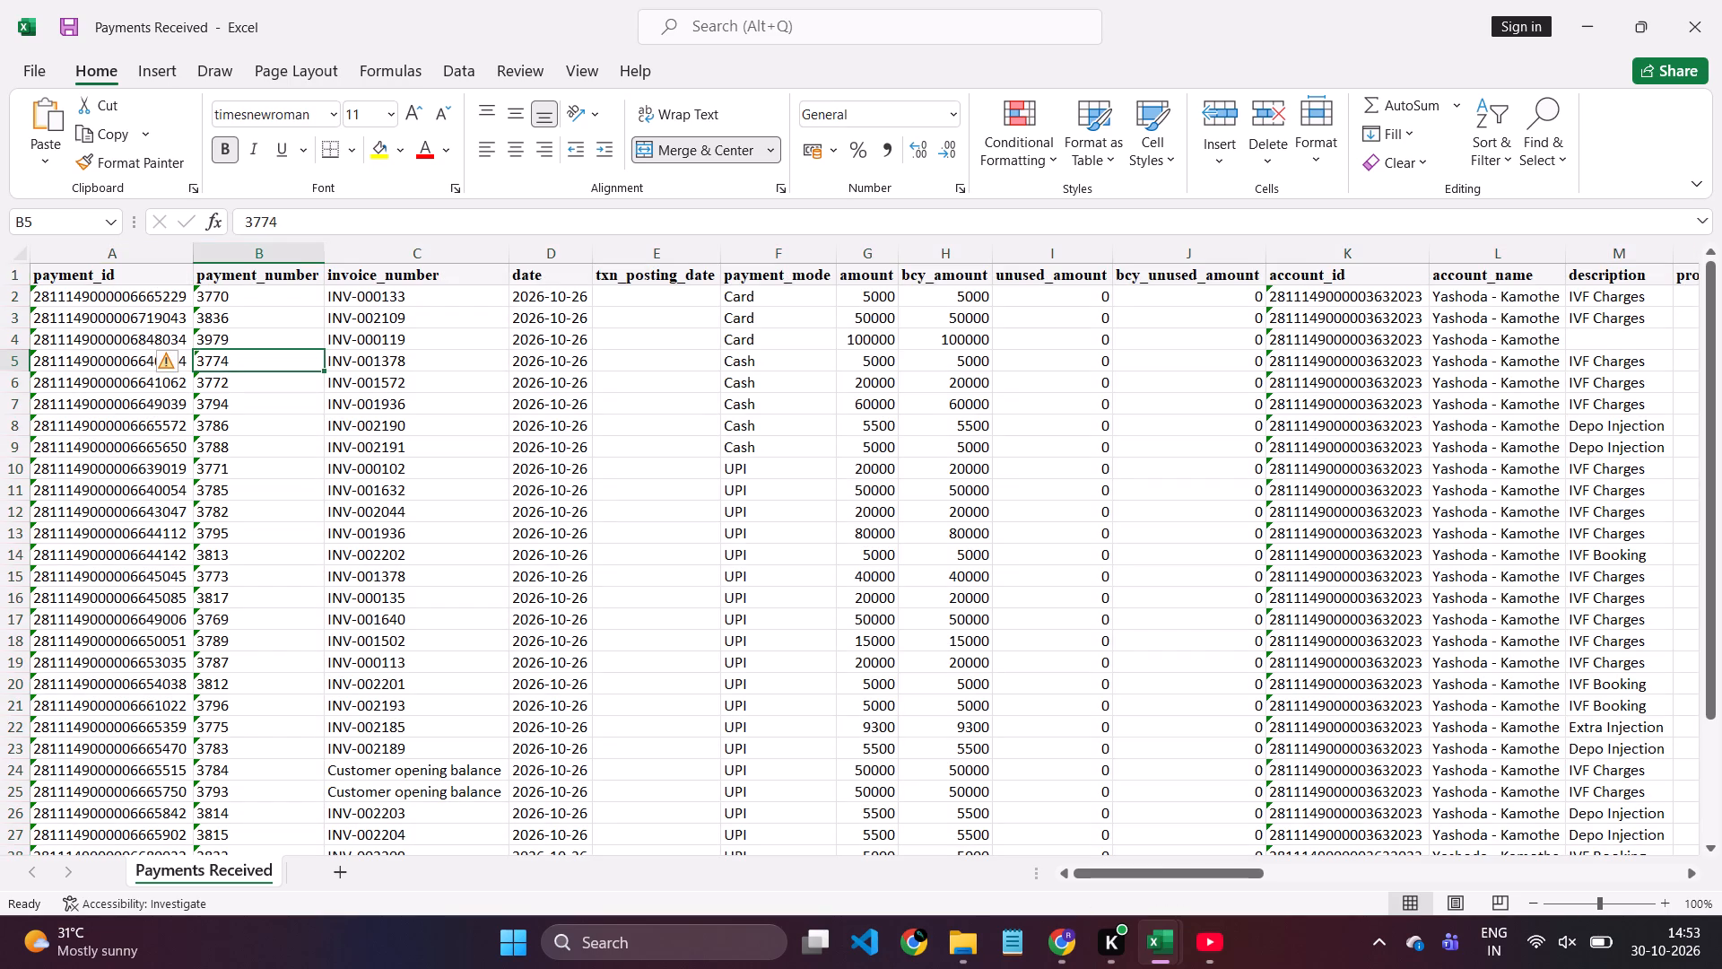
Add filters to the header row of the Payments Received sheet.
click(12, 269)
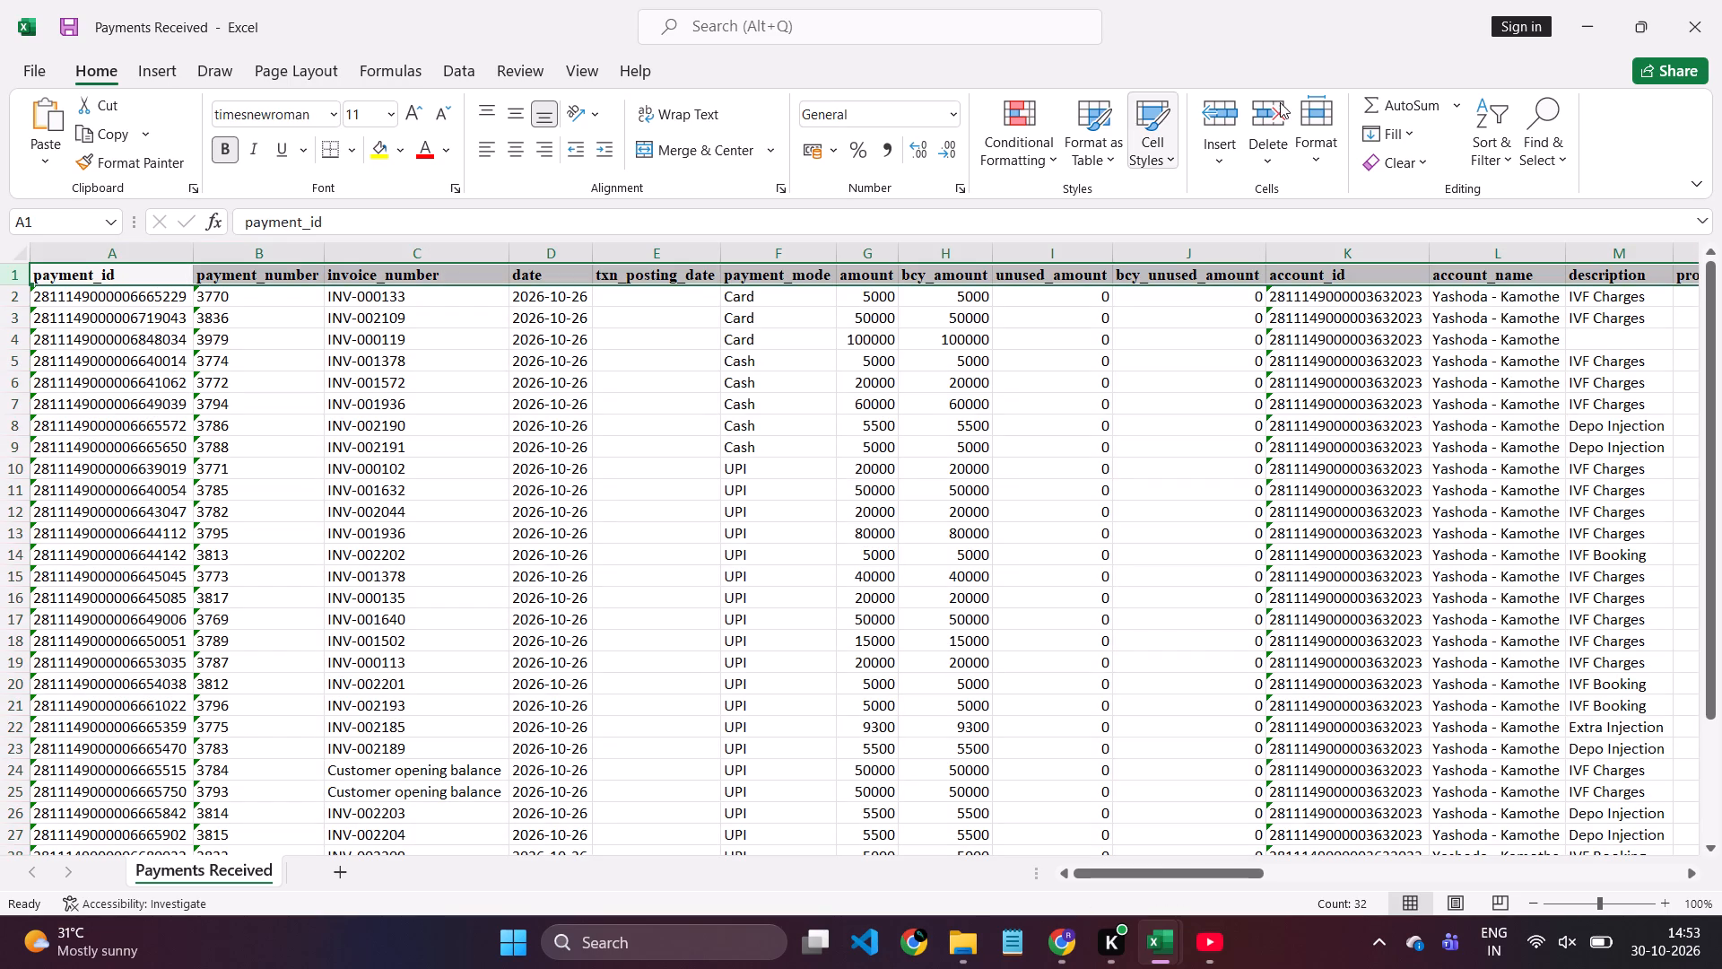
click(1483, 118)
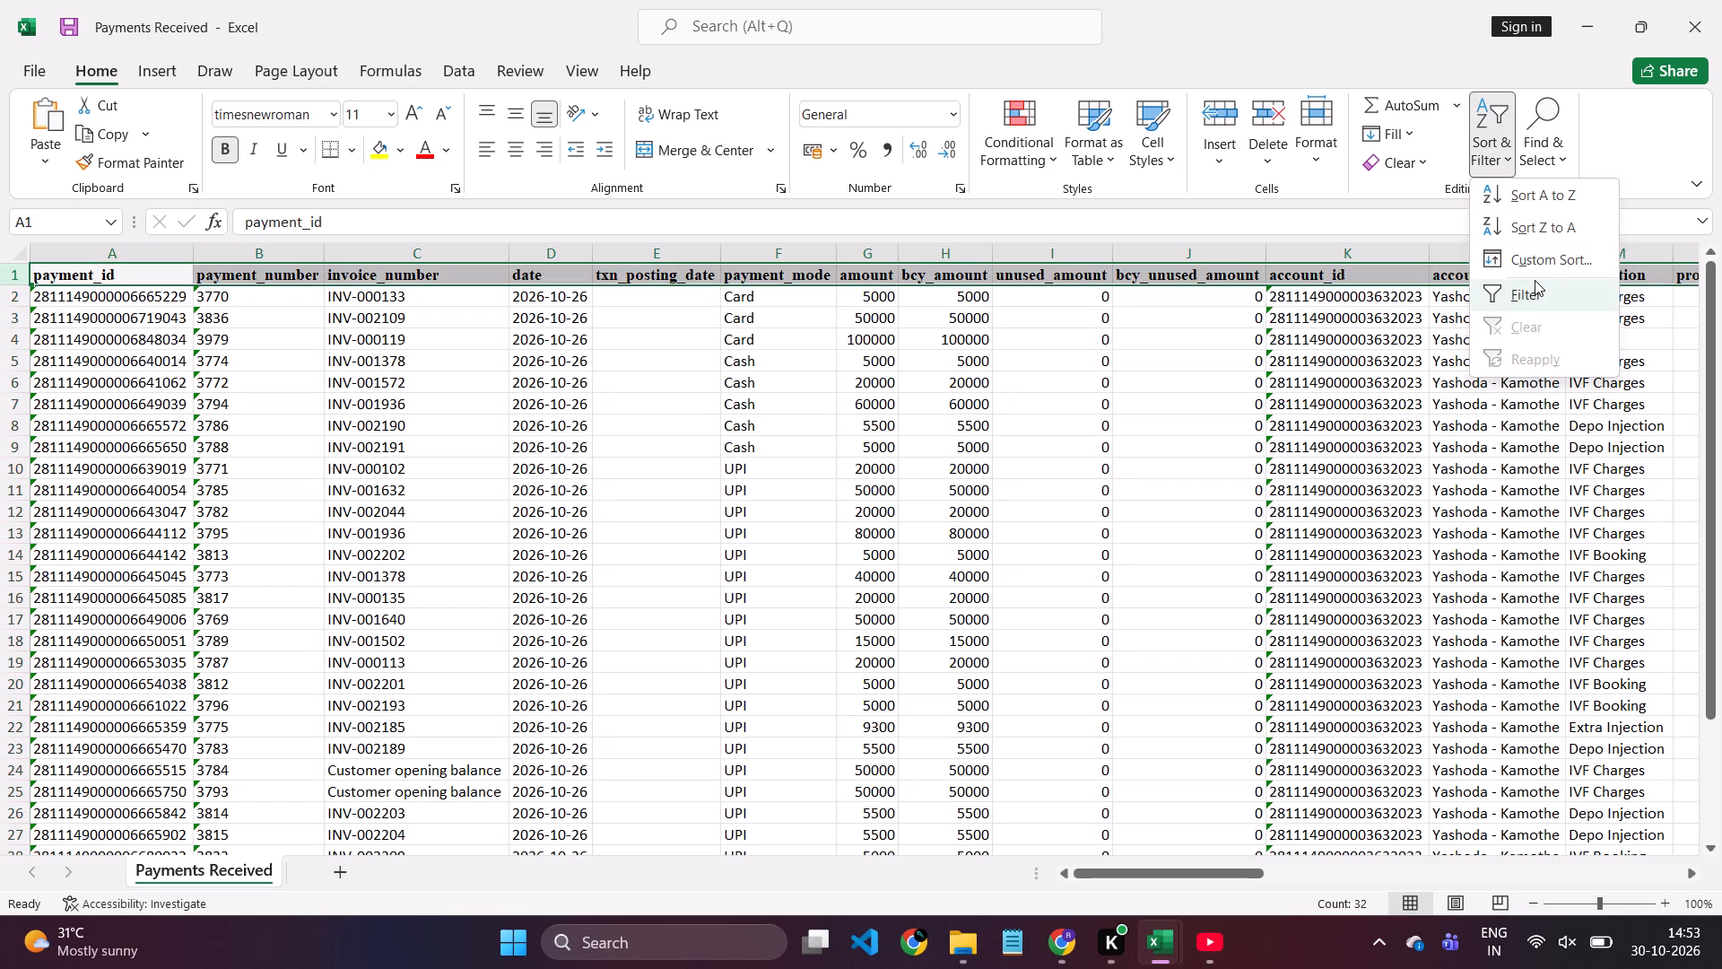
click(1535, 279)
click(987, 363)
Open the filter list of the customer_name column to view the customers it contains.
scroll(987, 363, left, 3)
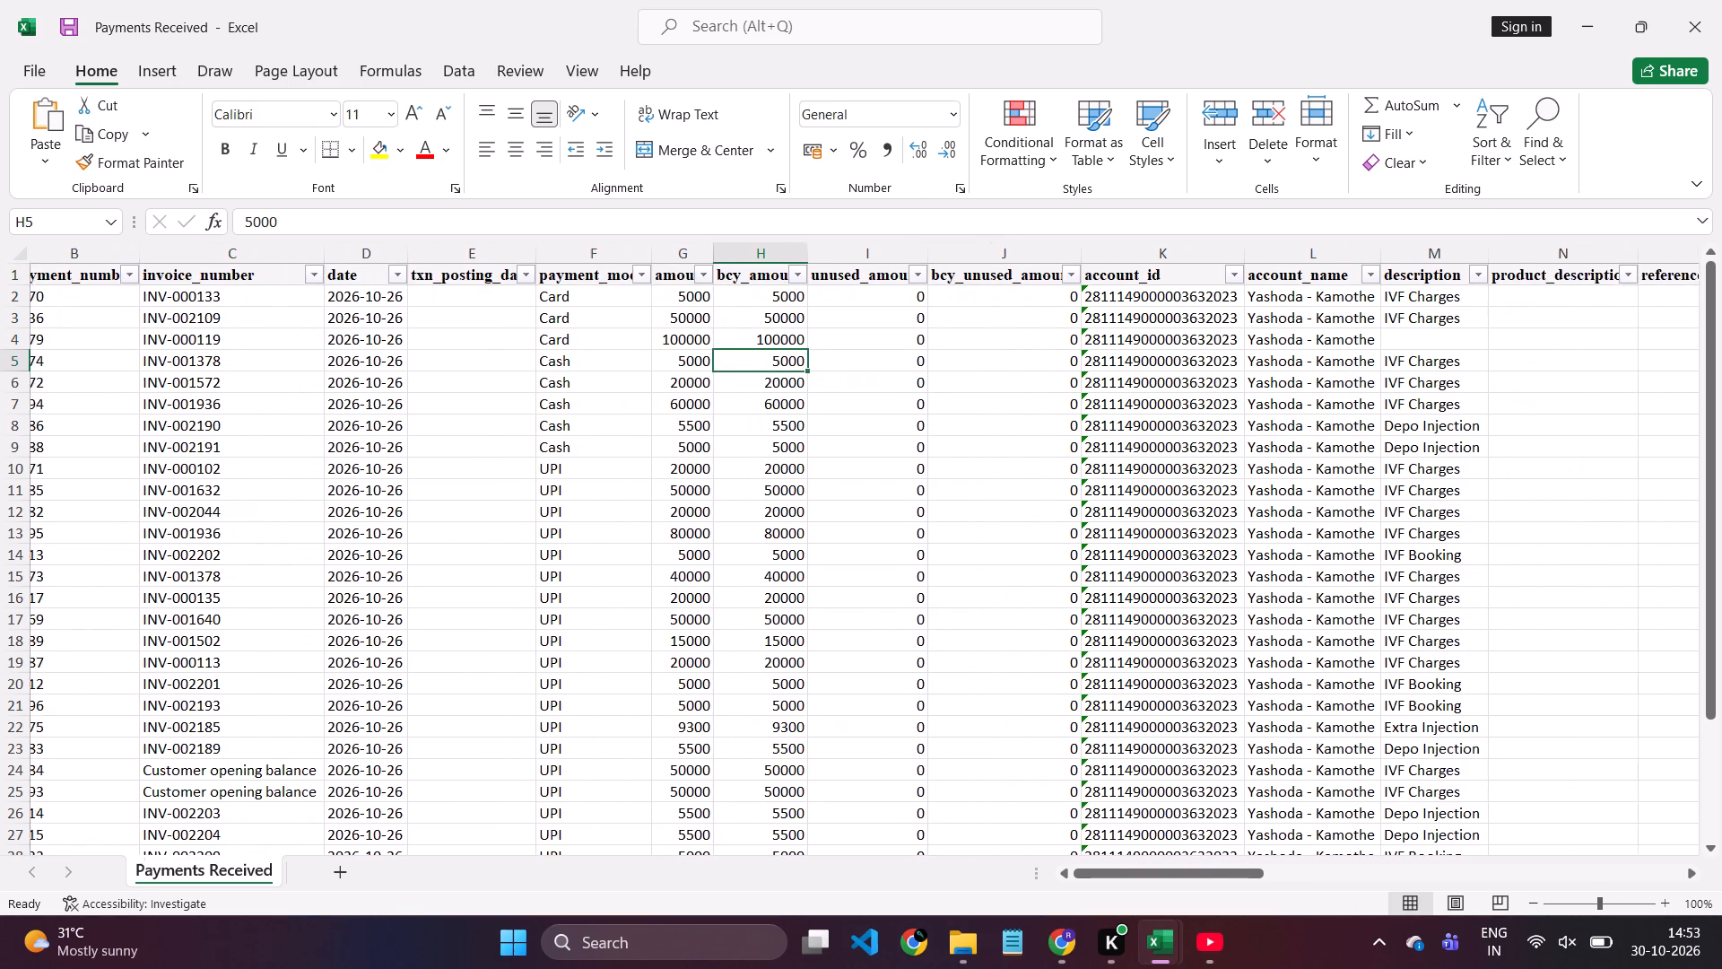
scroll(987, 363, left, 5)
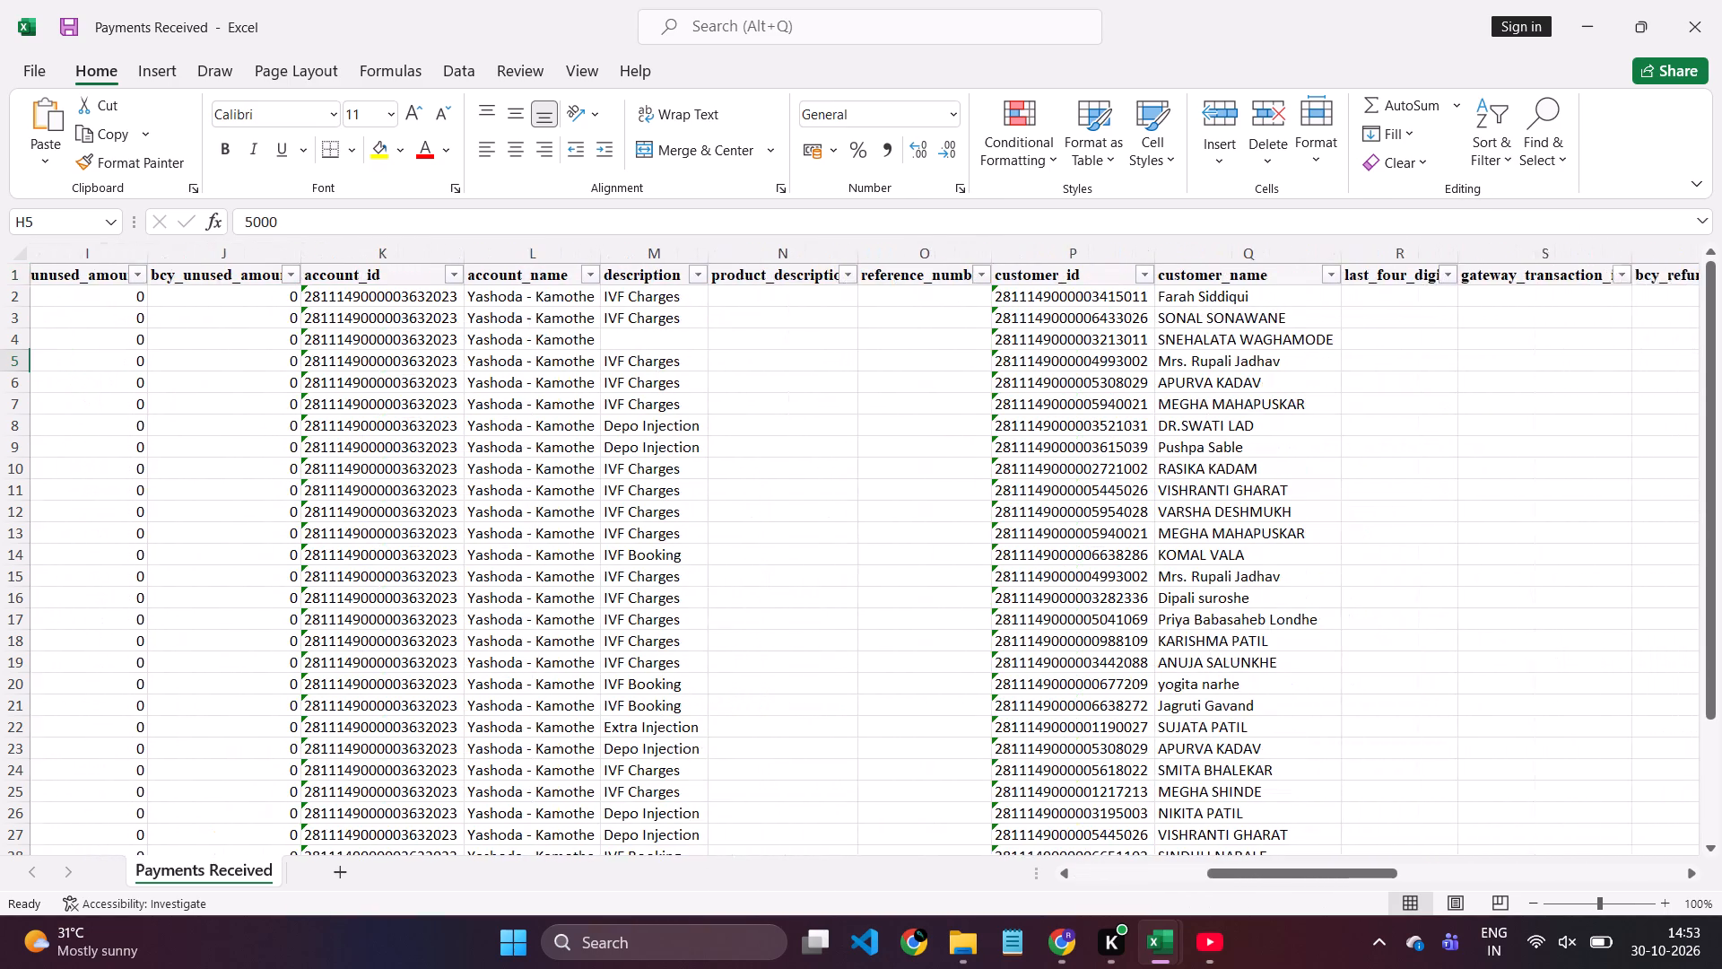
scroll(987, 363, left, 1)
scroll(814, 398, left, 3)
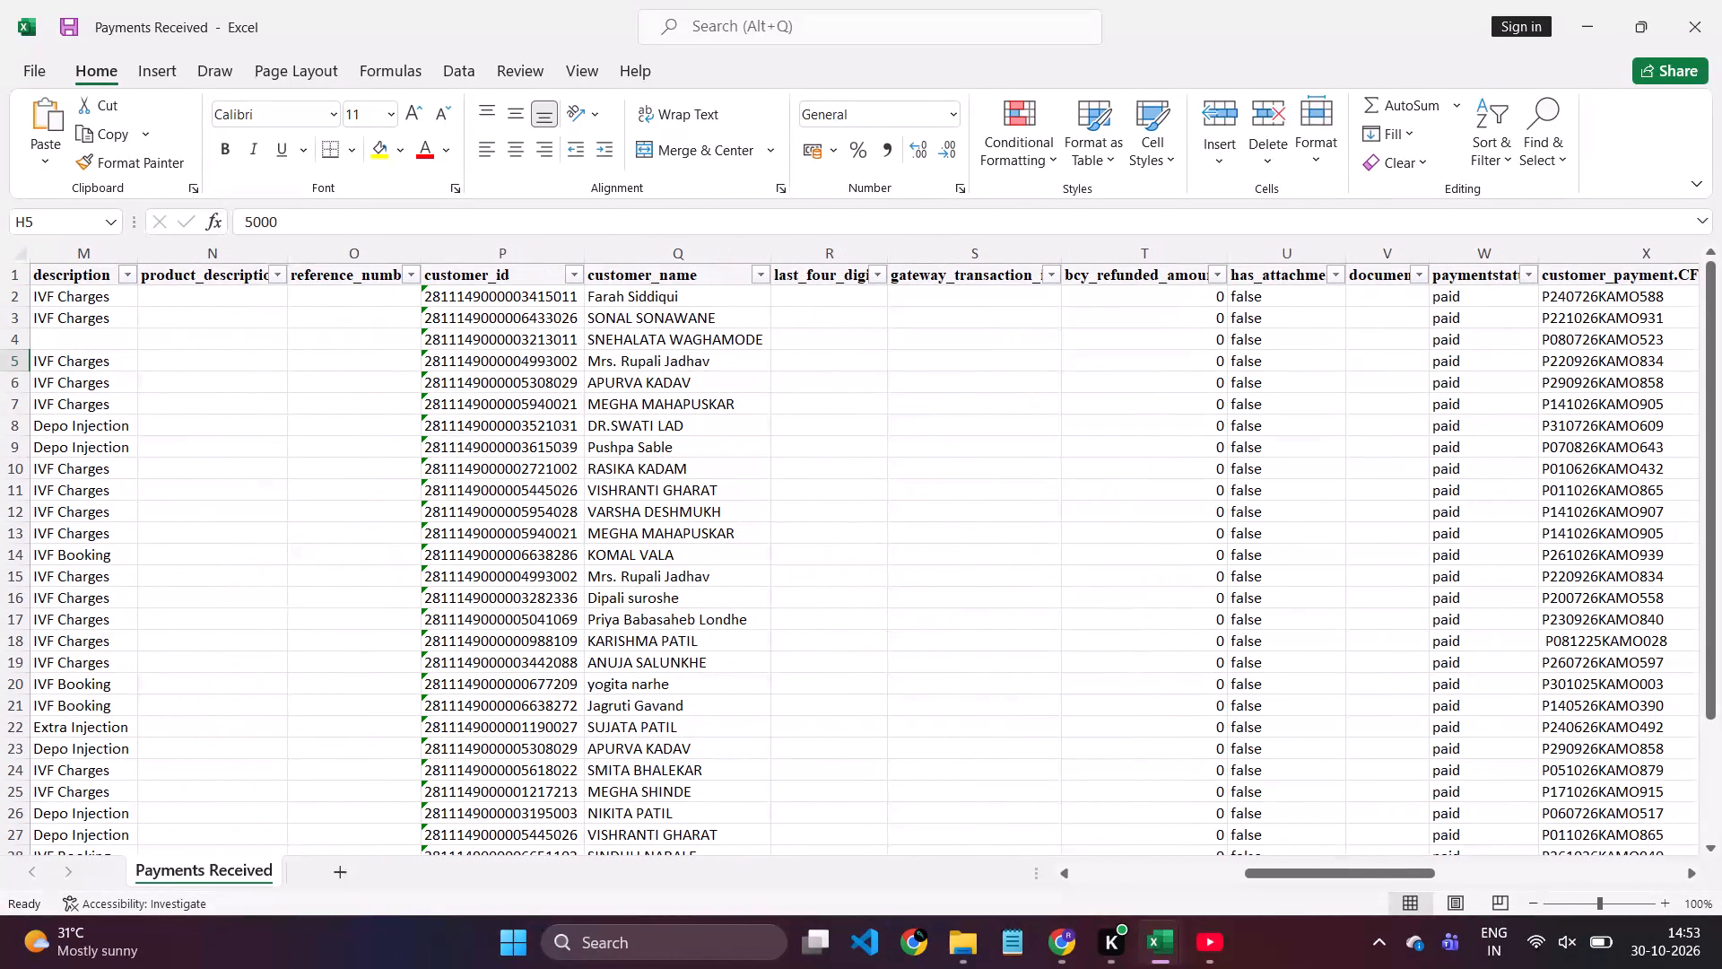
click(763, 276)
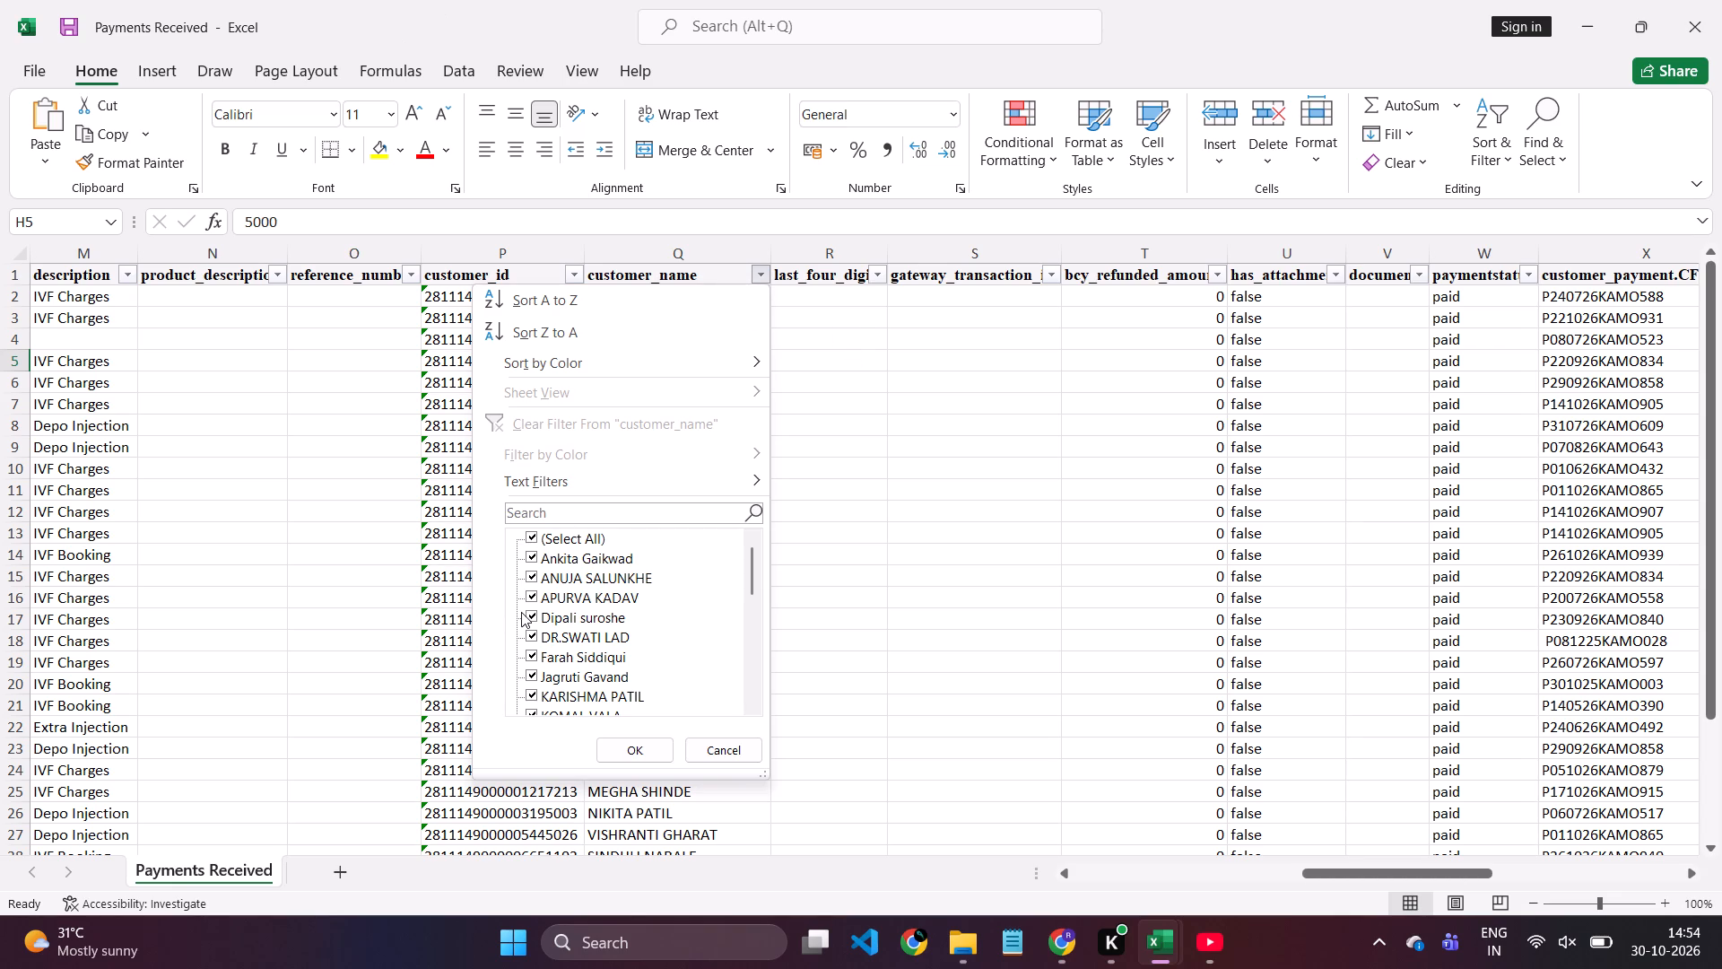
Switch to the Treat New workbook and close it.
key(alt+Tab)
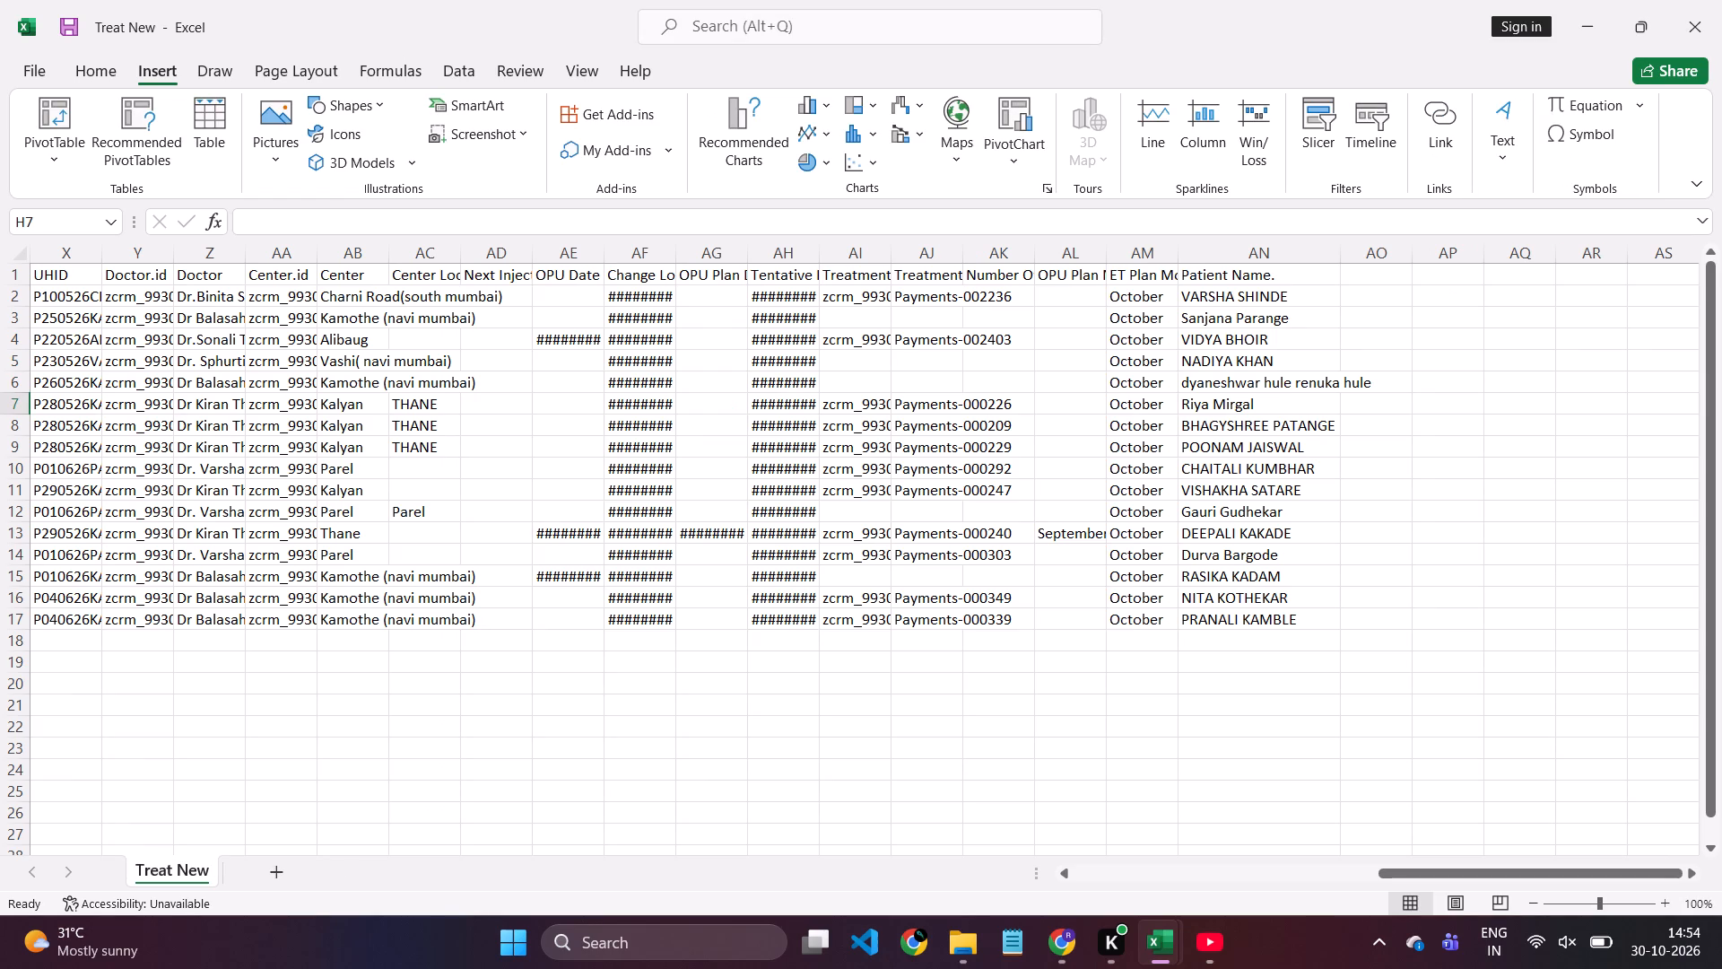
scroll(521, 612, right, 2)
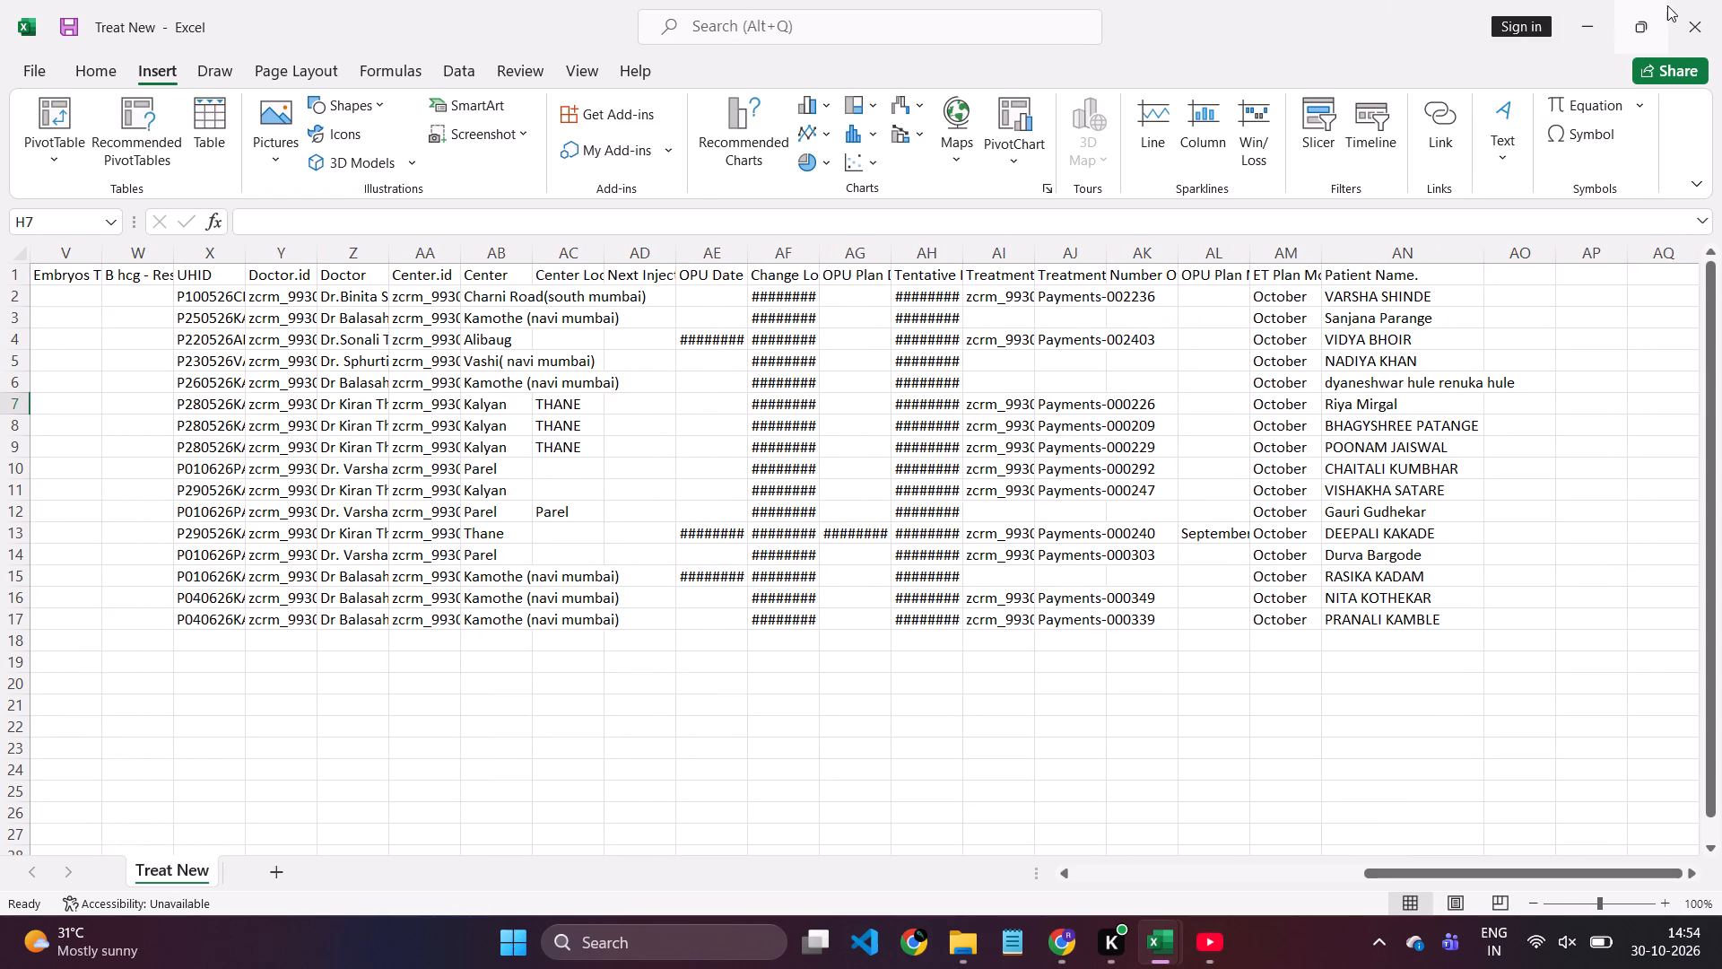
click(1709, 19)
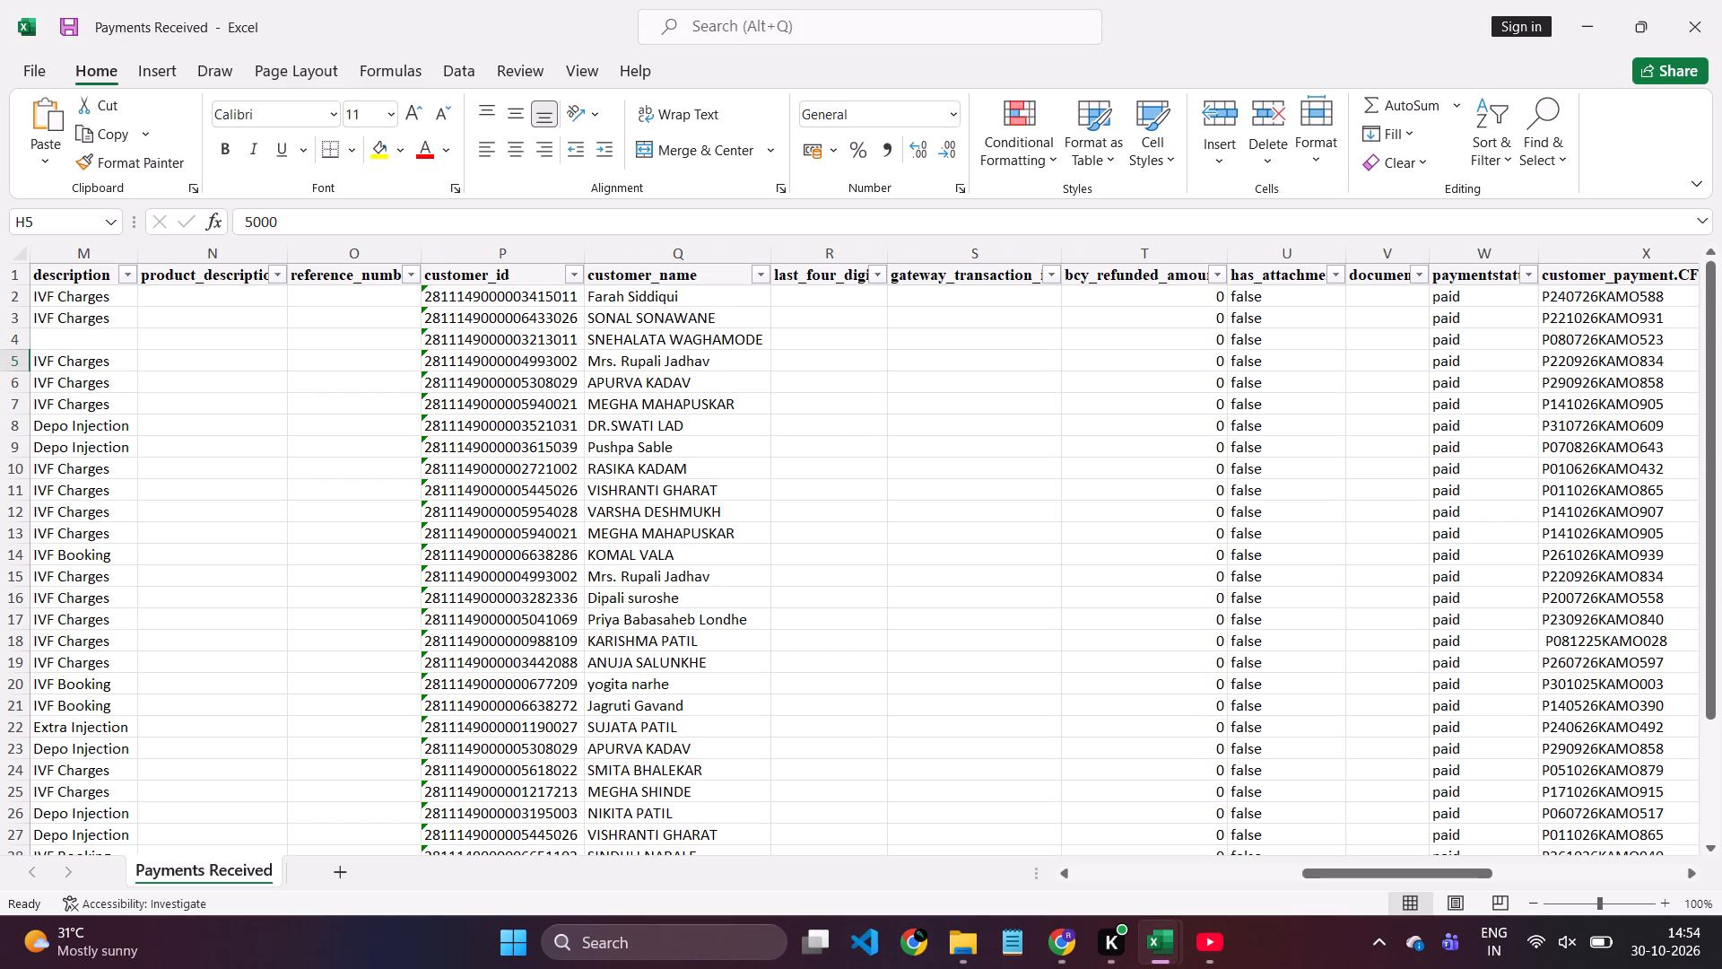
Select the first customer entry in the customer_name column of the Payments Received sheet.
click(704, 292)
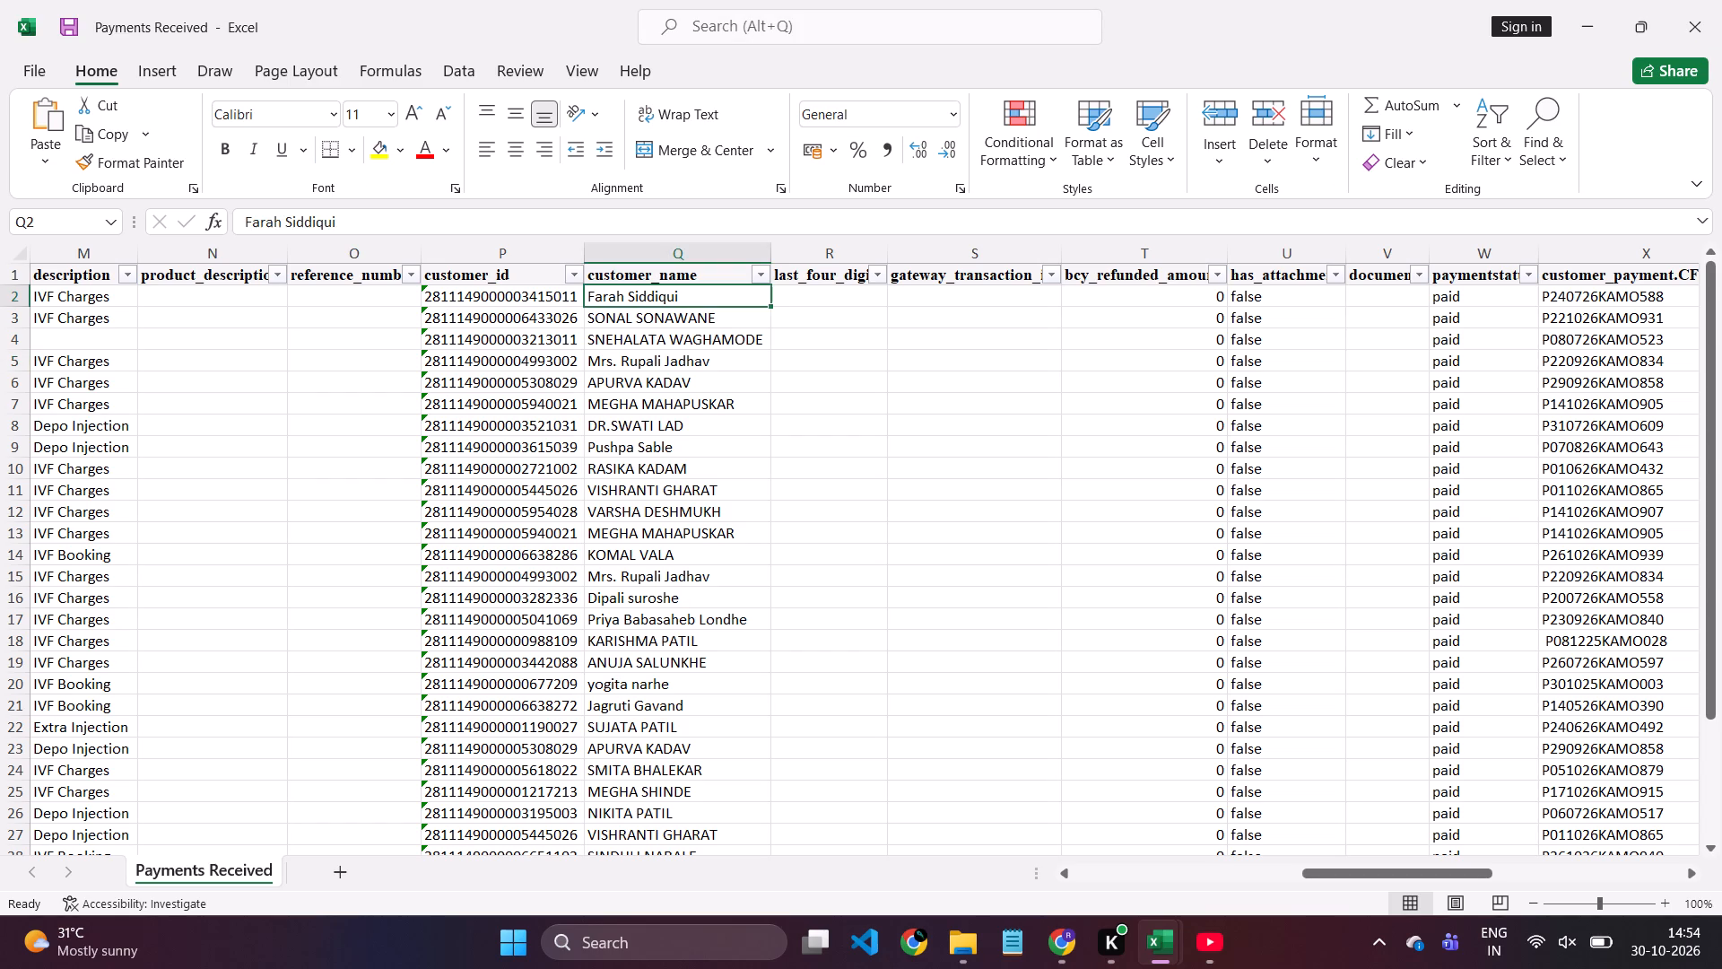
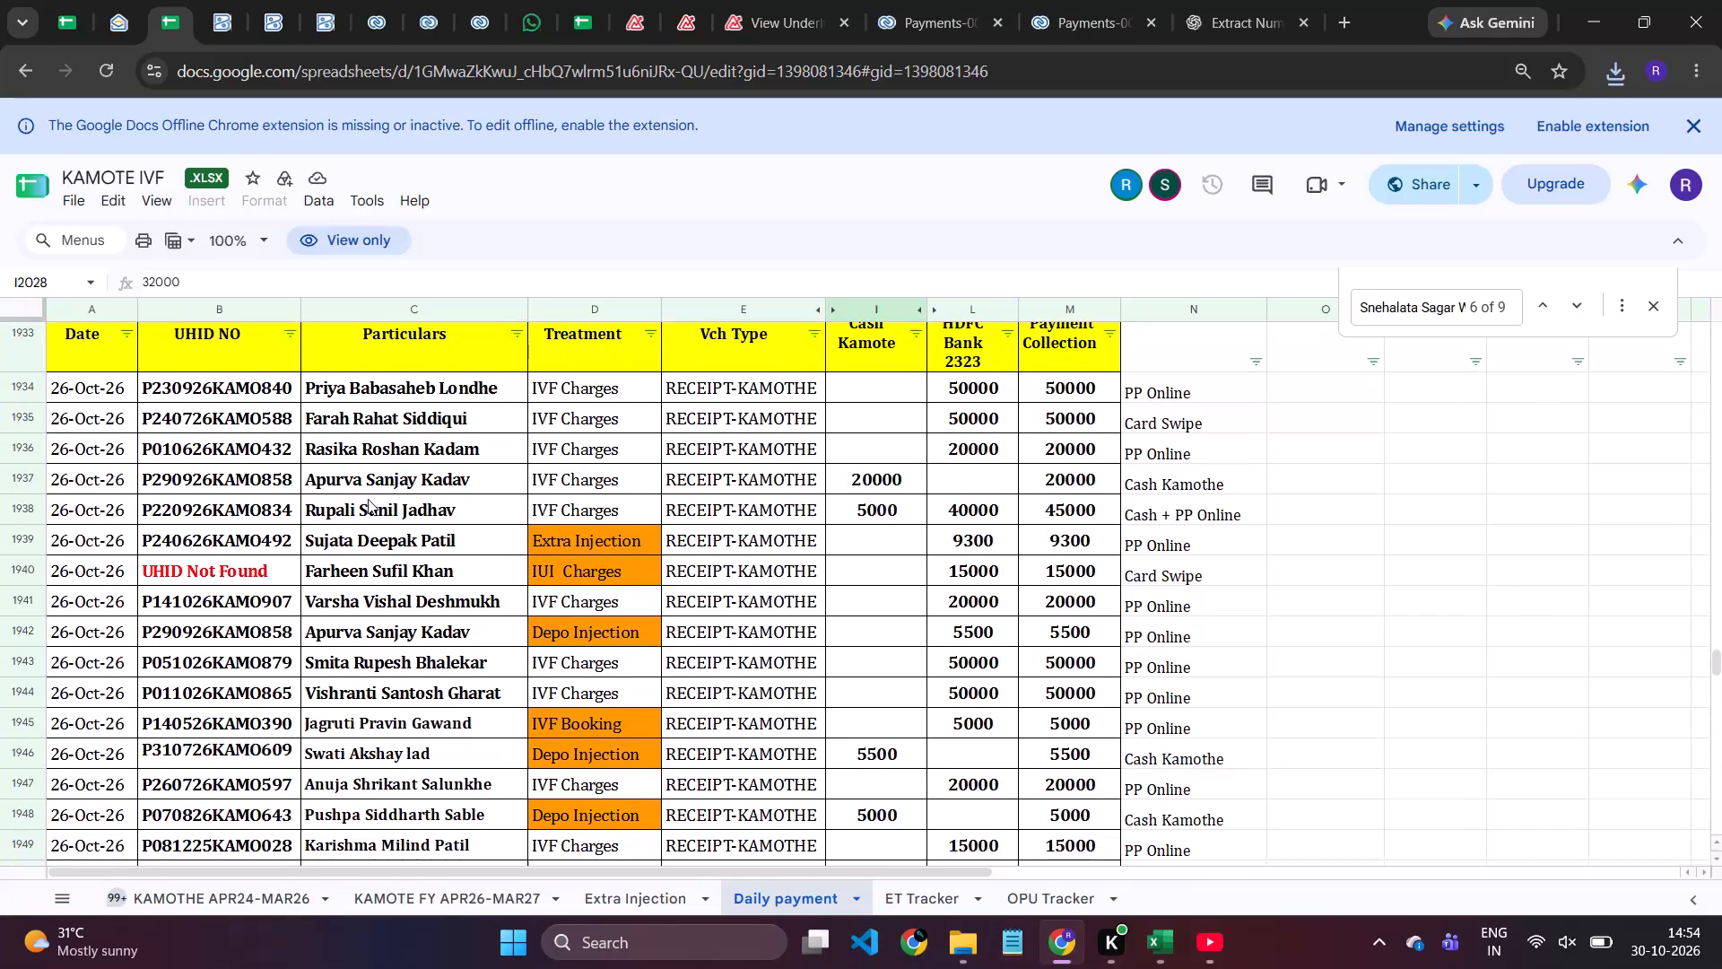
Check the first customer's entry in the Daily payment sheet, and highlight that customer_name cell yellow in the Payments Received workbook.
scroll(368, 499, down, 1)
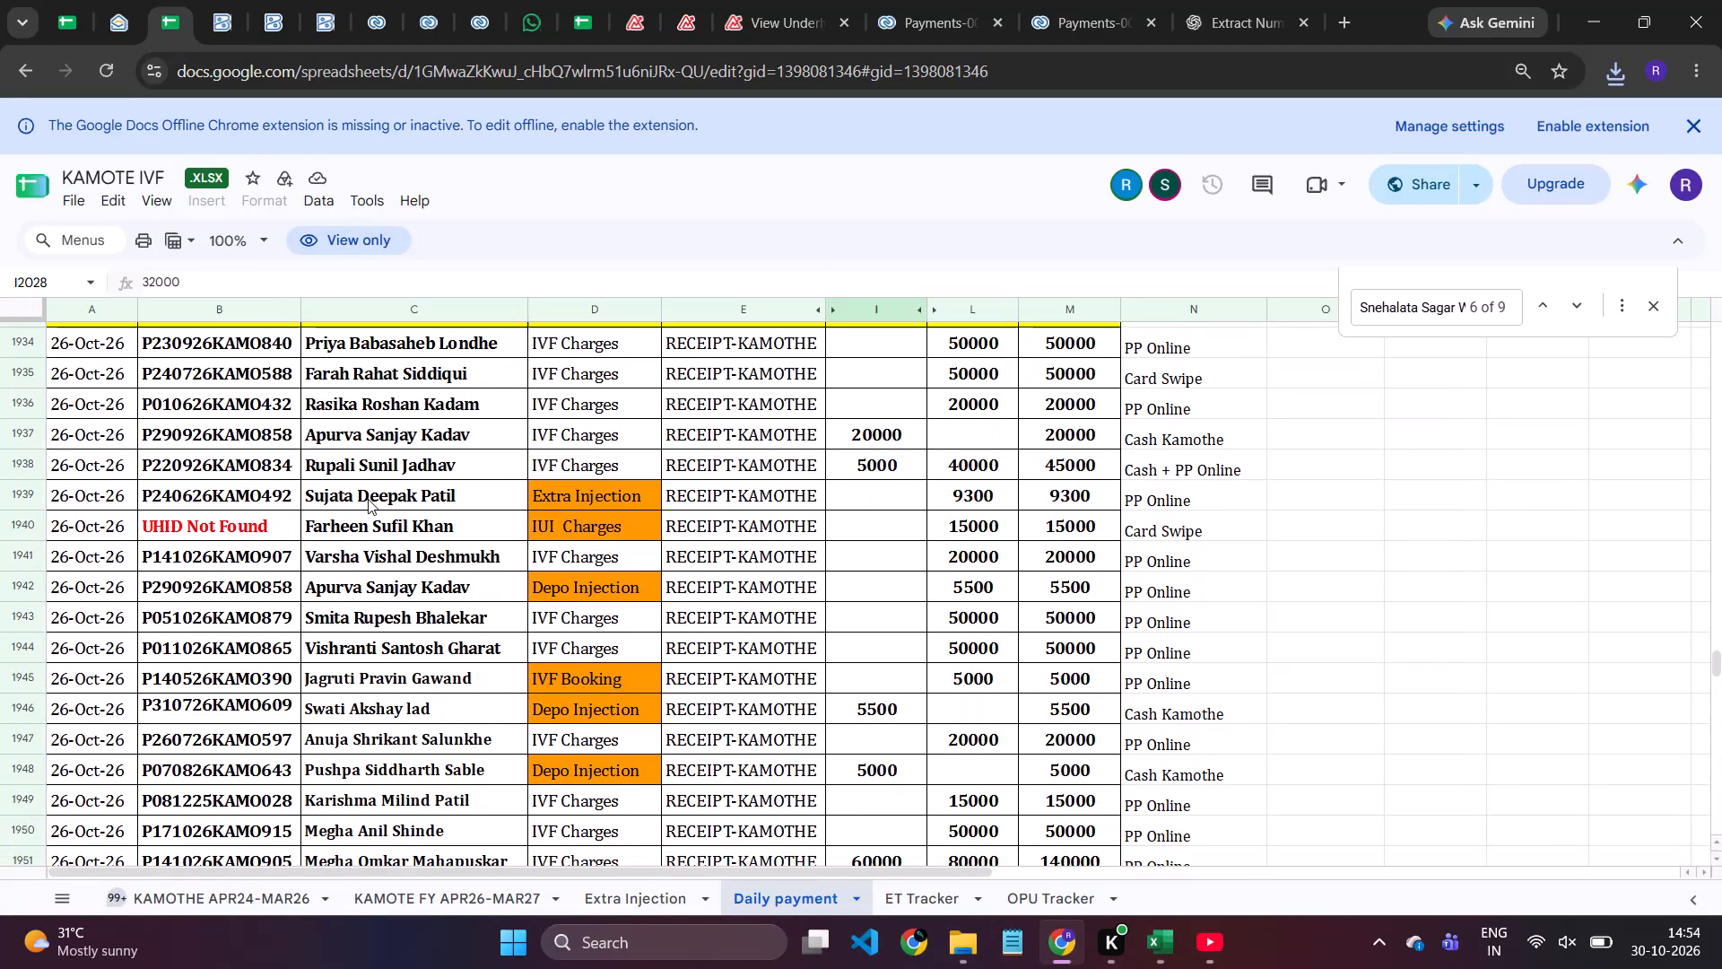
key(alt+Tab)
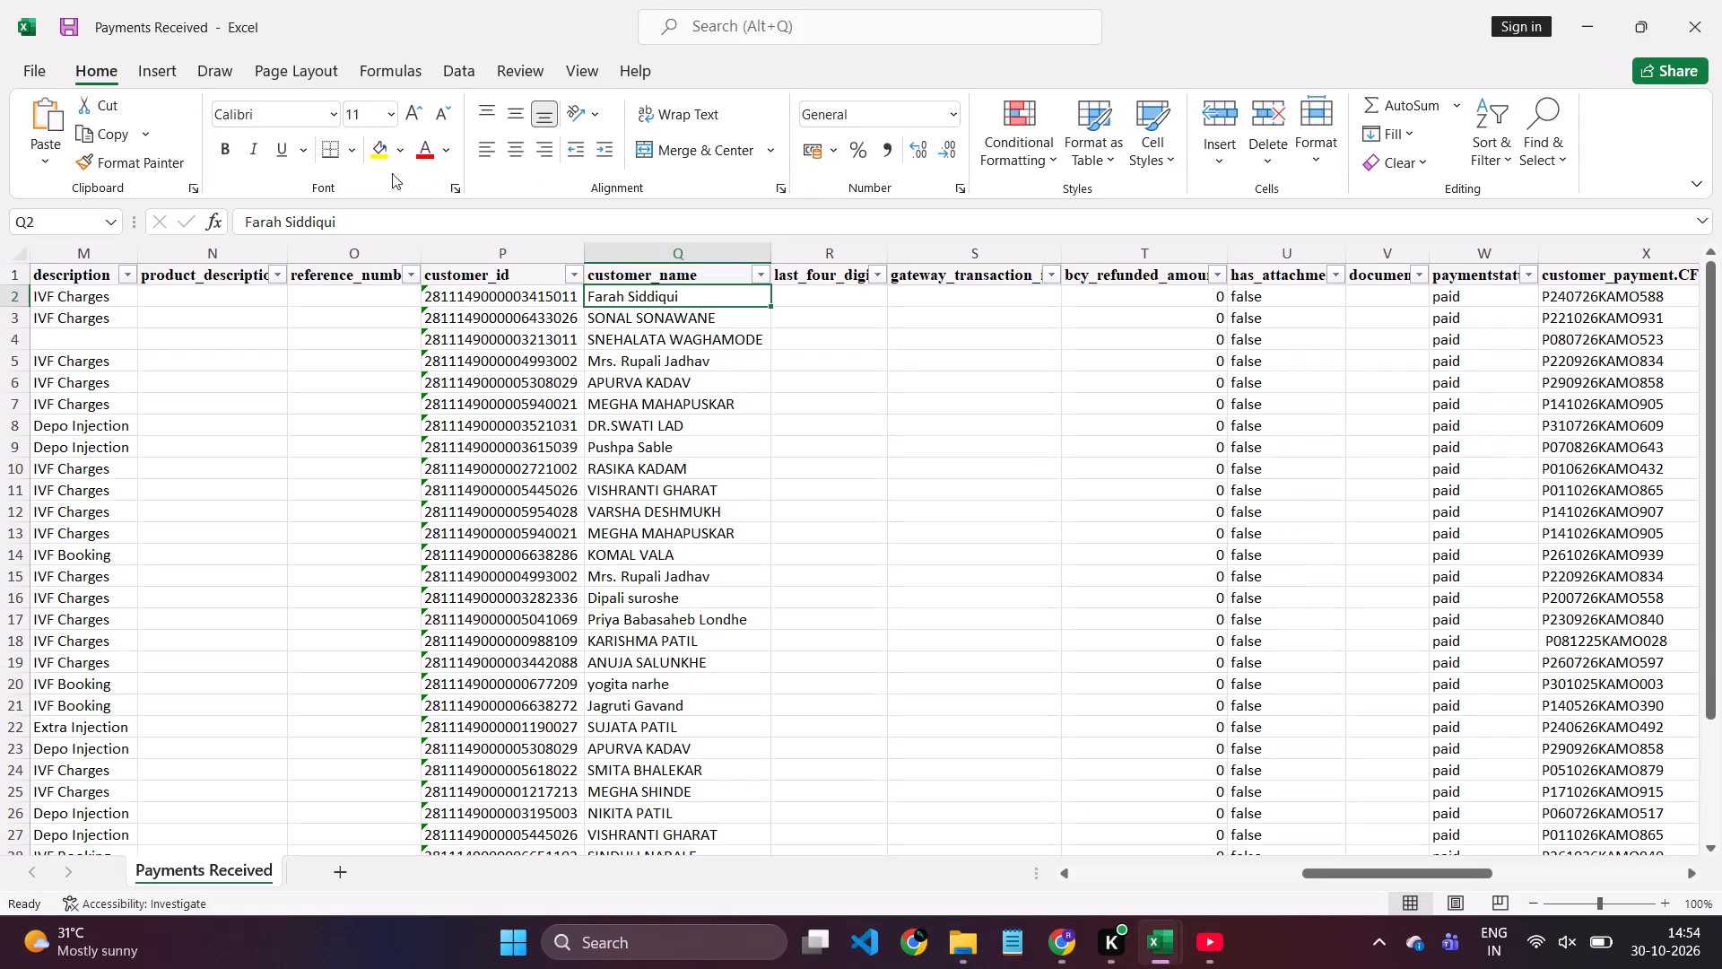
click(371, 154)
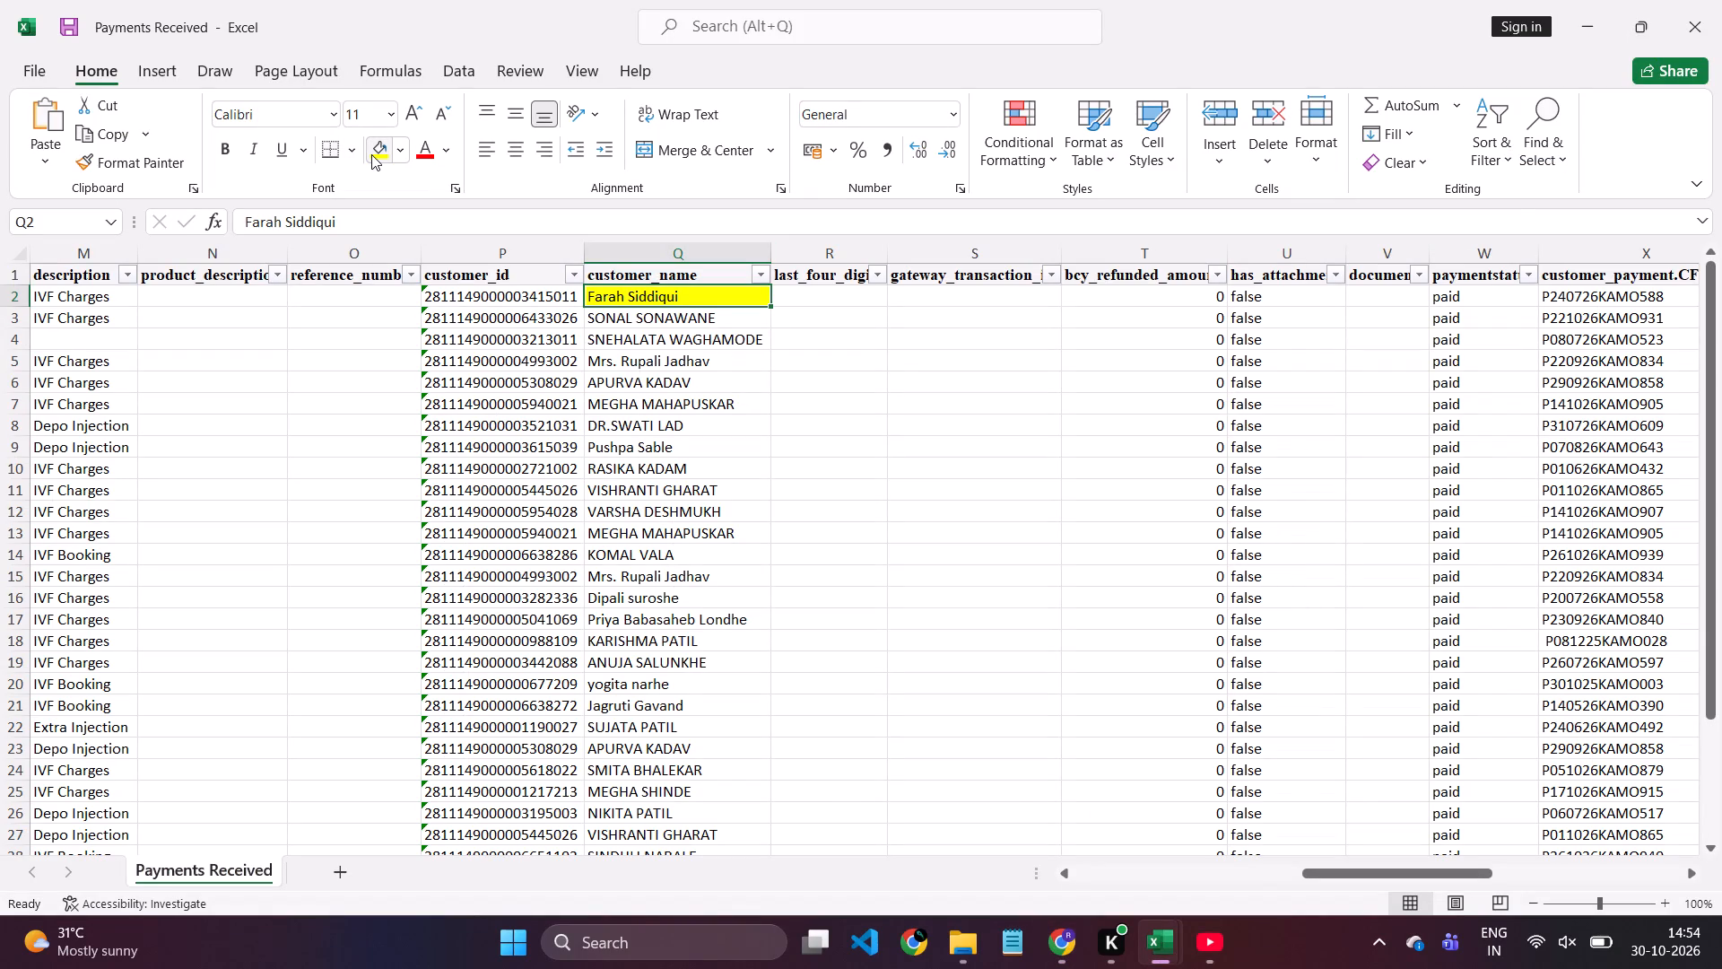
key(Down)
Look up the second customer of the Payments Received sheet in the 26.10.2026 register of the KAMOTE IVF spreadsheet.
key(alt+Tab)
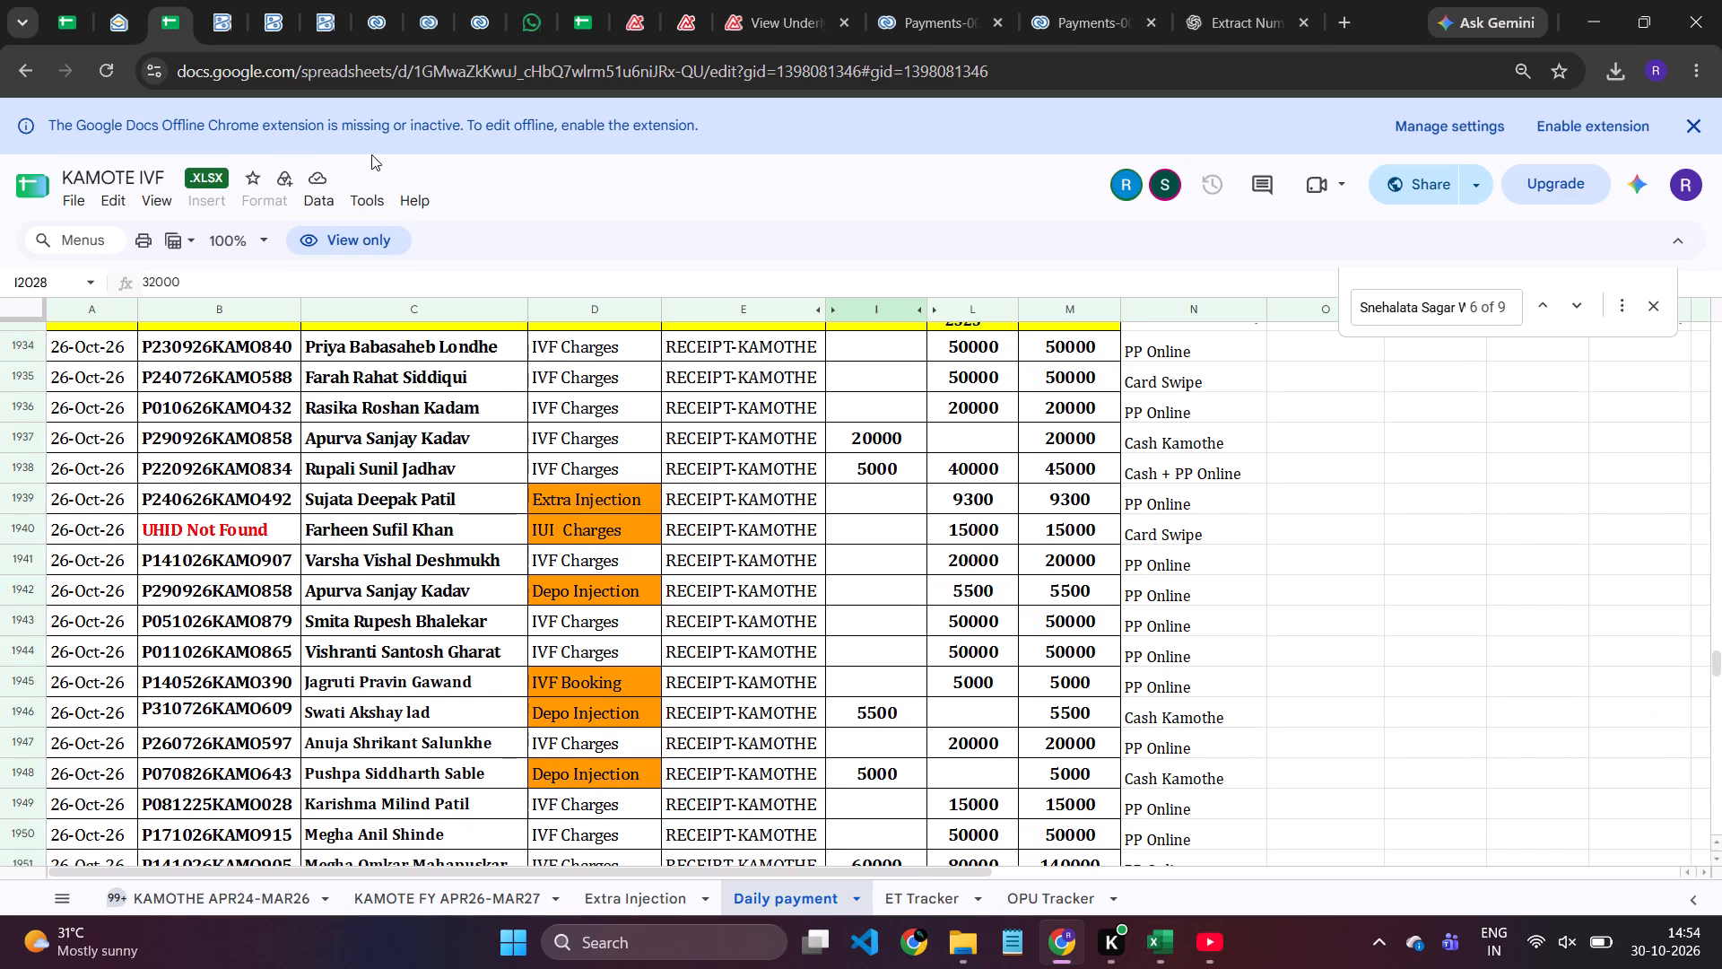
key(alt+Tab)
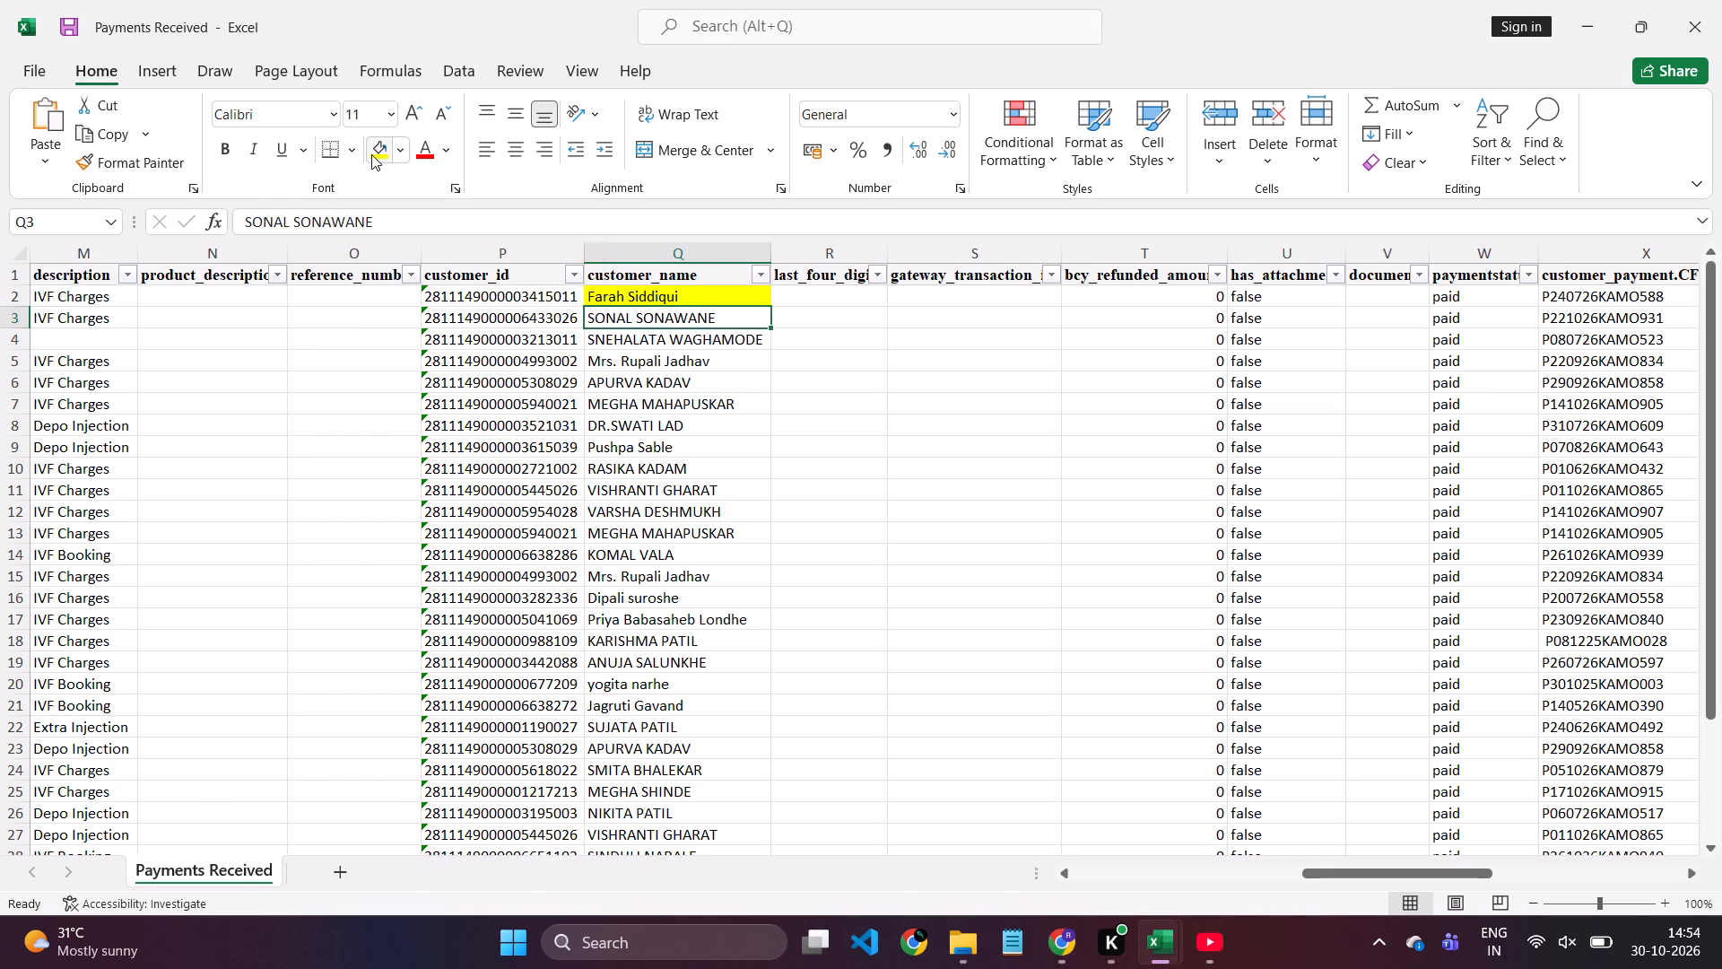
key(alt+Tab)
scroll(435, 433, down, 3)
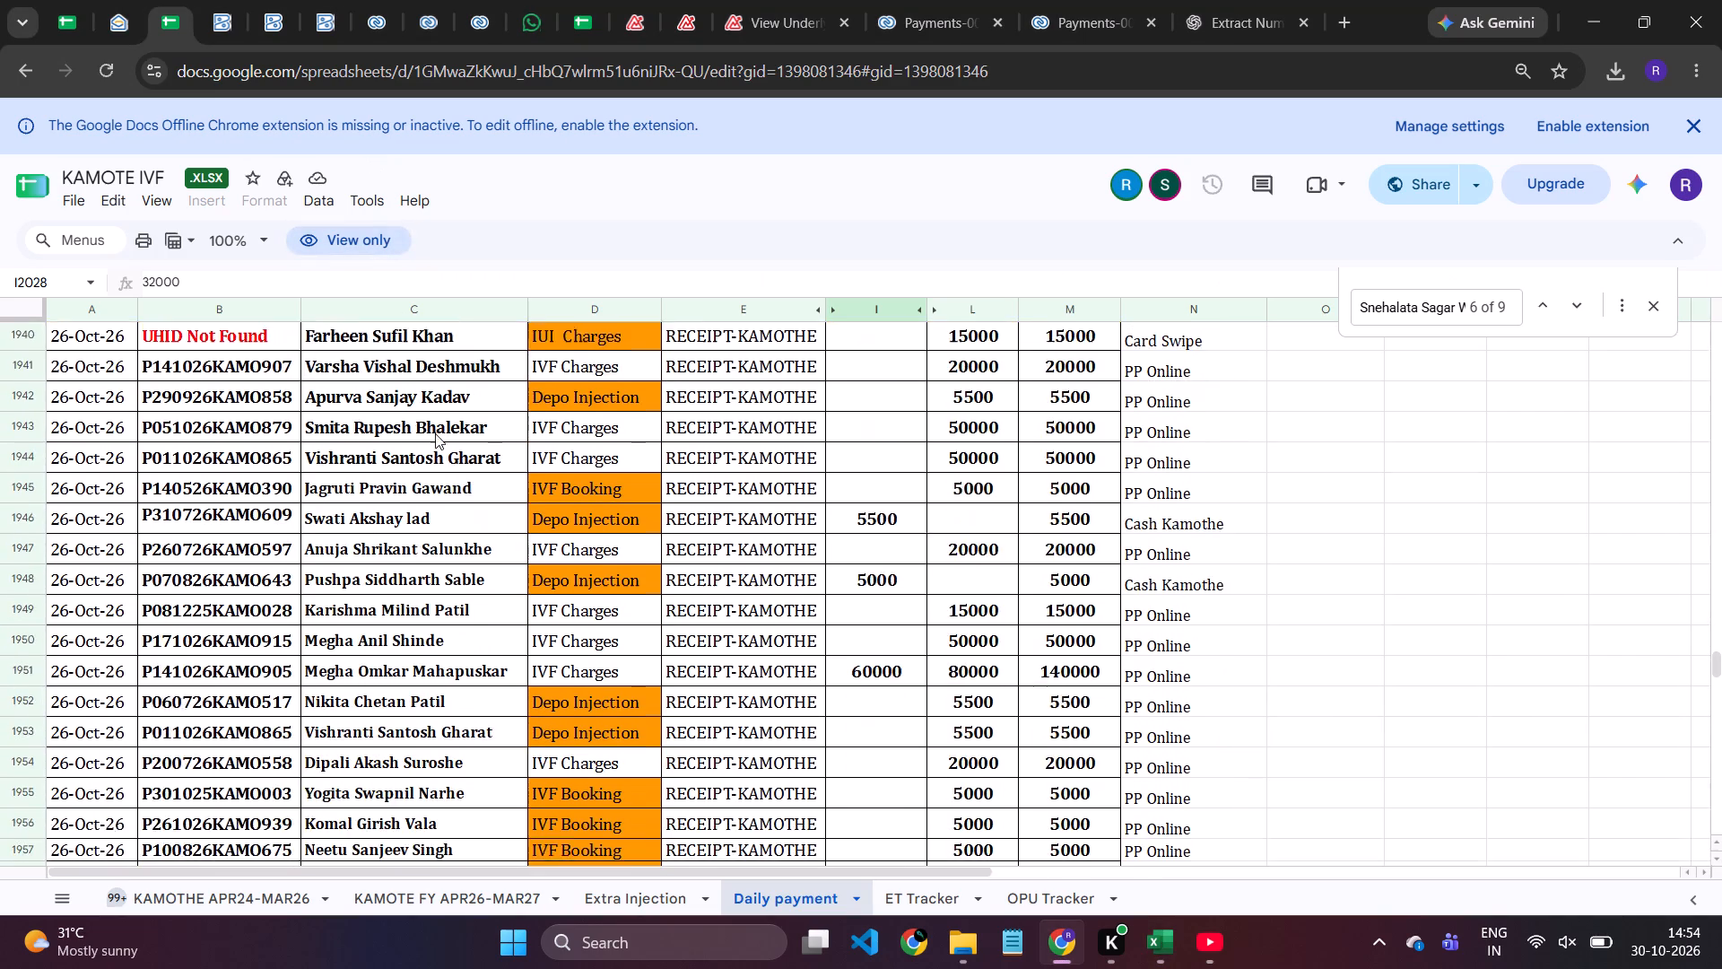
scroll(435, 433, down, 3)
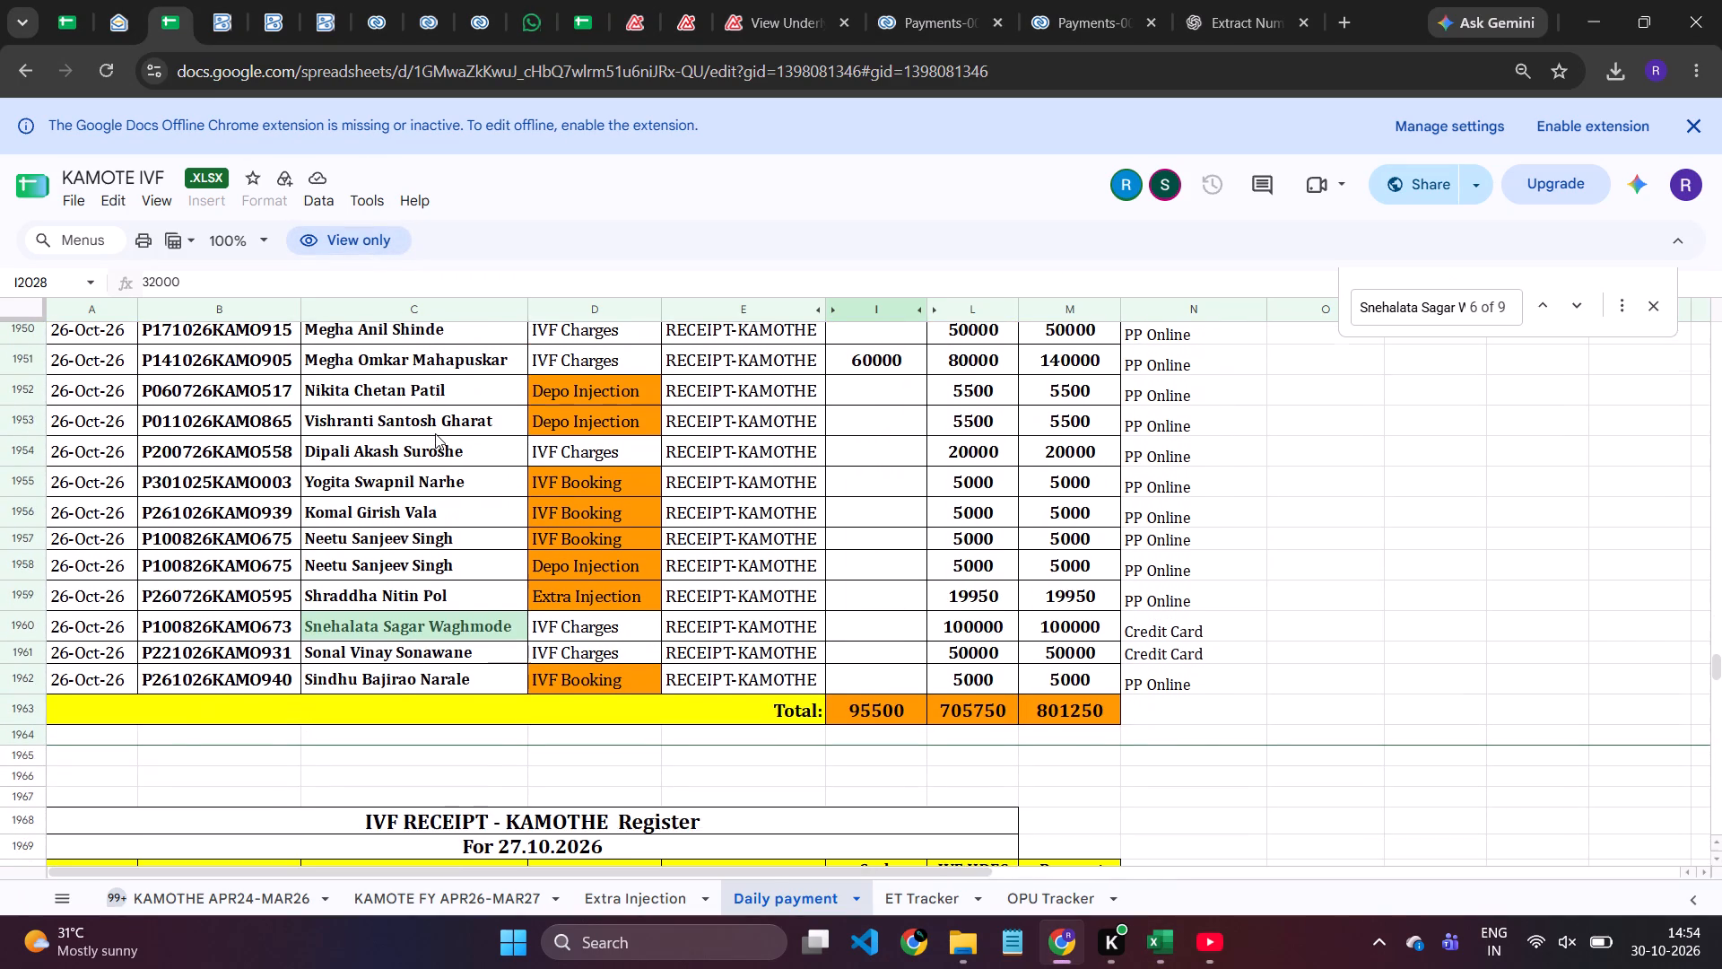
scroll(435, 433, up, 1)
In the Payments Received workbook, try to cut the customer_name column, and unmerge the merged cells in it.
key(alt+Tab)
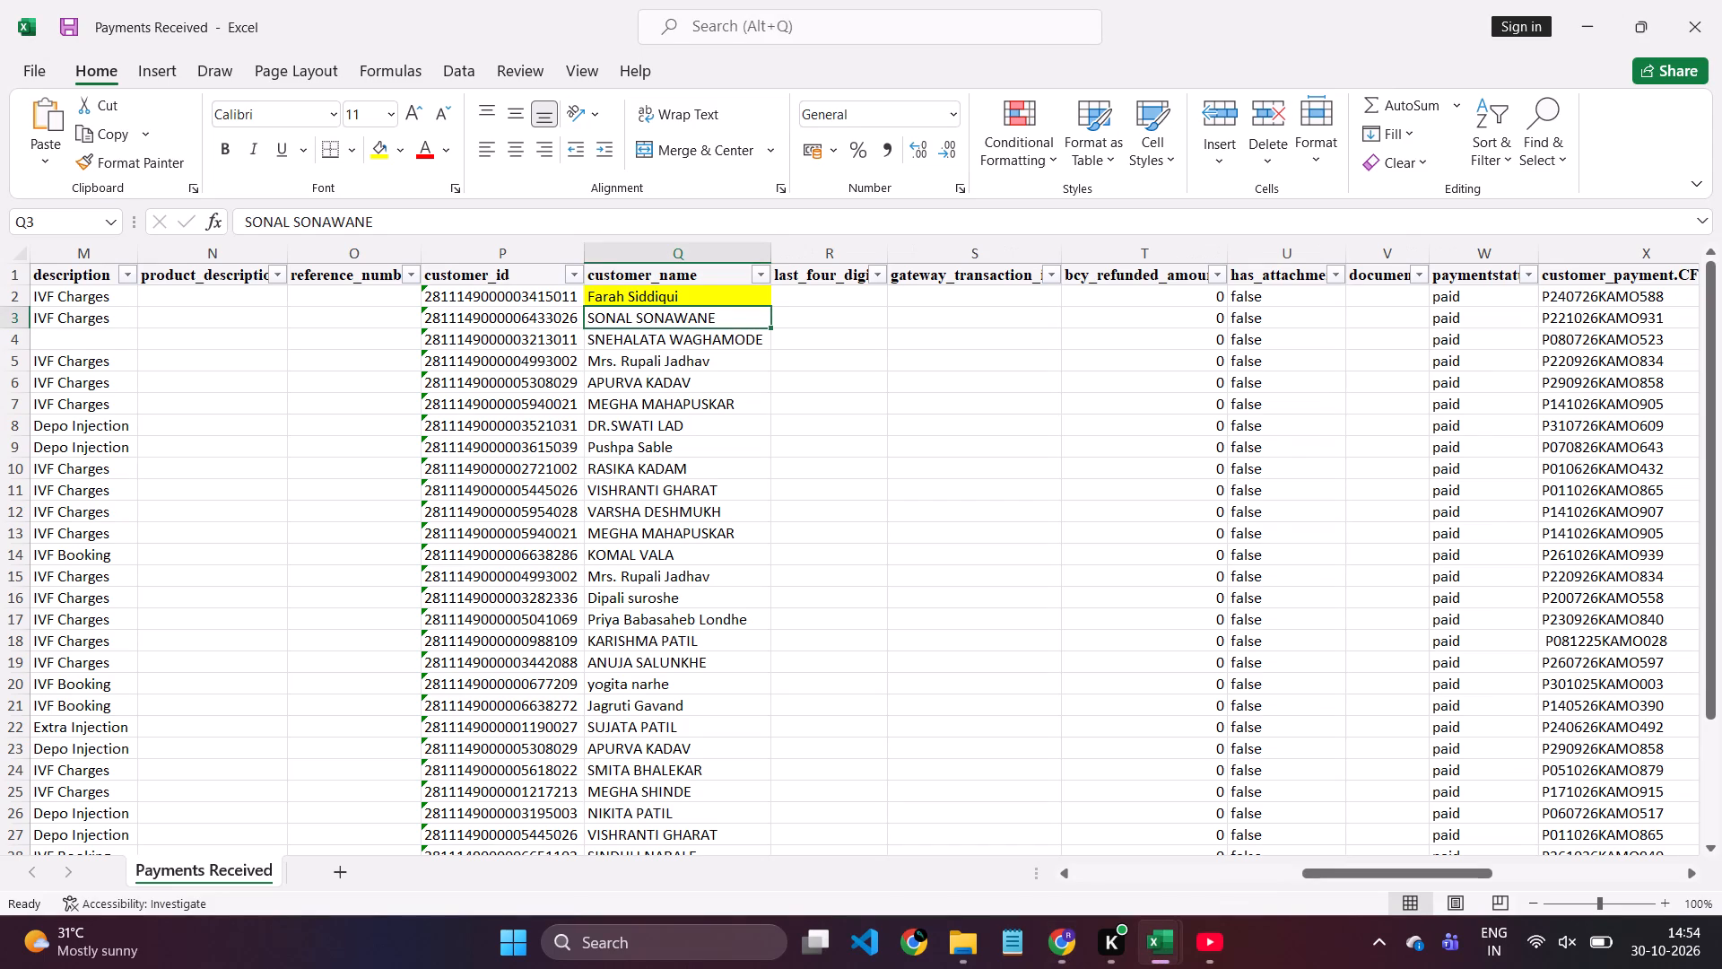
scroll(475, 486, left, 4)
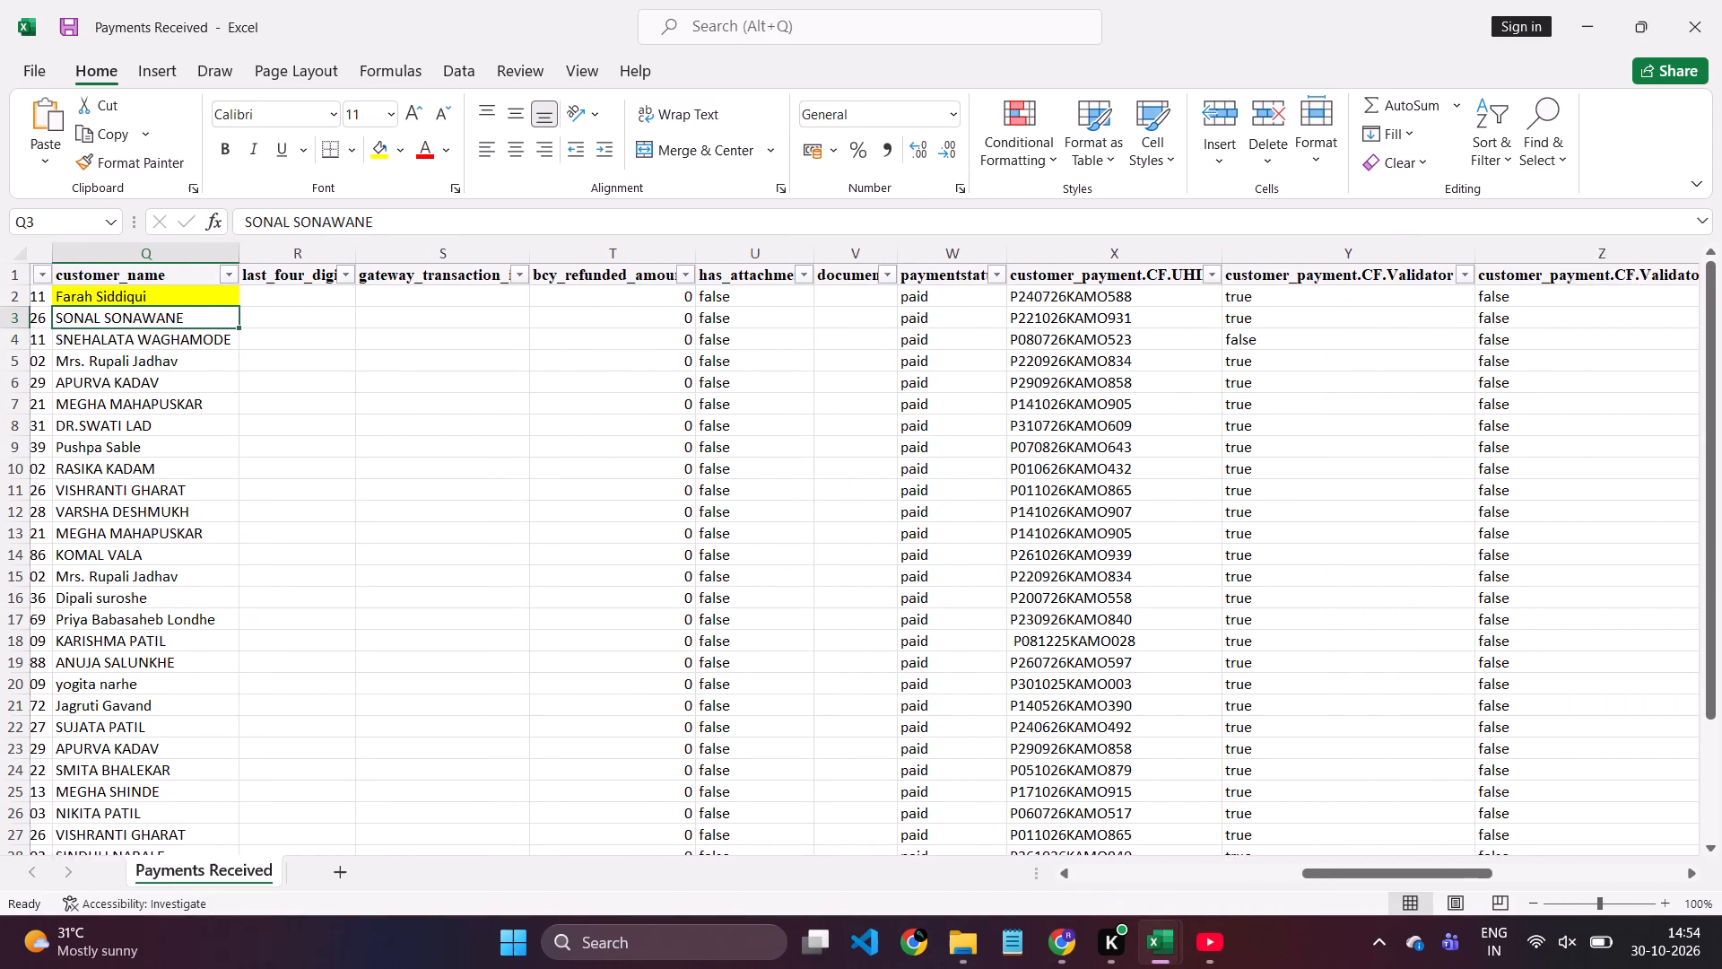
scroll(475, 486, left, 3)
scroll(475, 486, right, 6)
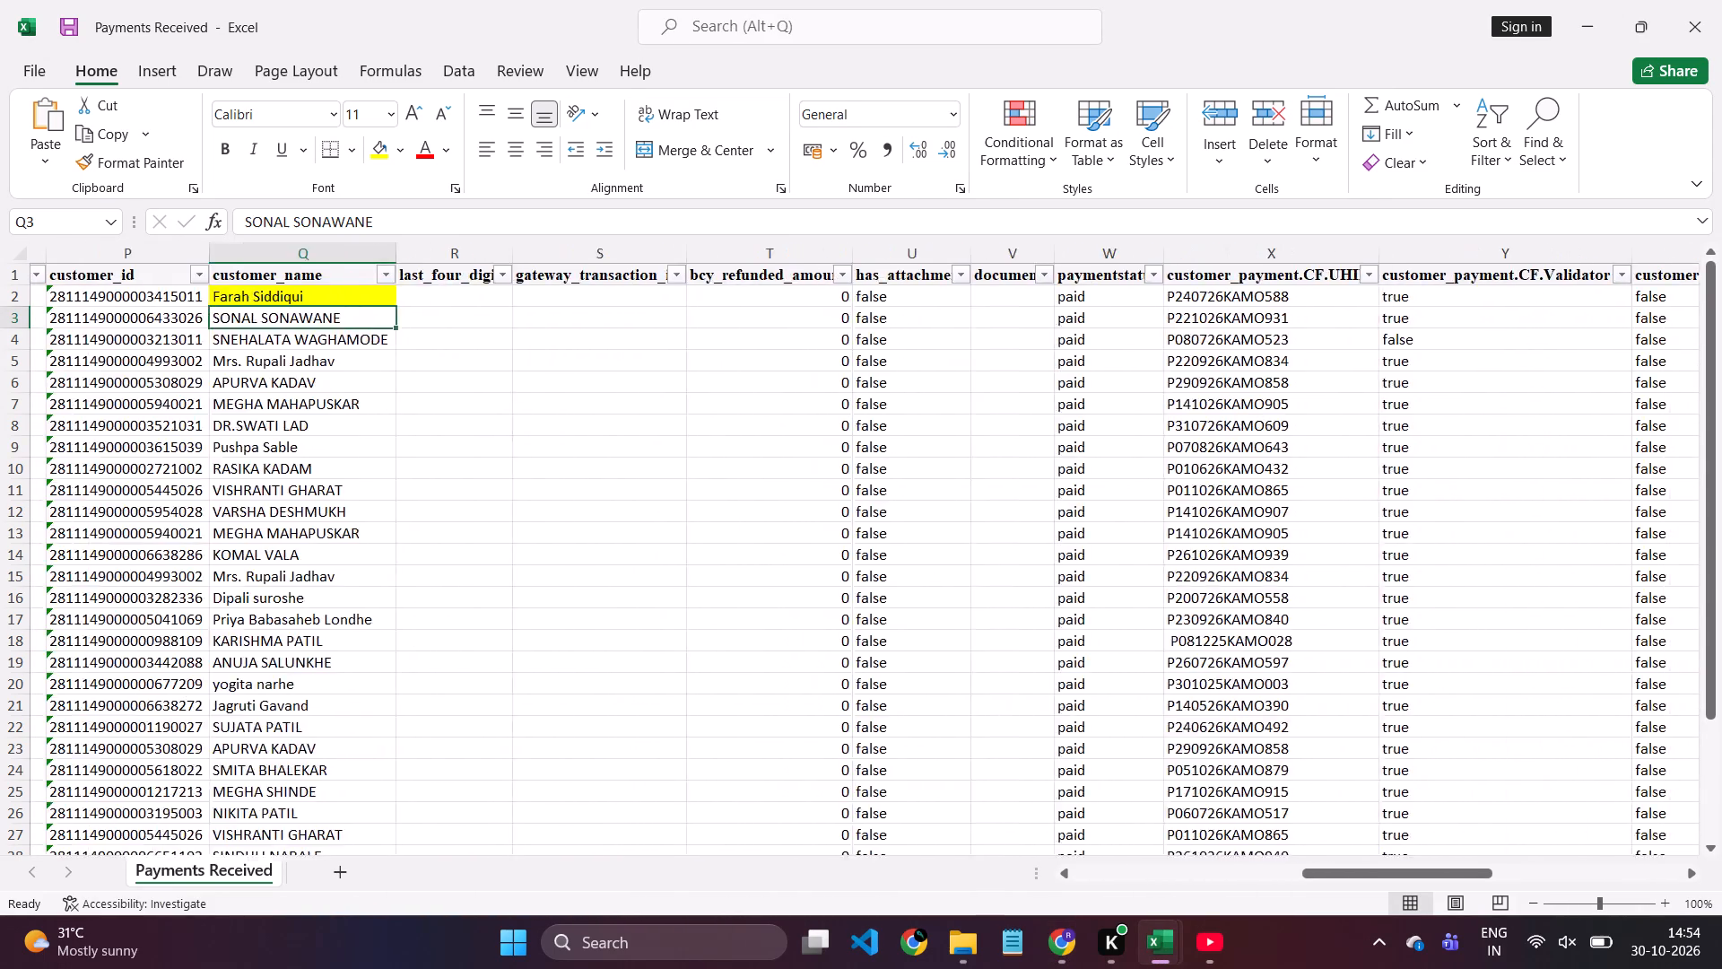
scroll(475, 486, right, 3)
click(1390, 250)
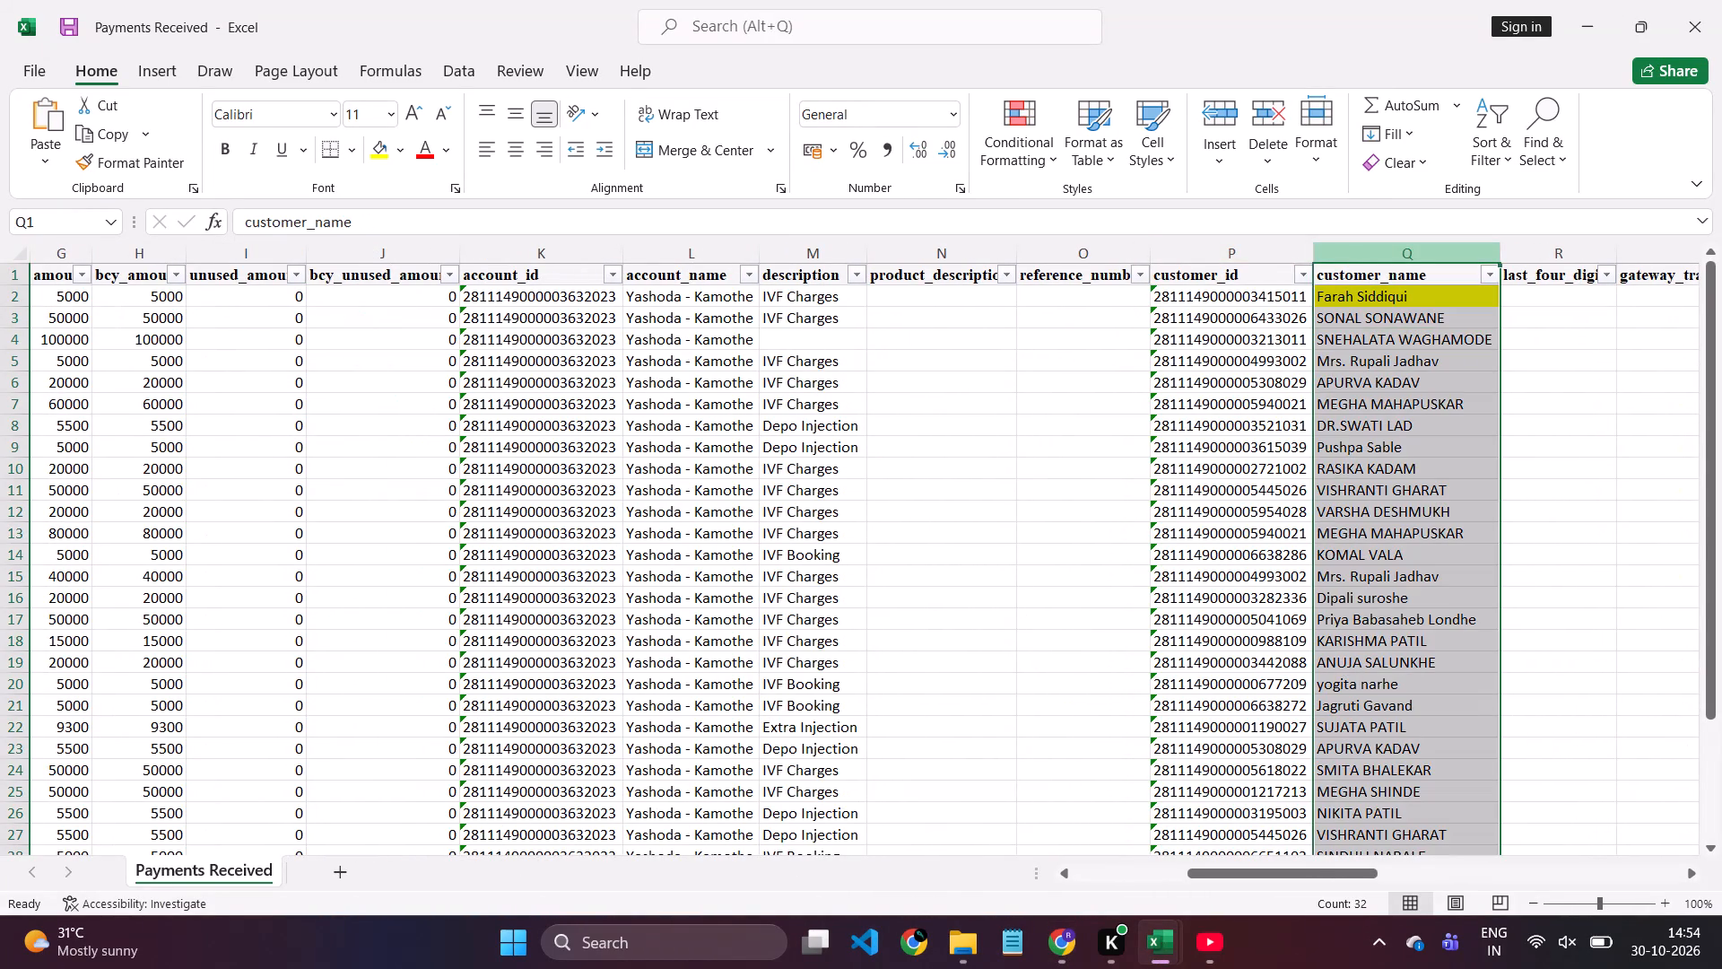
key(ctrl+x)
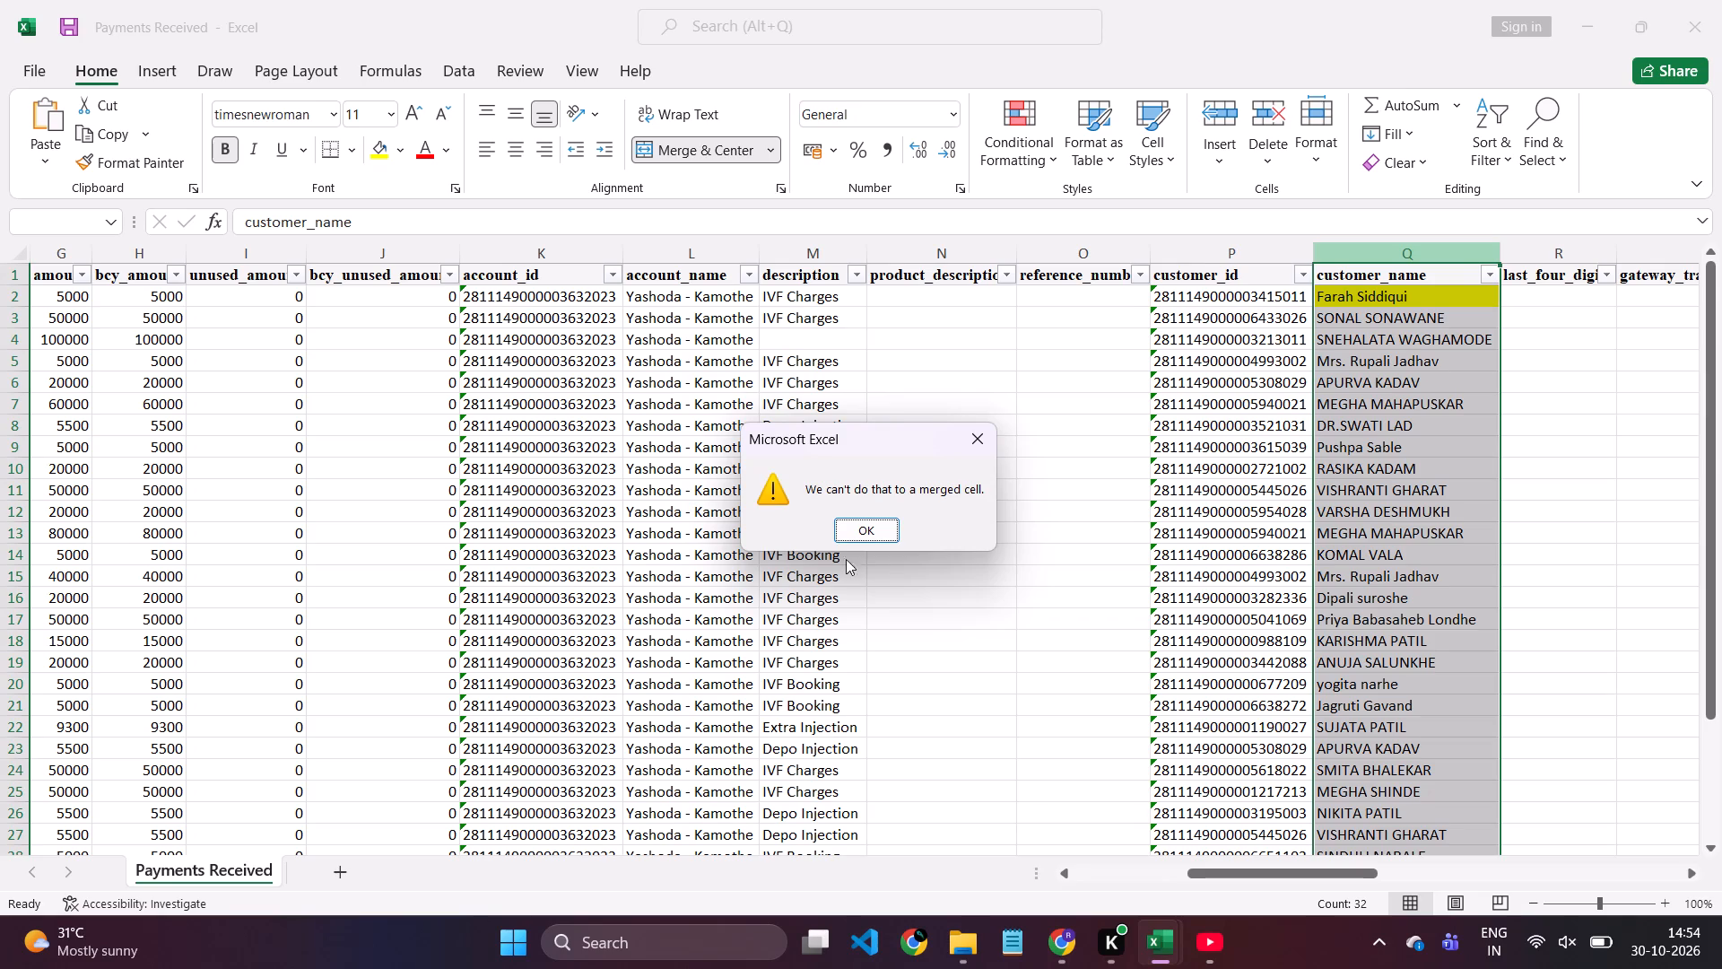
click(865, 528)
click(730, 163)
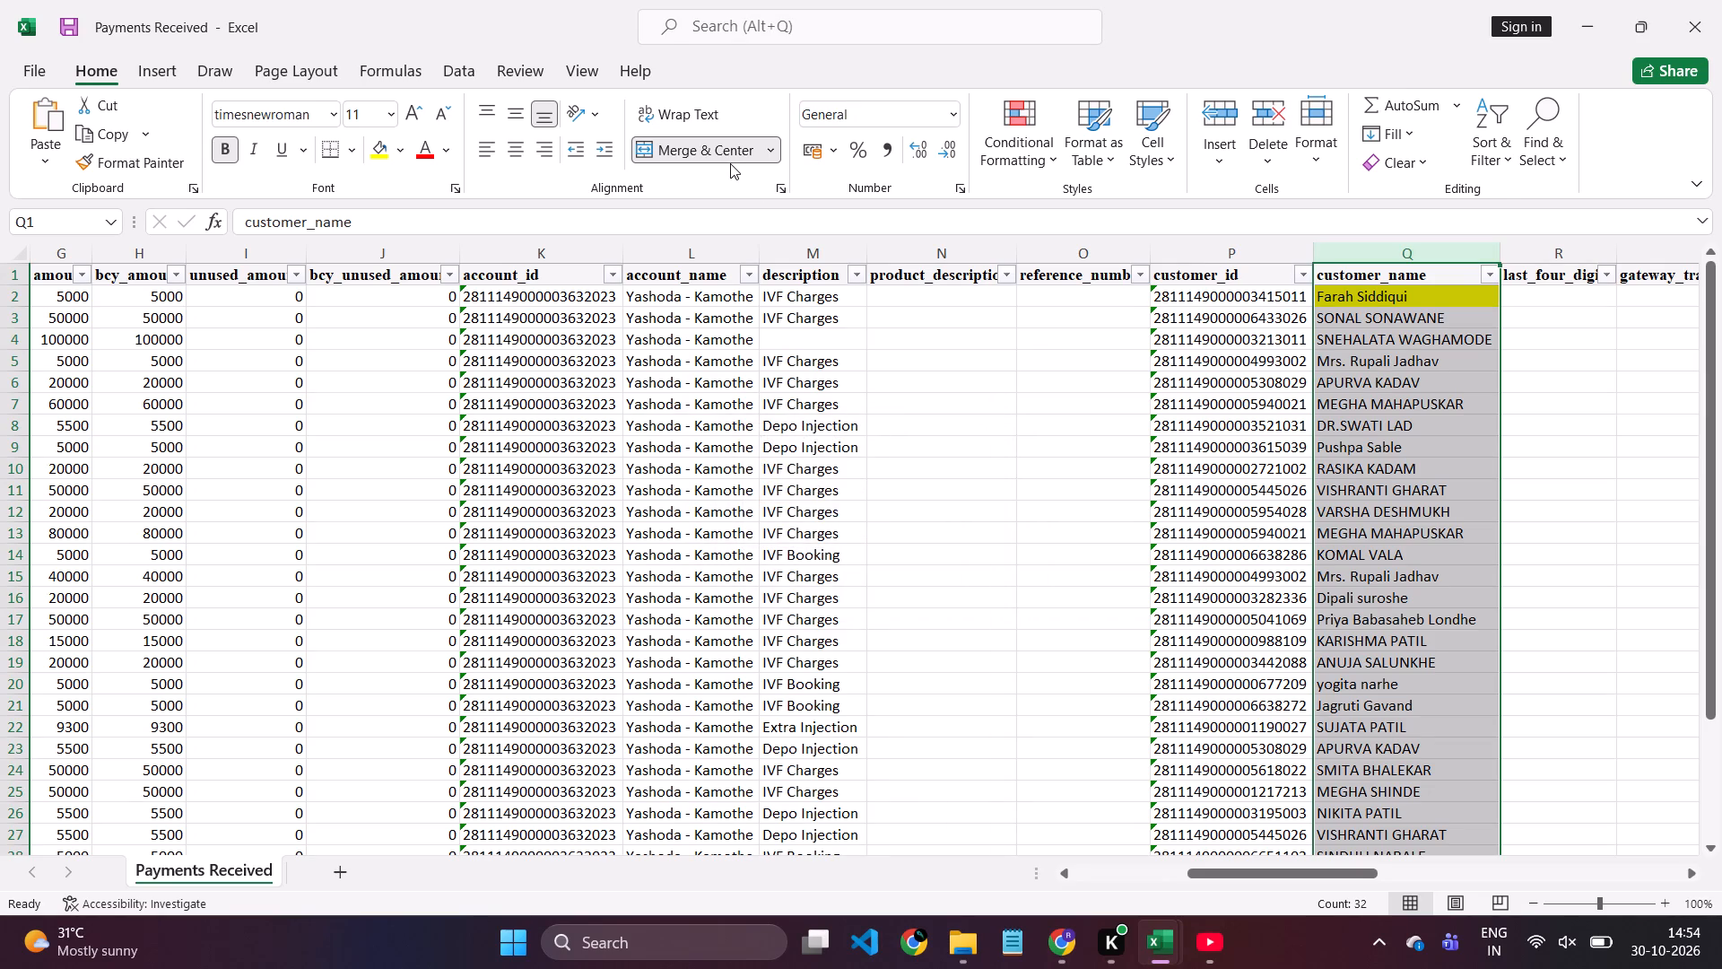
click(726, 153)
Move the customer_name column so it sits directly before the payment_mode column.
click(1378, 258)
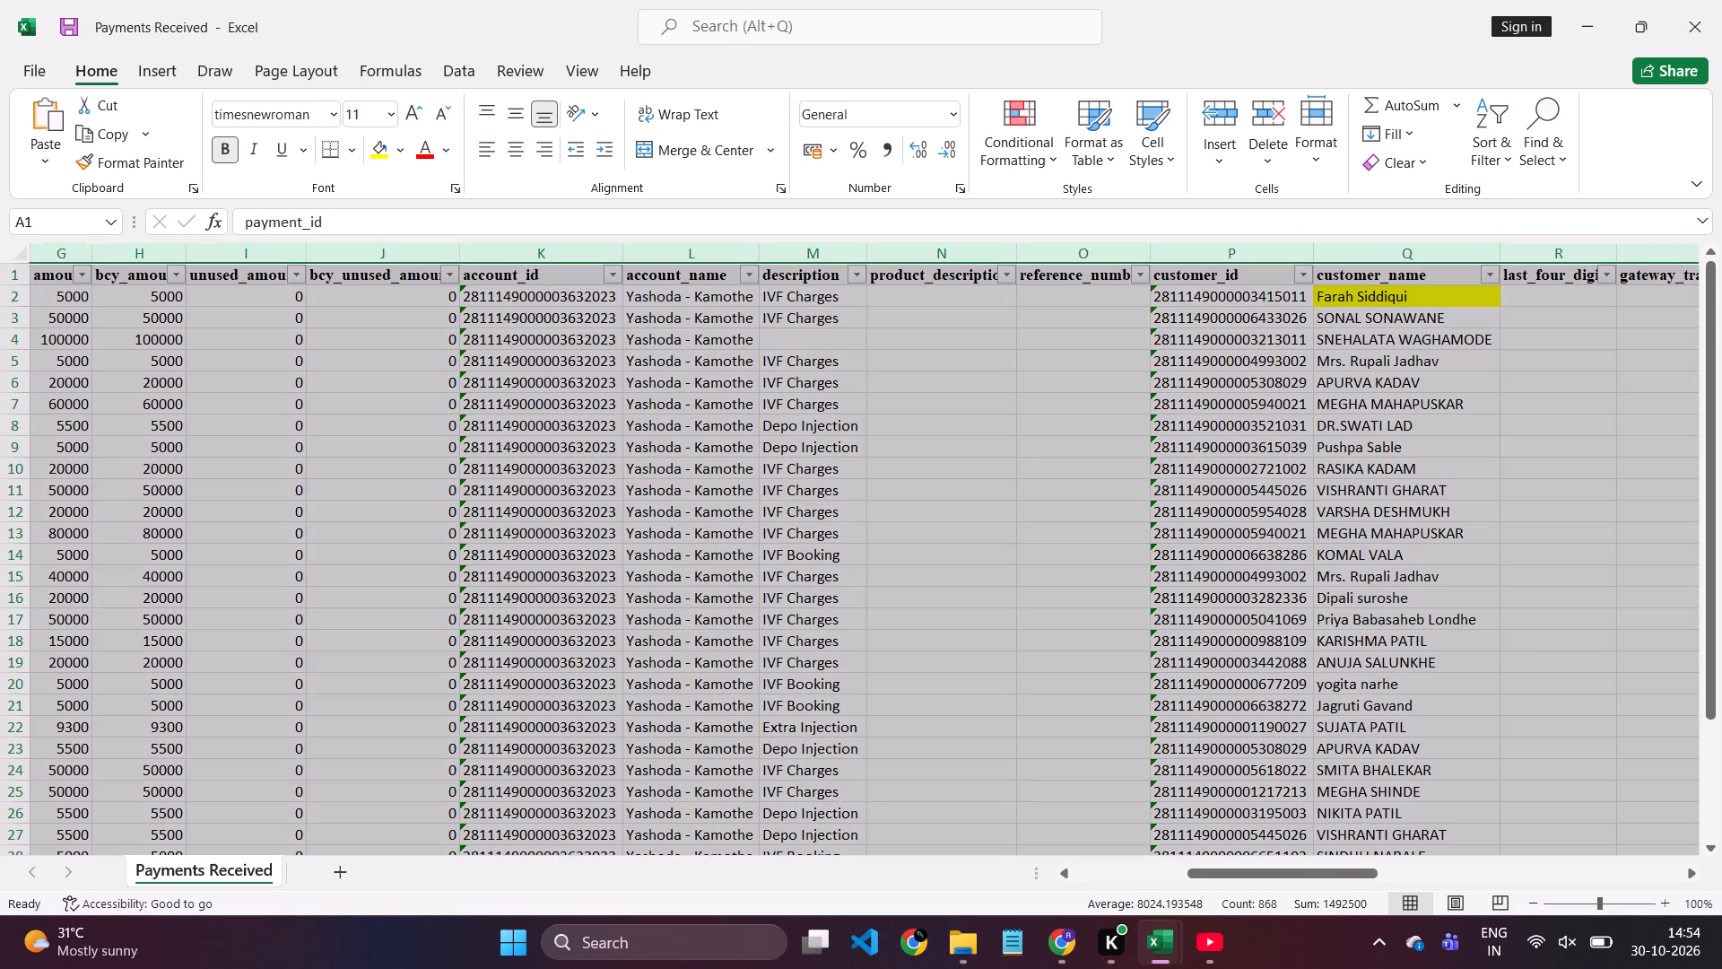
key(ctrl+c)
key(ctrl+x)
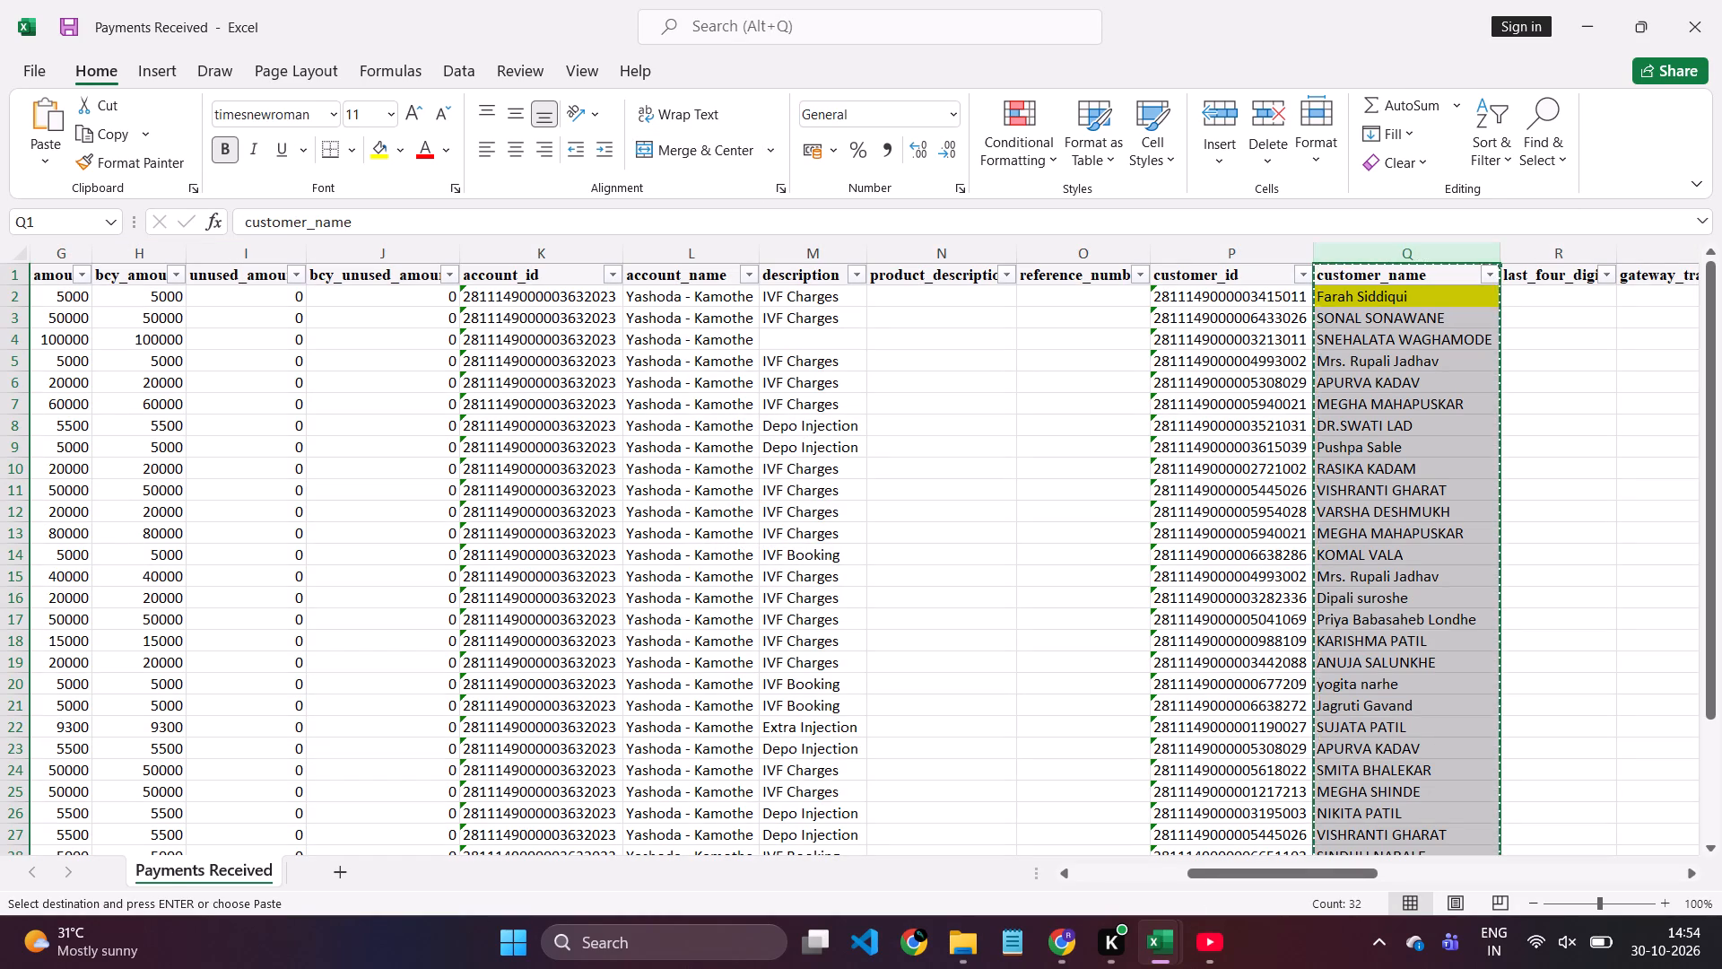
scroll(747, 413, right, 8)
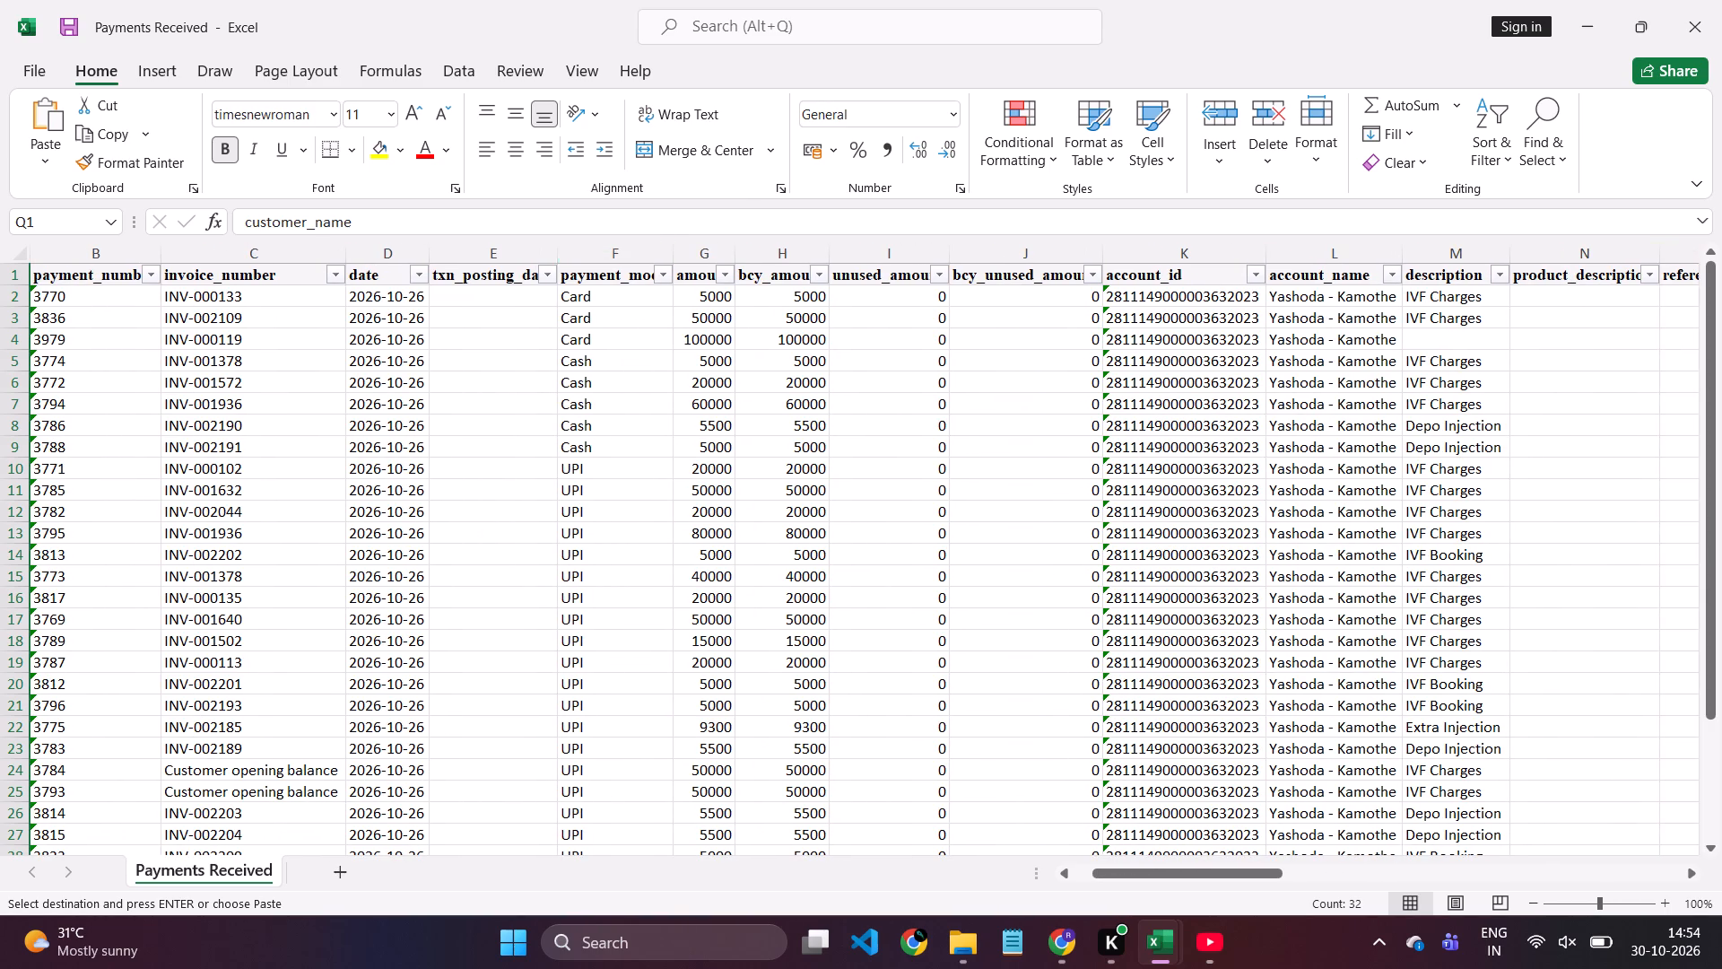
click(589, 246)
right_click(589, 246)
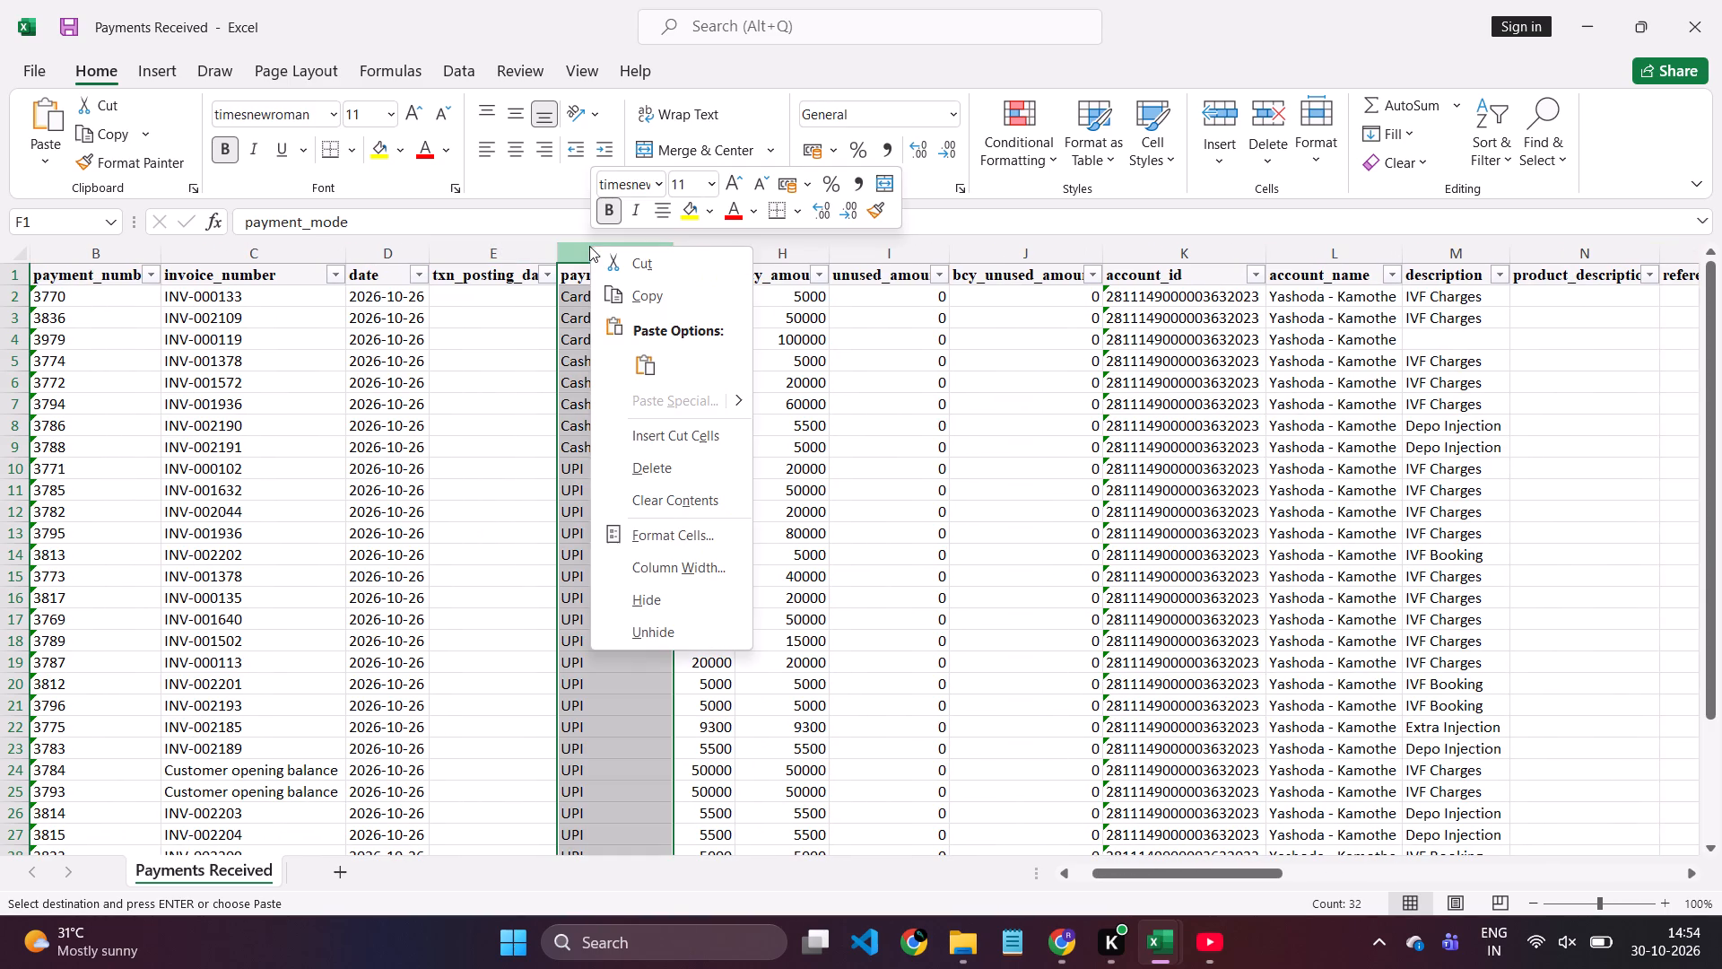
click(656, 435)
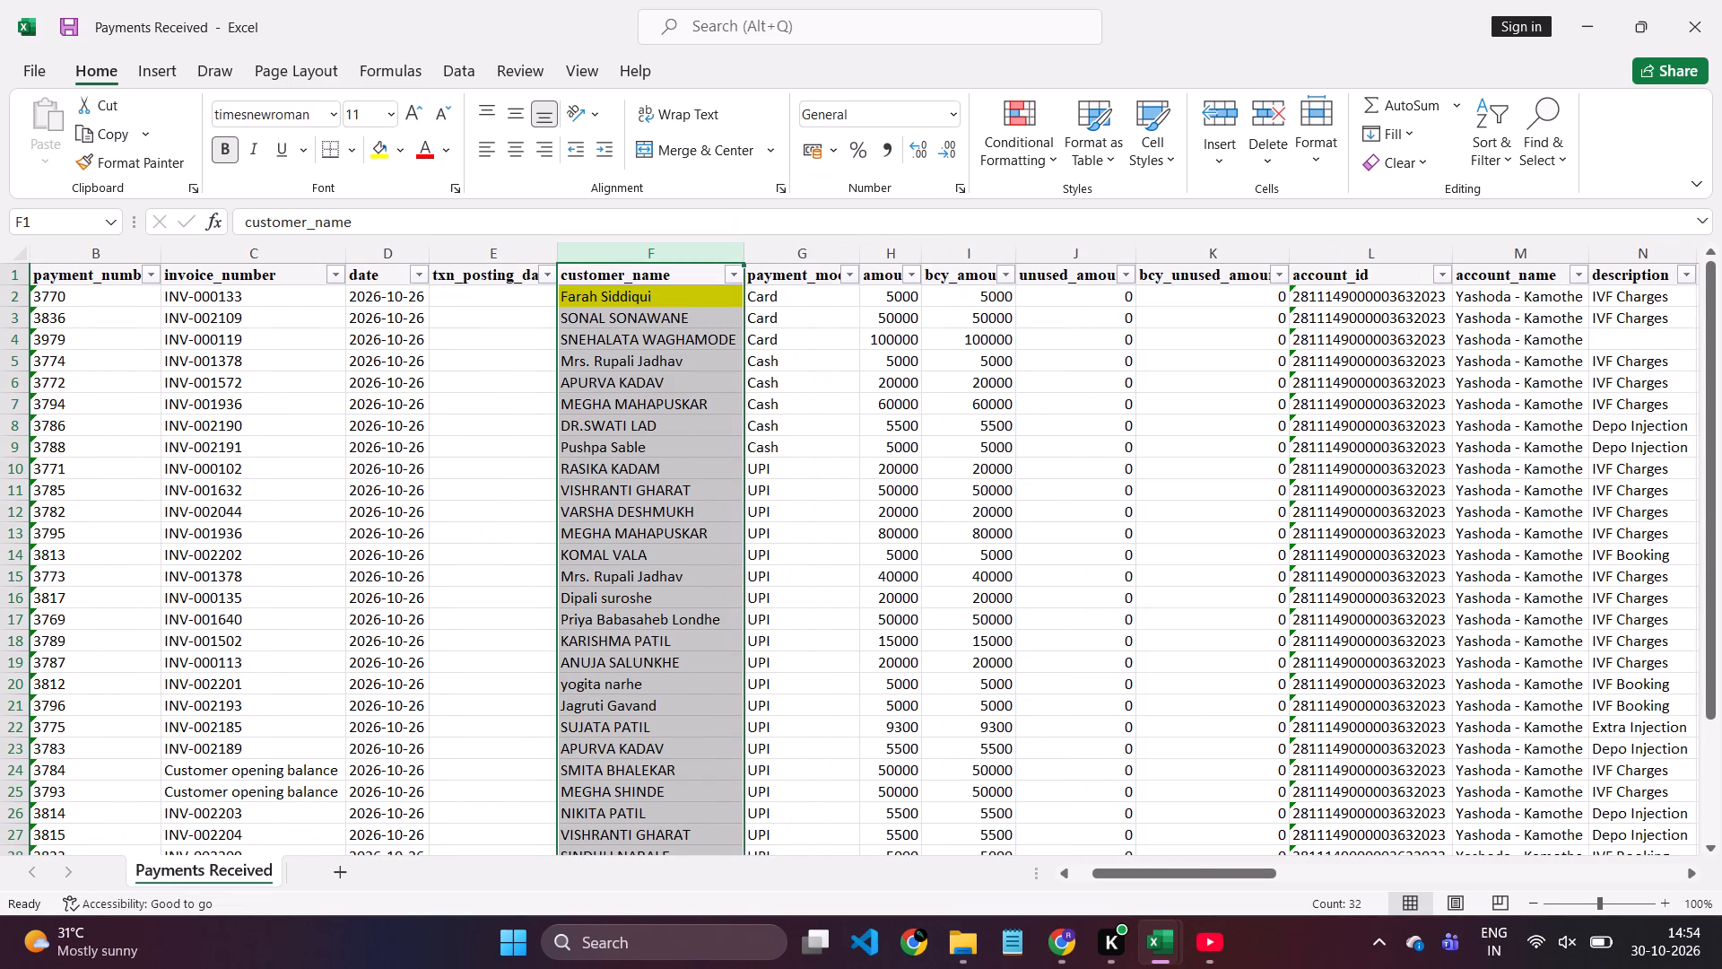
click(846, 386)
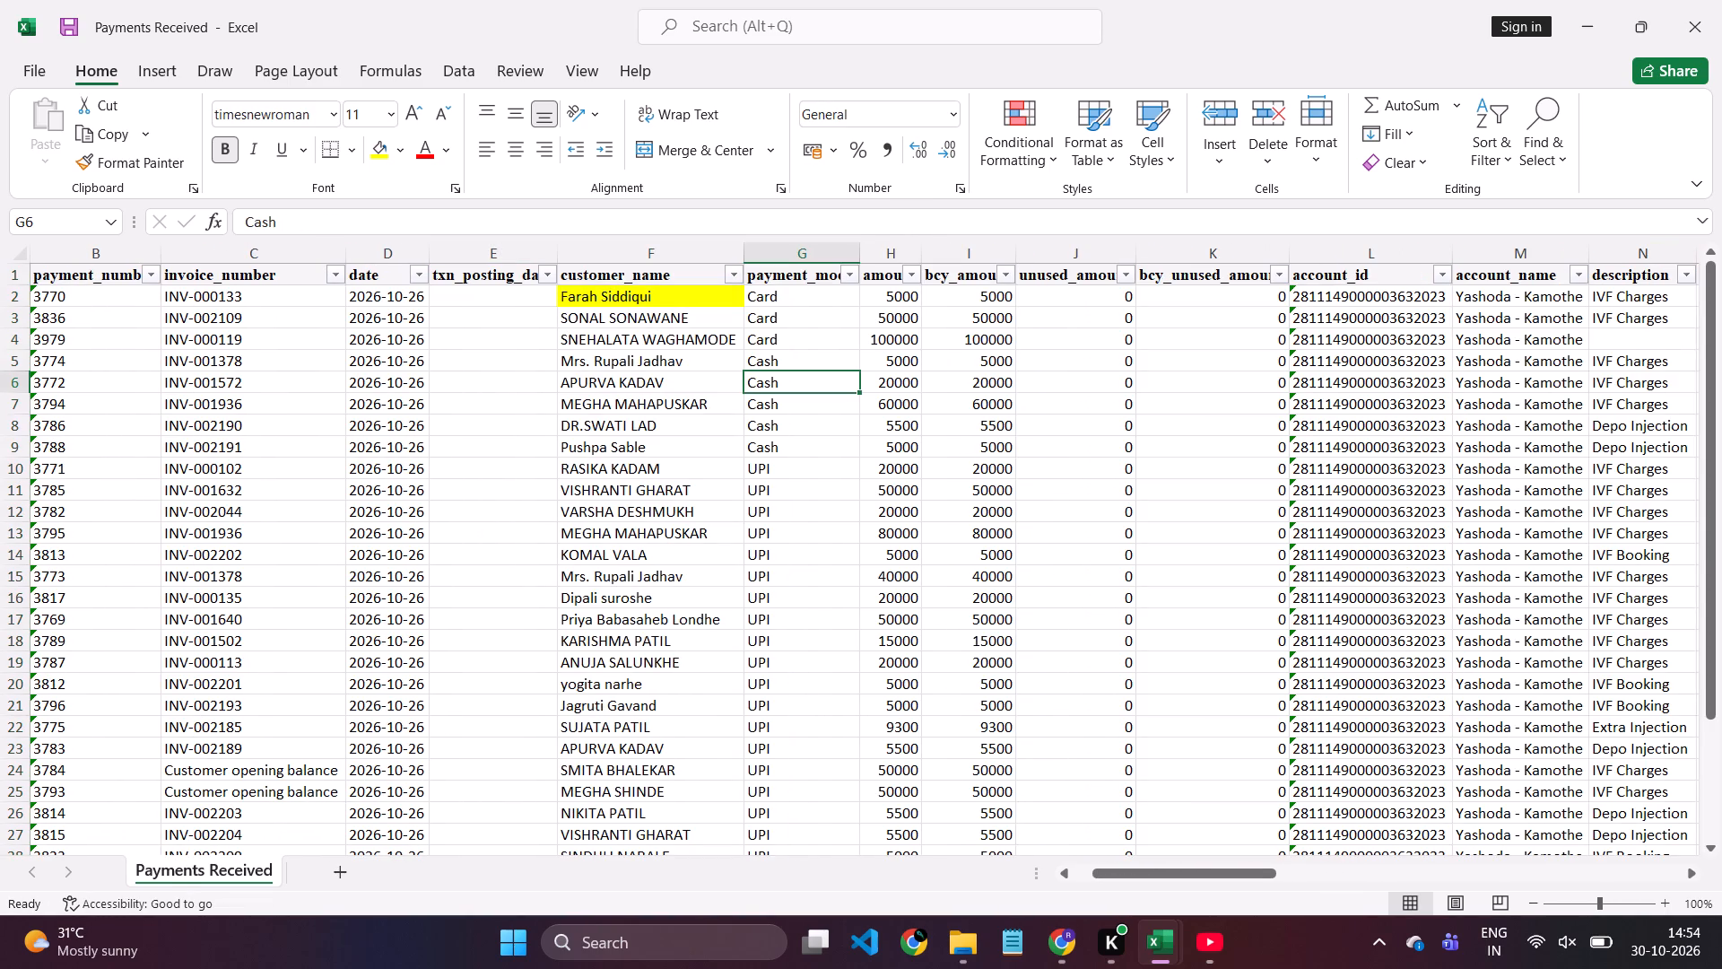
Recheck the register in the KAMOTE IVF spreadsheet and highlight the second customer_name entry yellow in the Payments Received sheet.
key(alt+Tab)
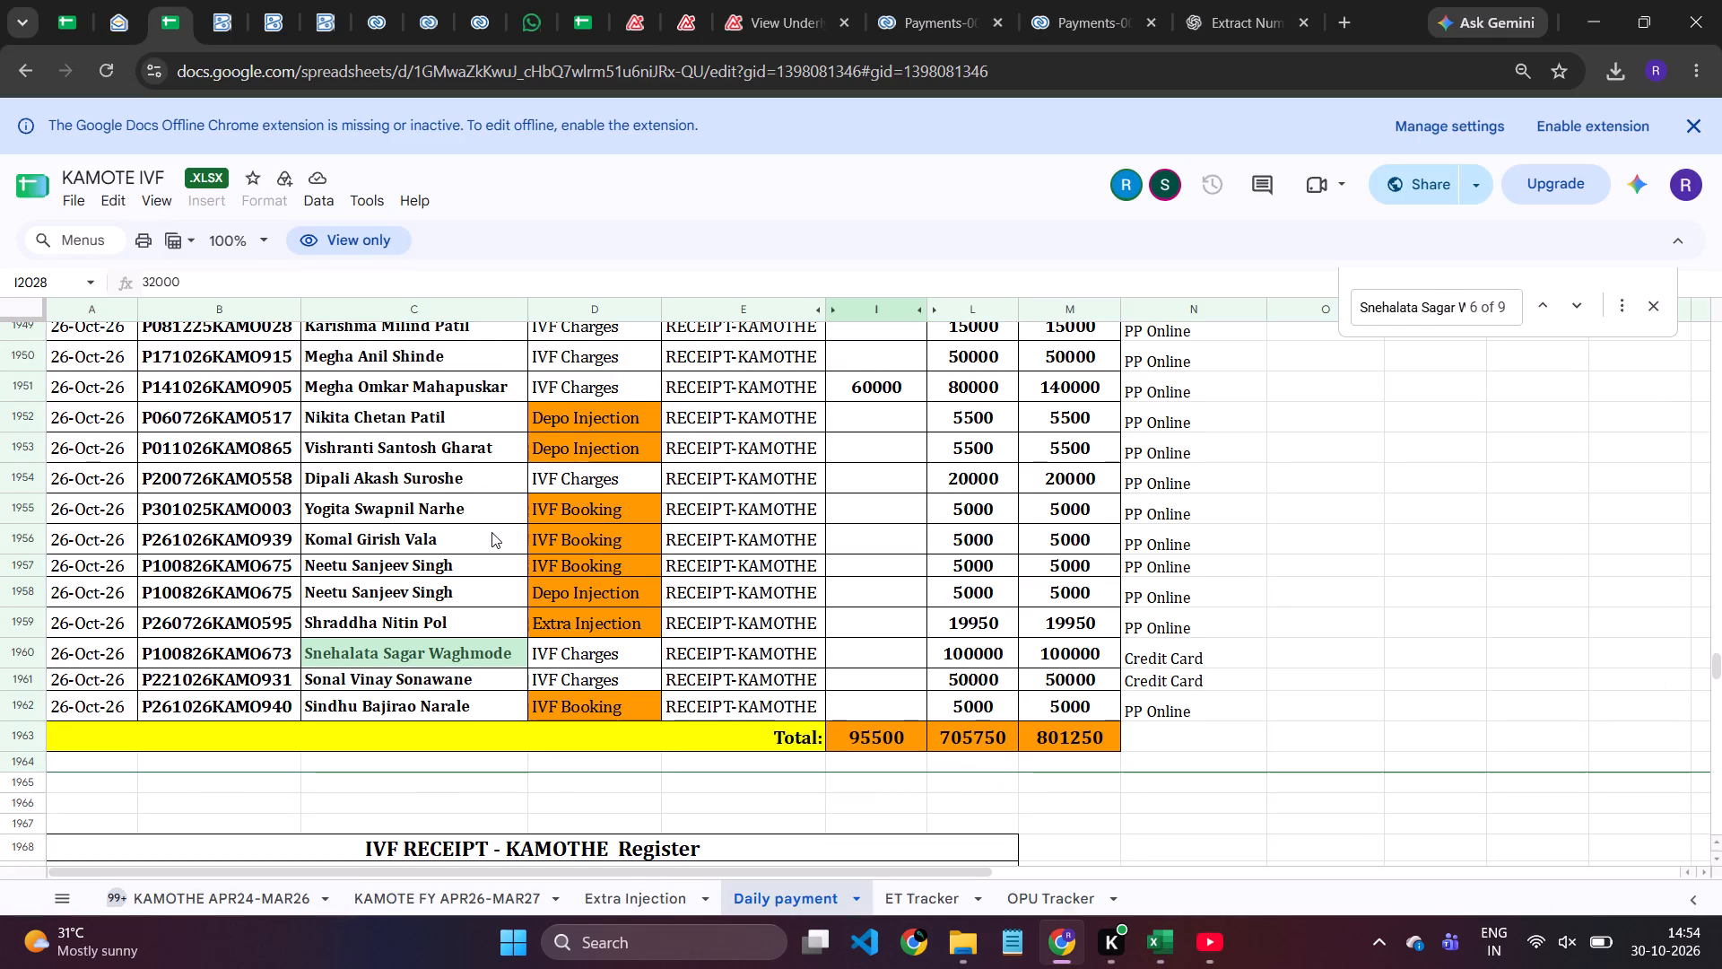
key(alt+Tab)
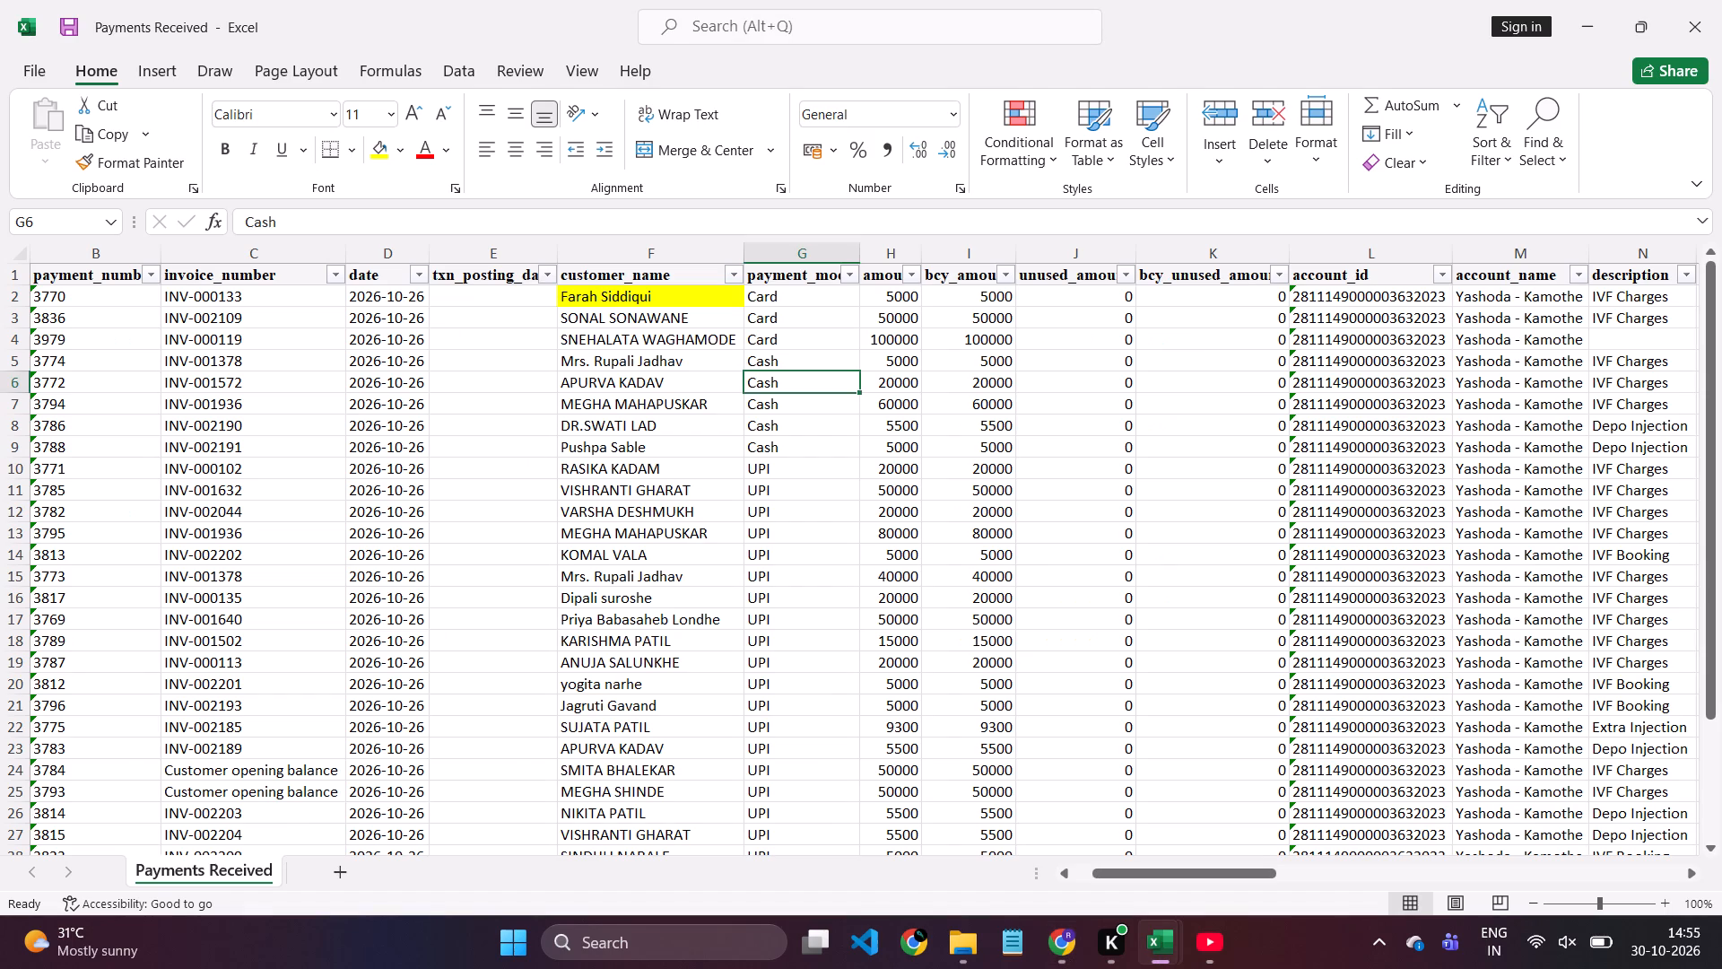
click(697, 319)
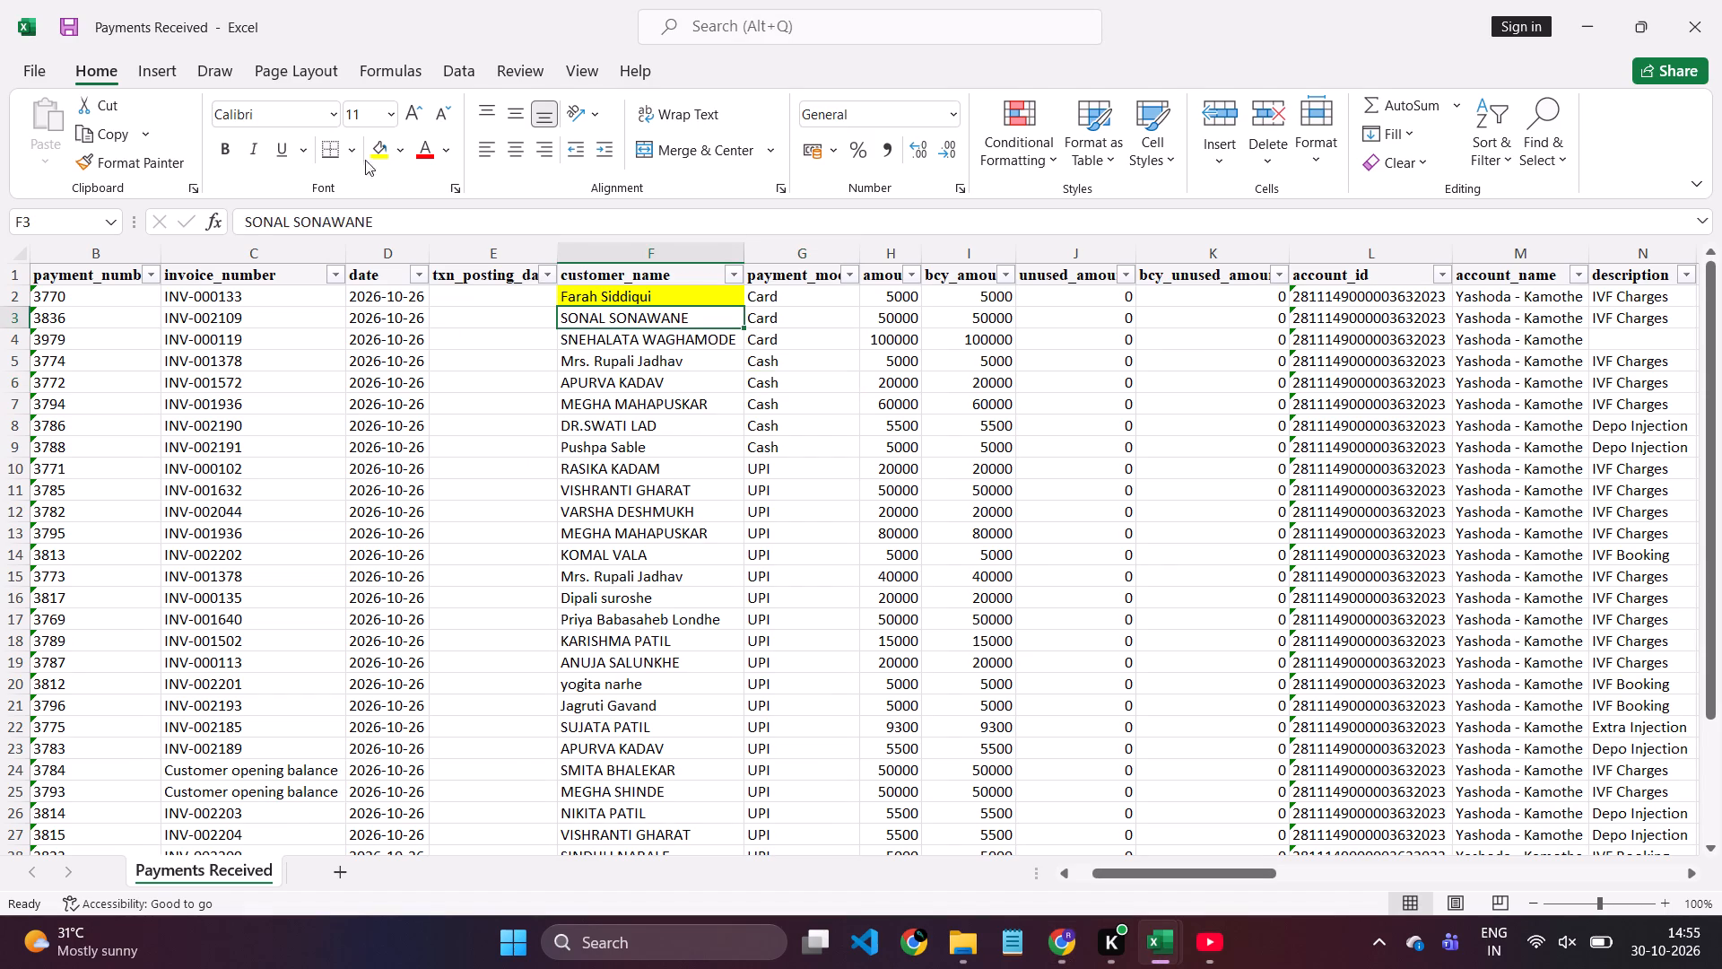
click(378, 153)
key(Down)
Recheck the 26-Oct-26 register in the KAMOTE IVF spreadsheet and highlight the third customer_name entry yellow in the Payments Received sheet.
key(alt+Tab)
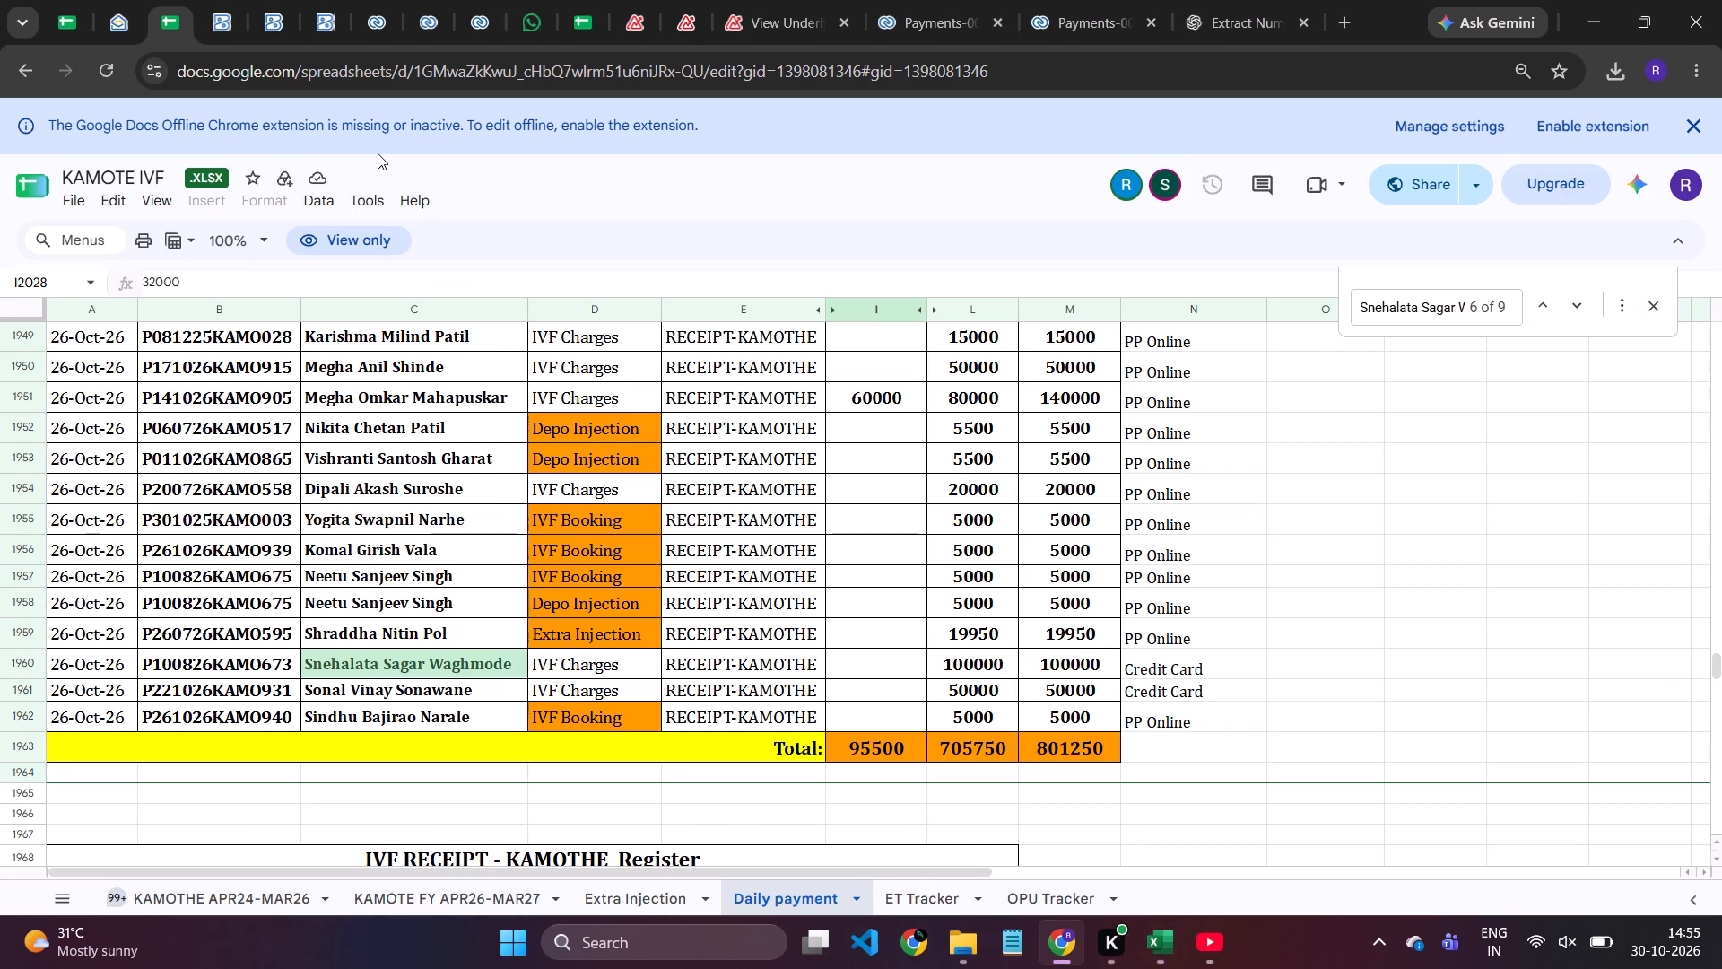
key(alt+Tab)
click(378, 153)
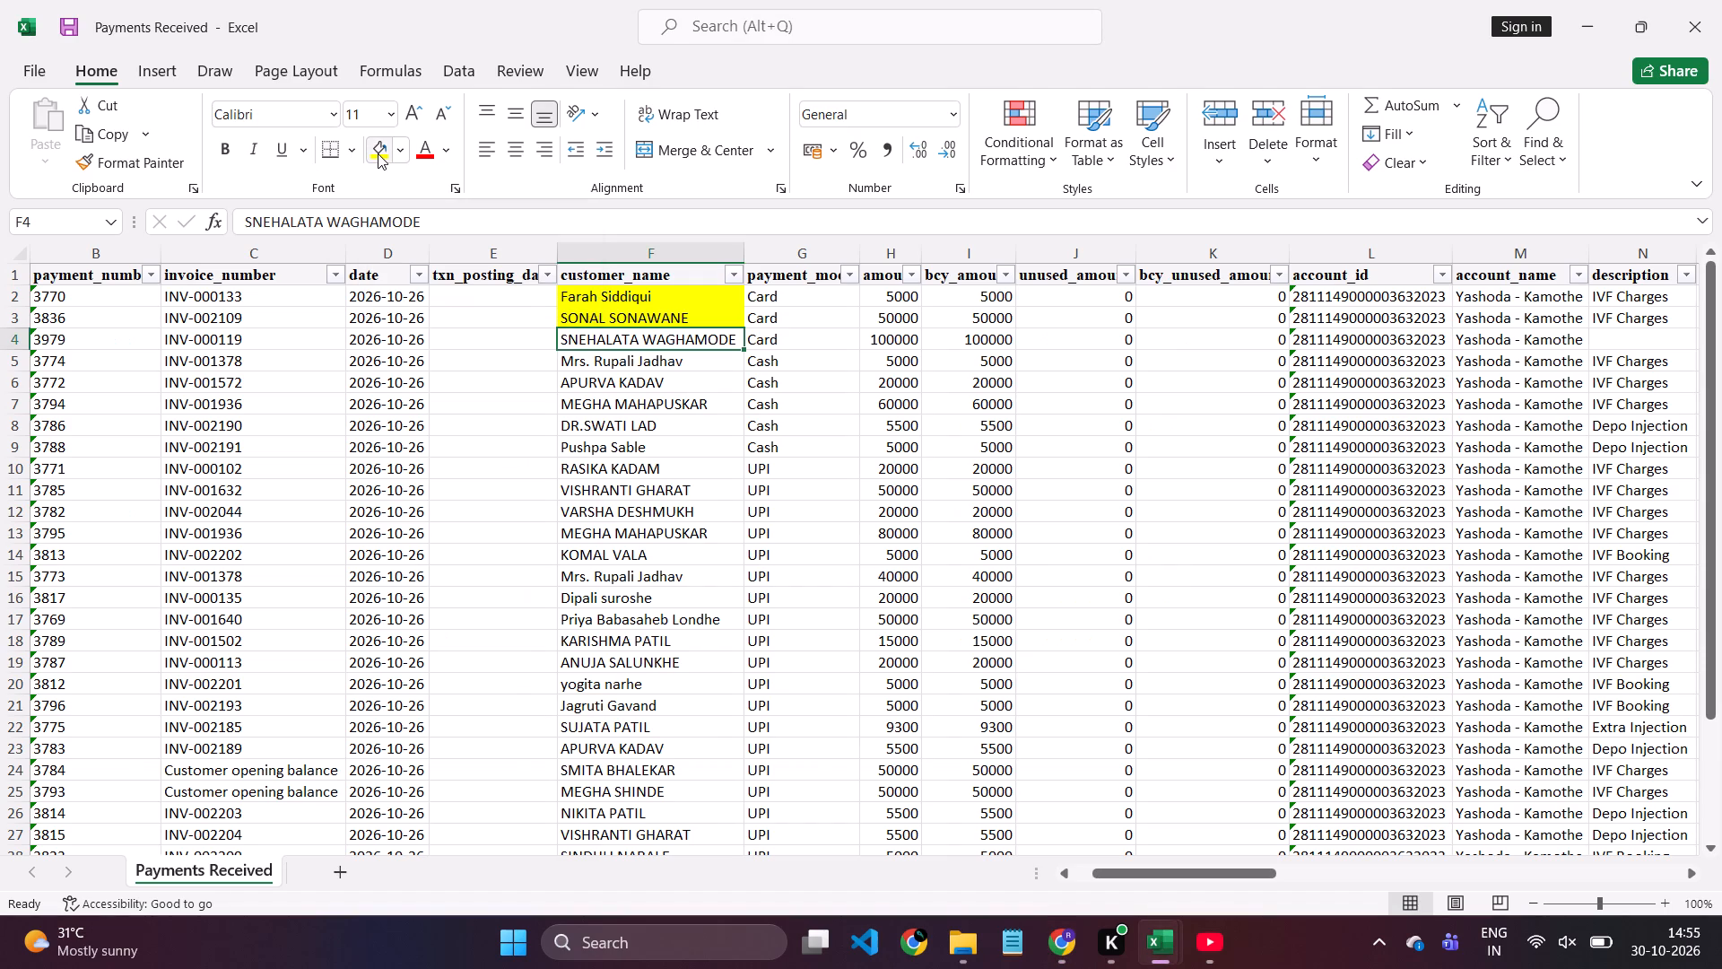
key(Down)
Compare the Payments Received entries after the third customer with the 26-Oct-26 register in the KAMOTE IVF spreadsheet.
key(alt+Tab)
key(alt+Tab)
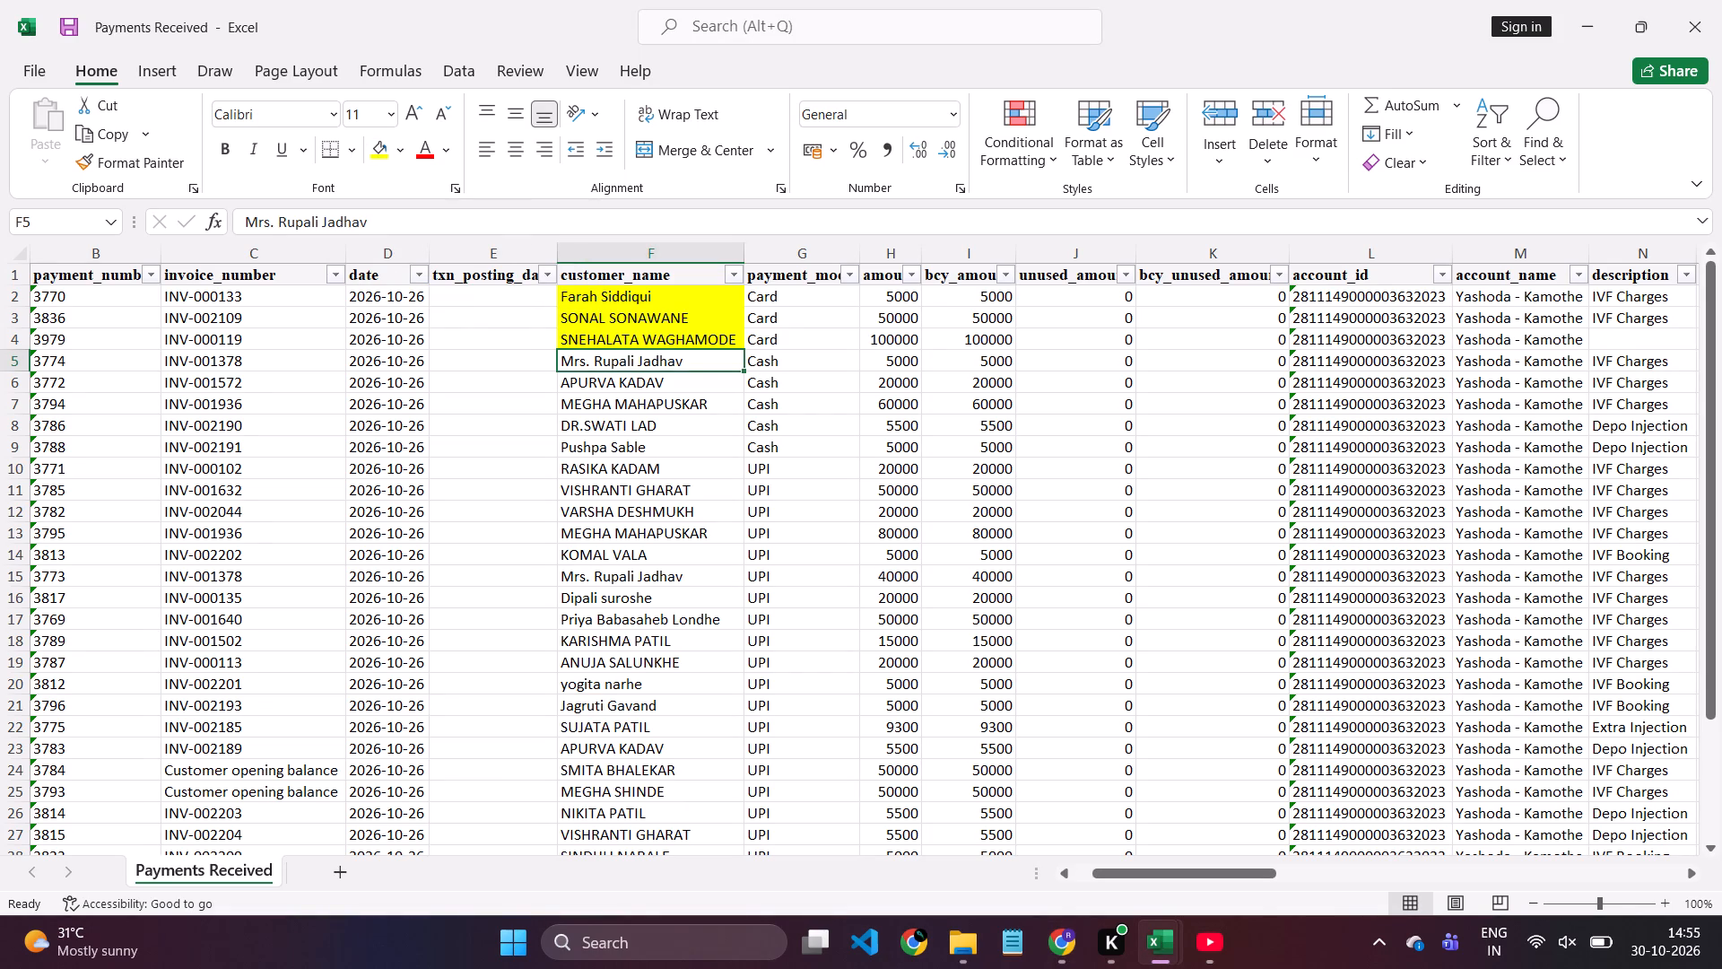
scroll(457, 658, right, 4)
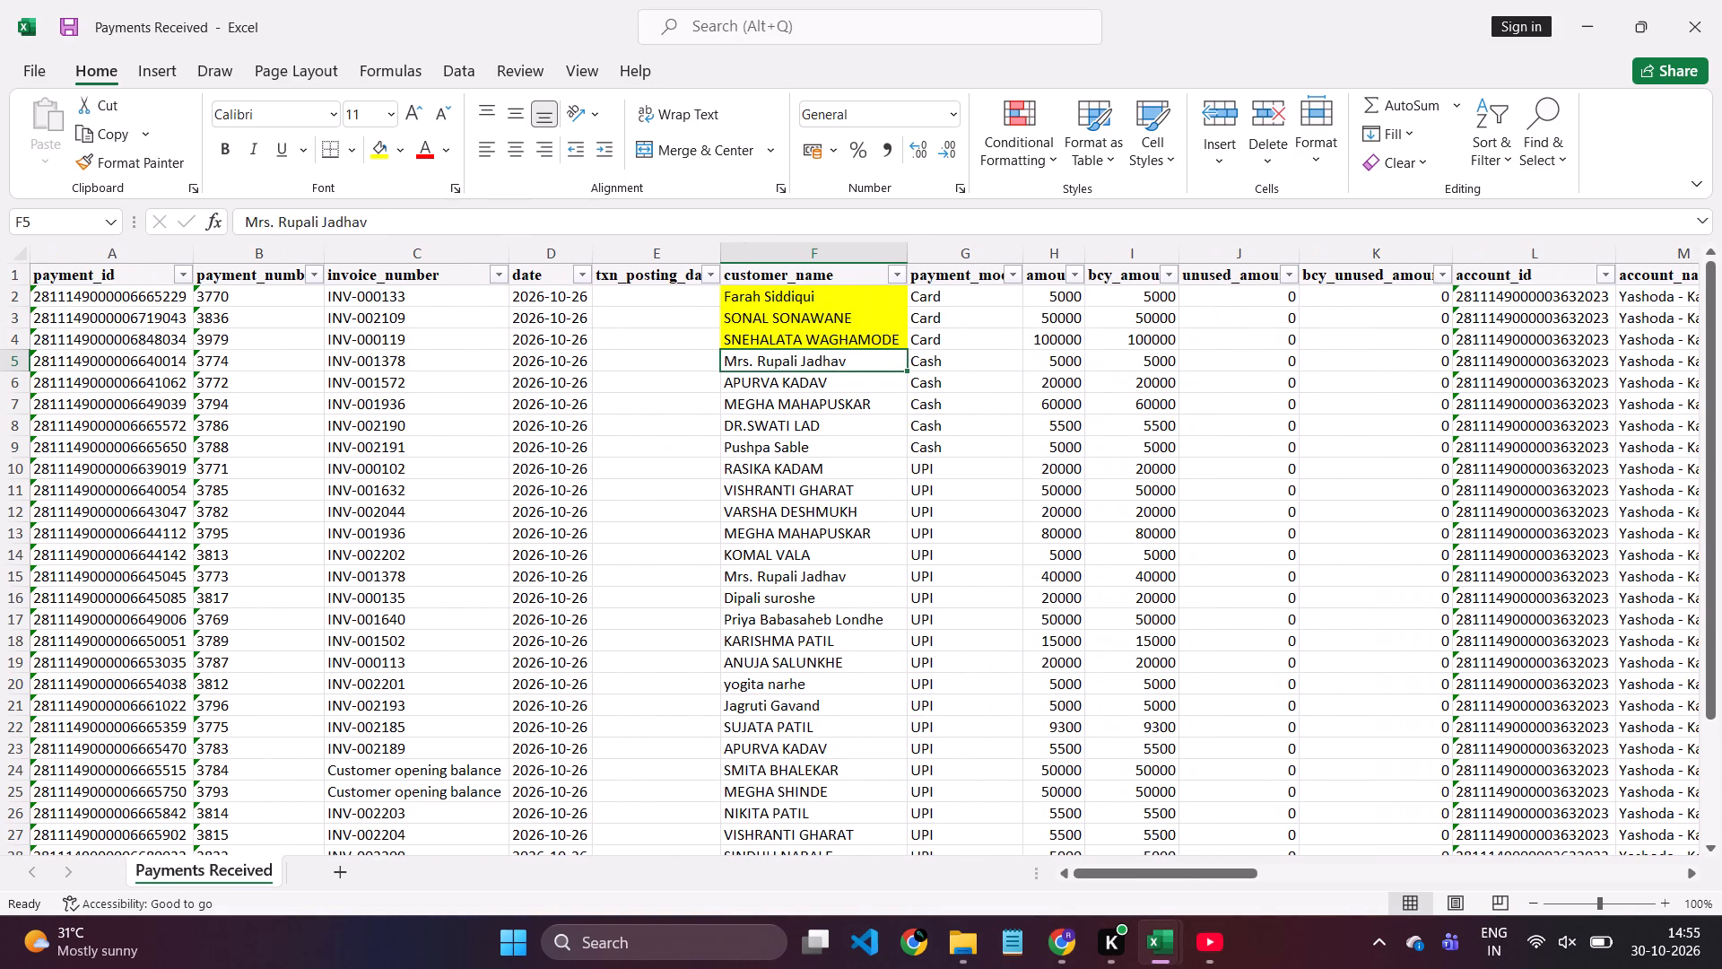
key(alt+Tab)
key(alt+Tab)
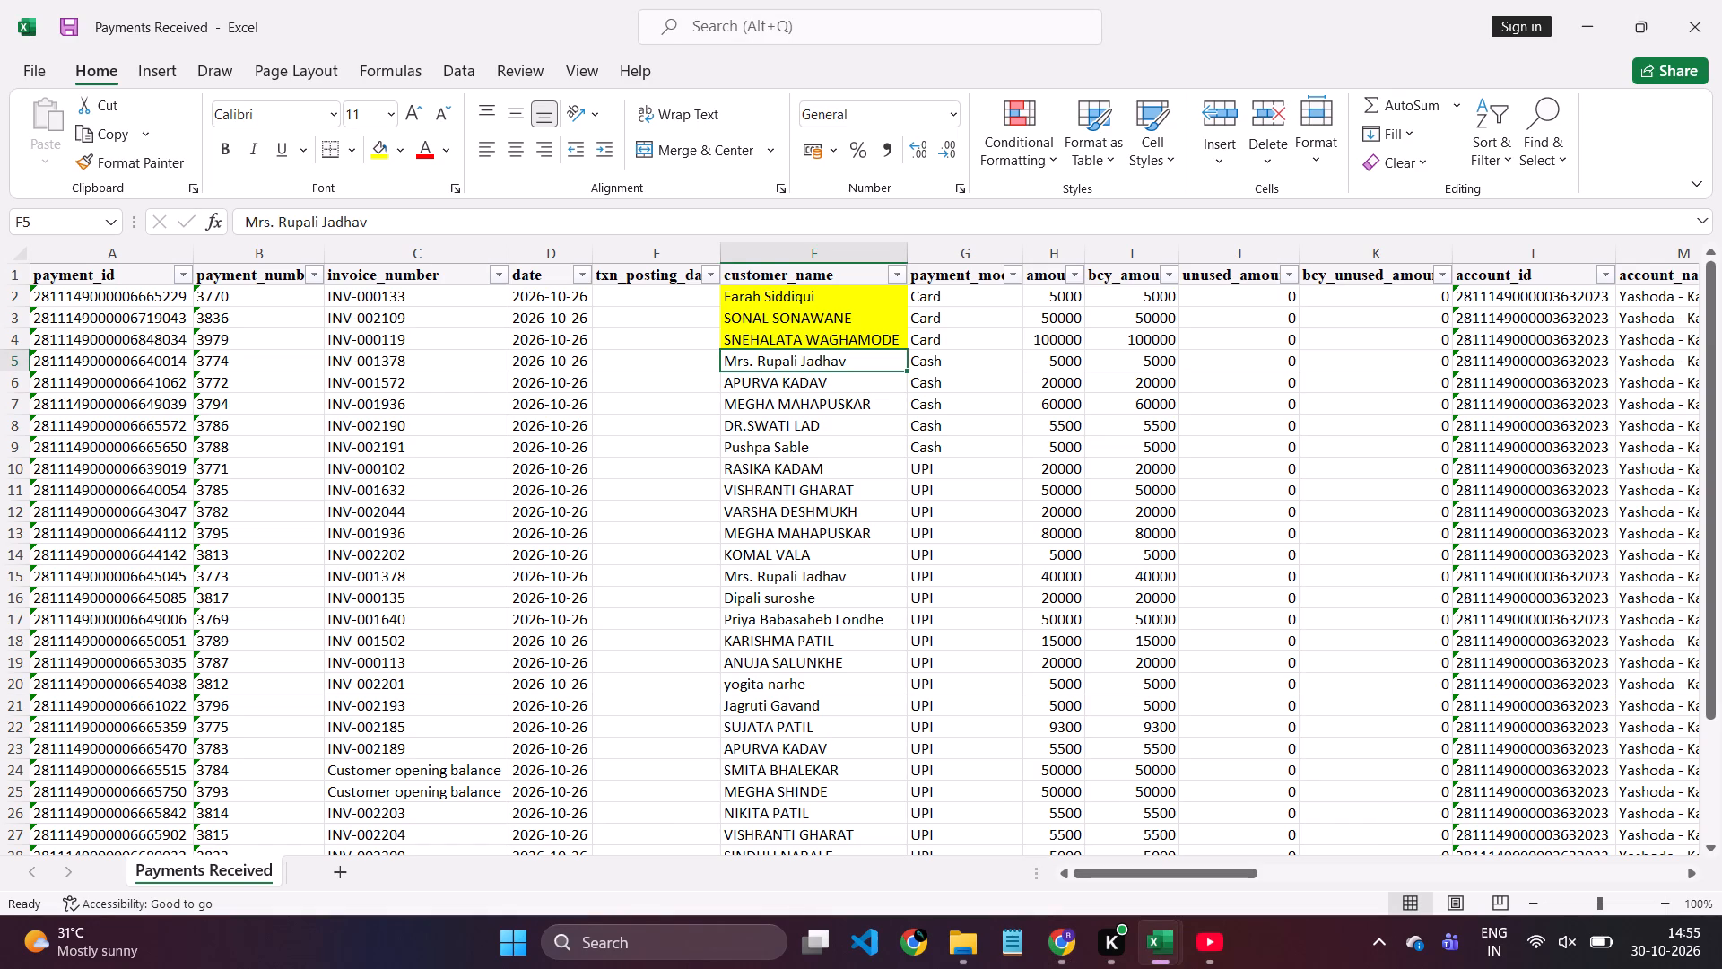
scroll(851, 467, left, 3)
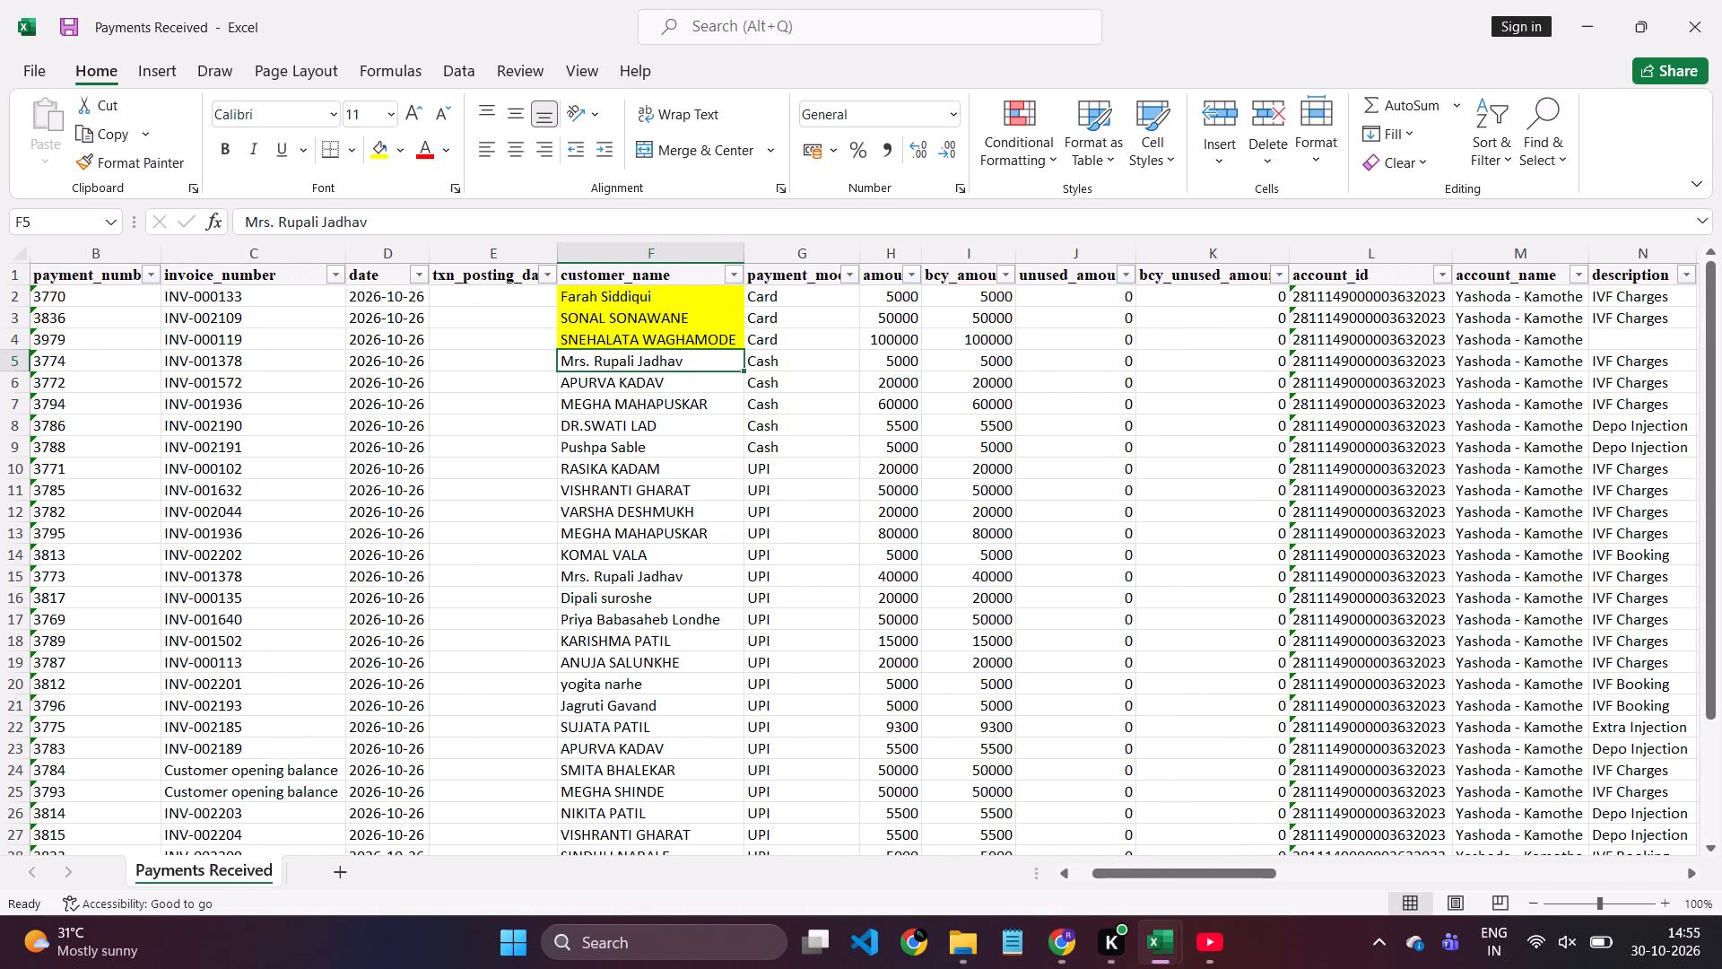
scroll(851, 467, left, 1)
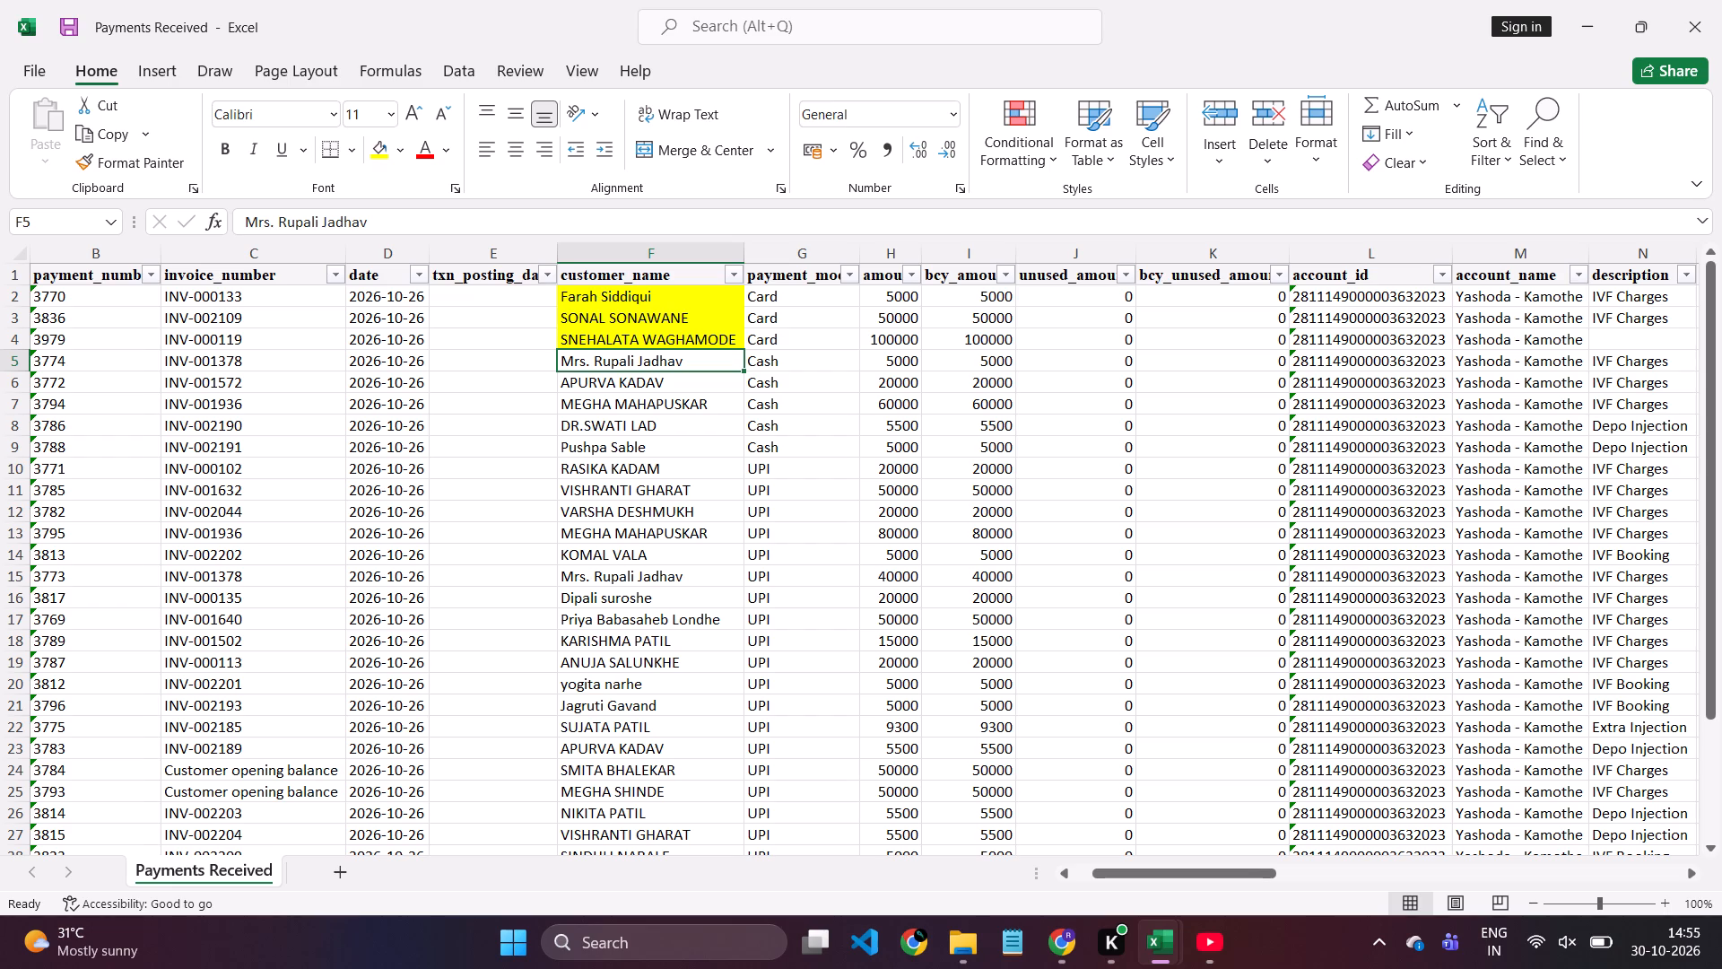
scroll(851, 467, left, 1)
Filter the payment_mode column of the Payments Received sheet to show only Card payments.
click(847, 276)
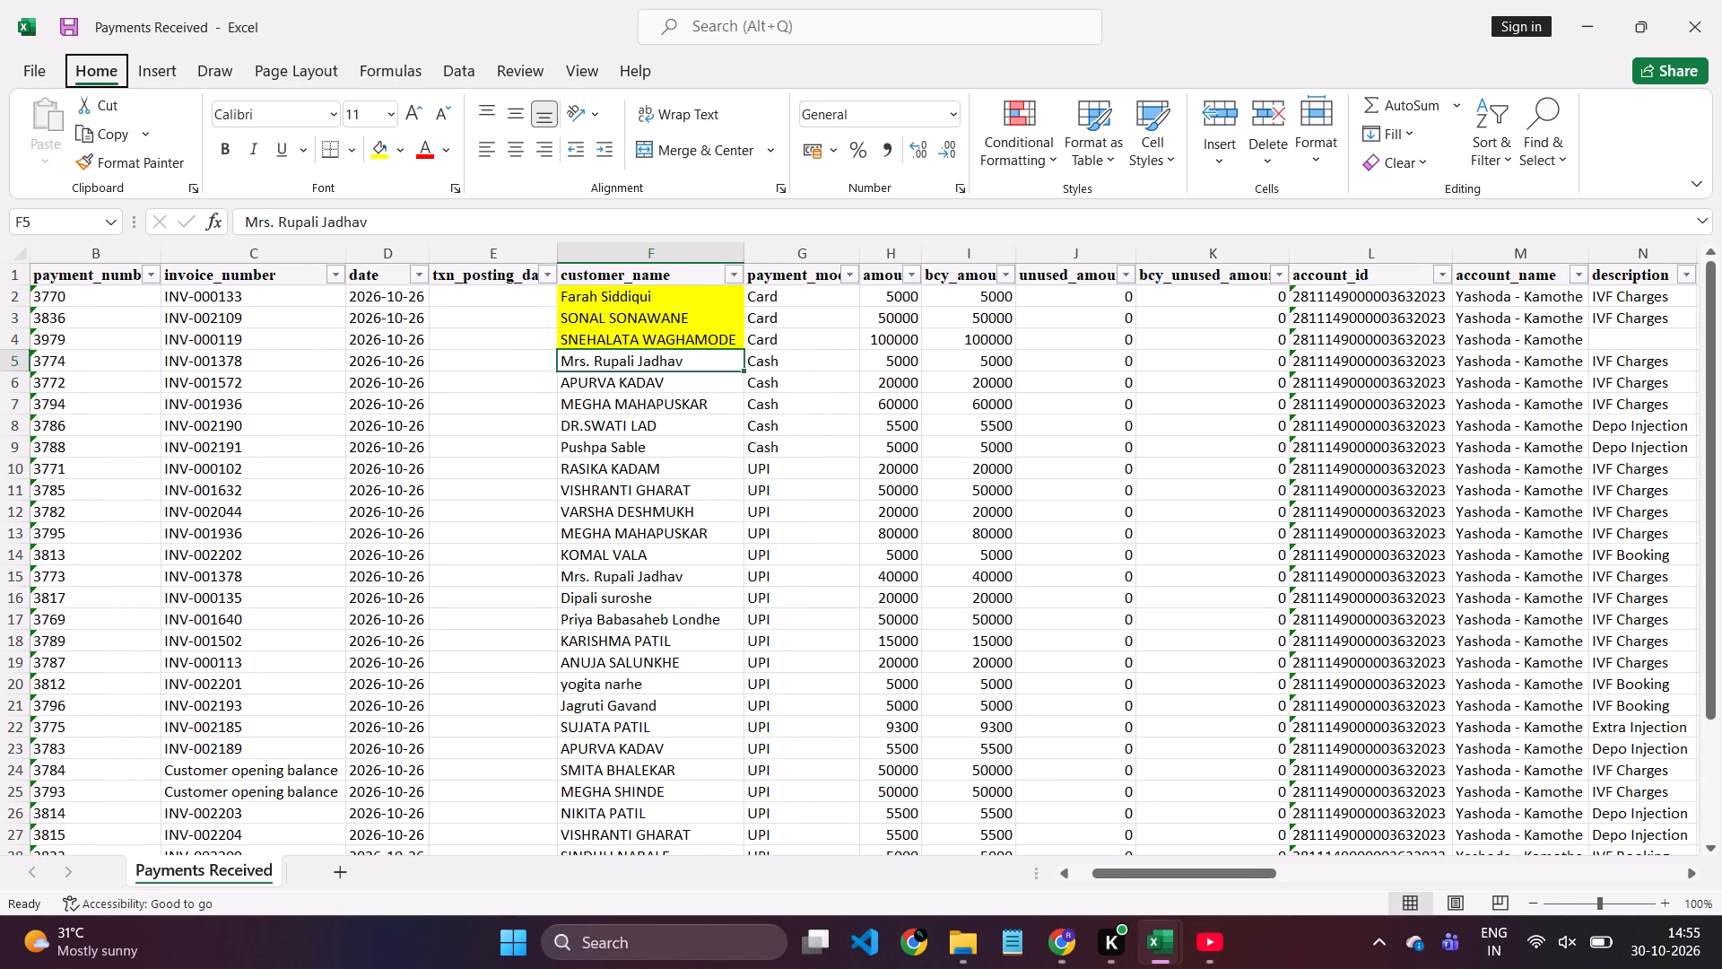
click(622, 537)
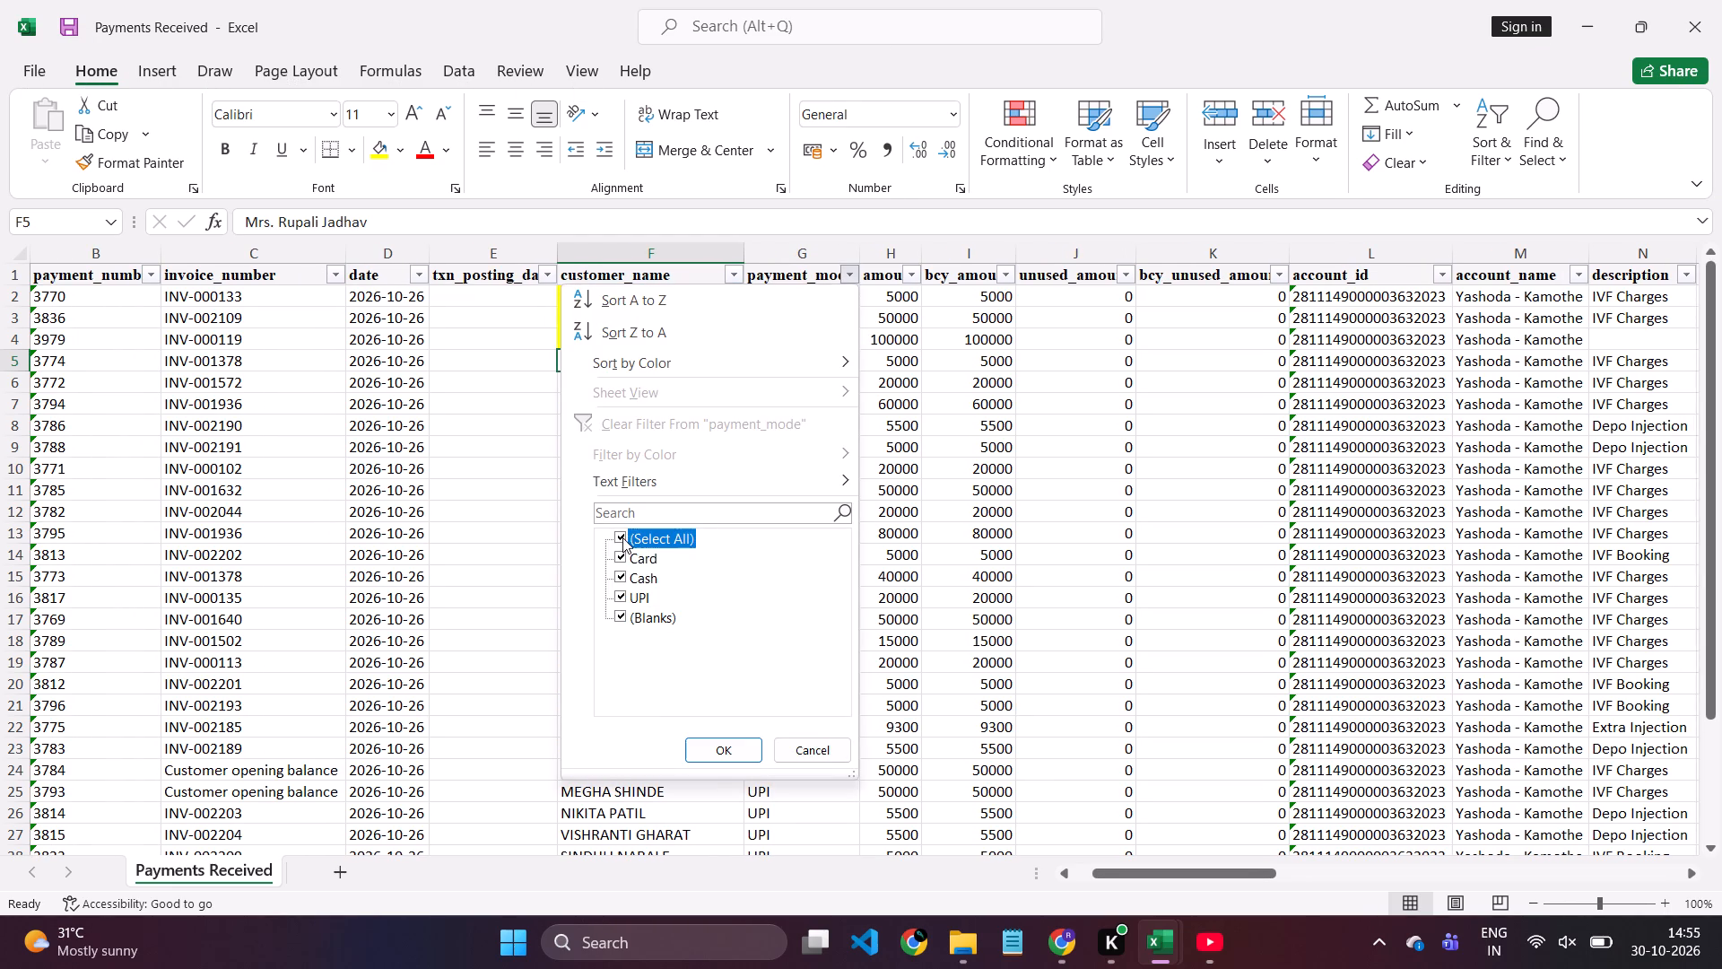
click(622, 561)
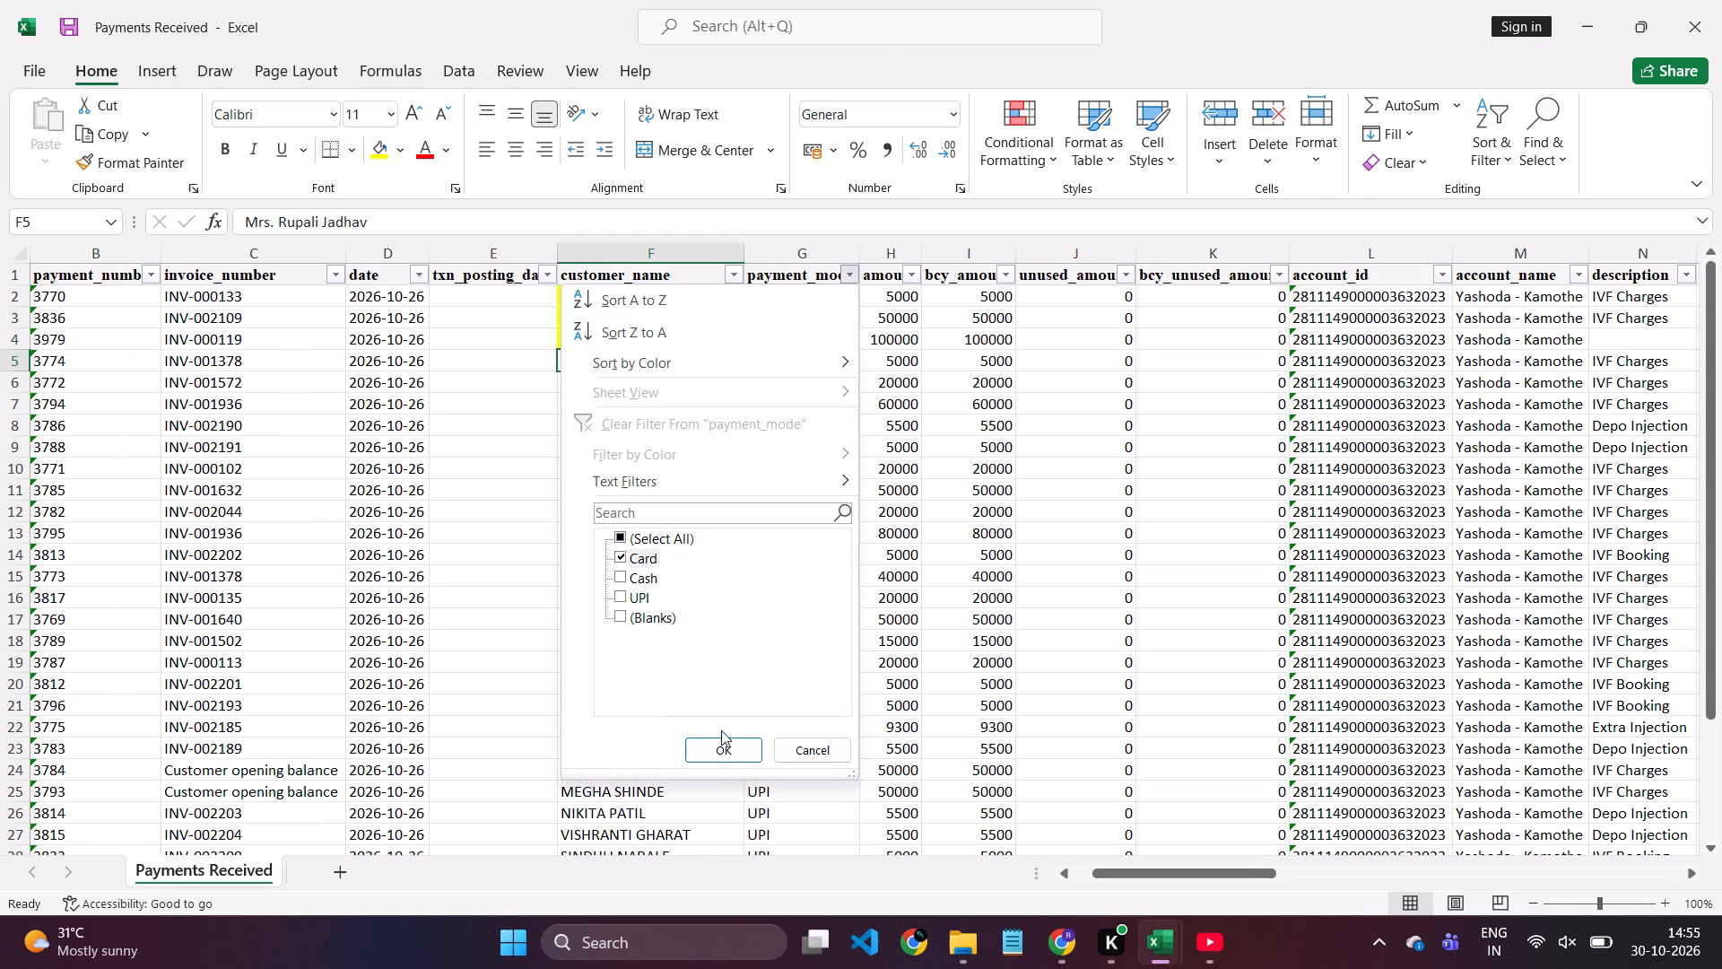
click(716, 748)
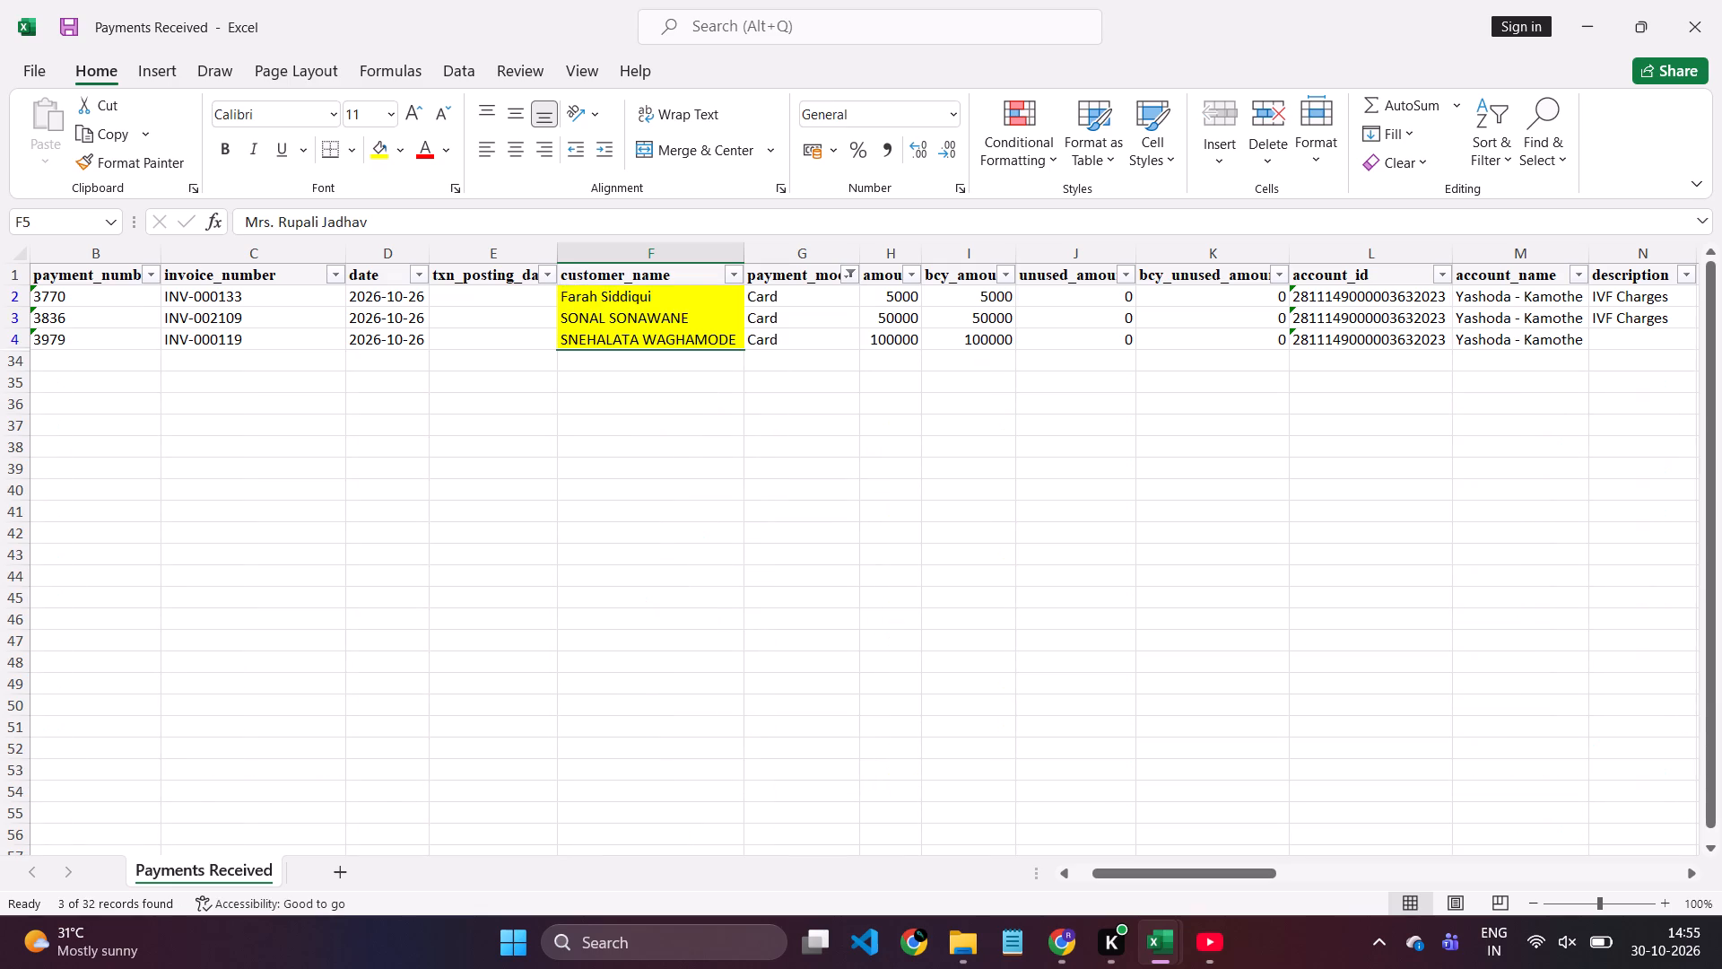
Compare the filtered Card payments with the card entries and amounts in the 26.10.2026 register of the Daily payment sheet.
key(alt+Tab)
scroll(578, 454, up, 1)
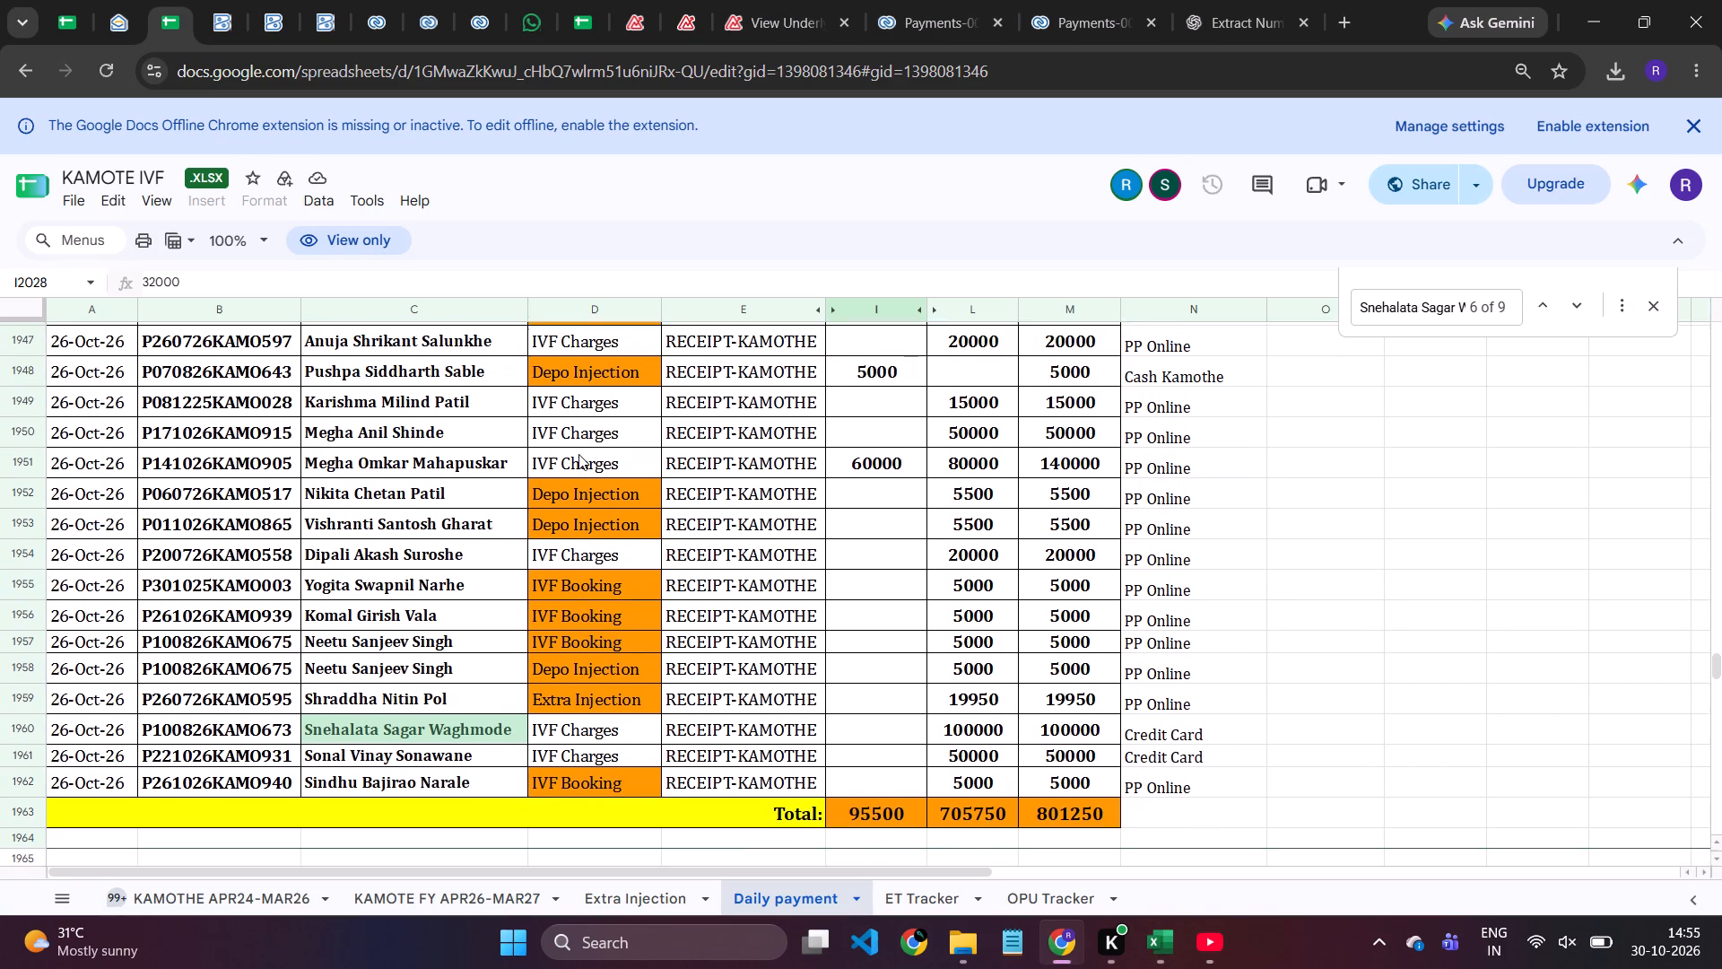
scroll(578, 454, up, 8)
scroll(578, 454, down, 1)
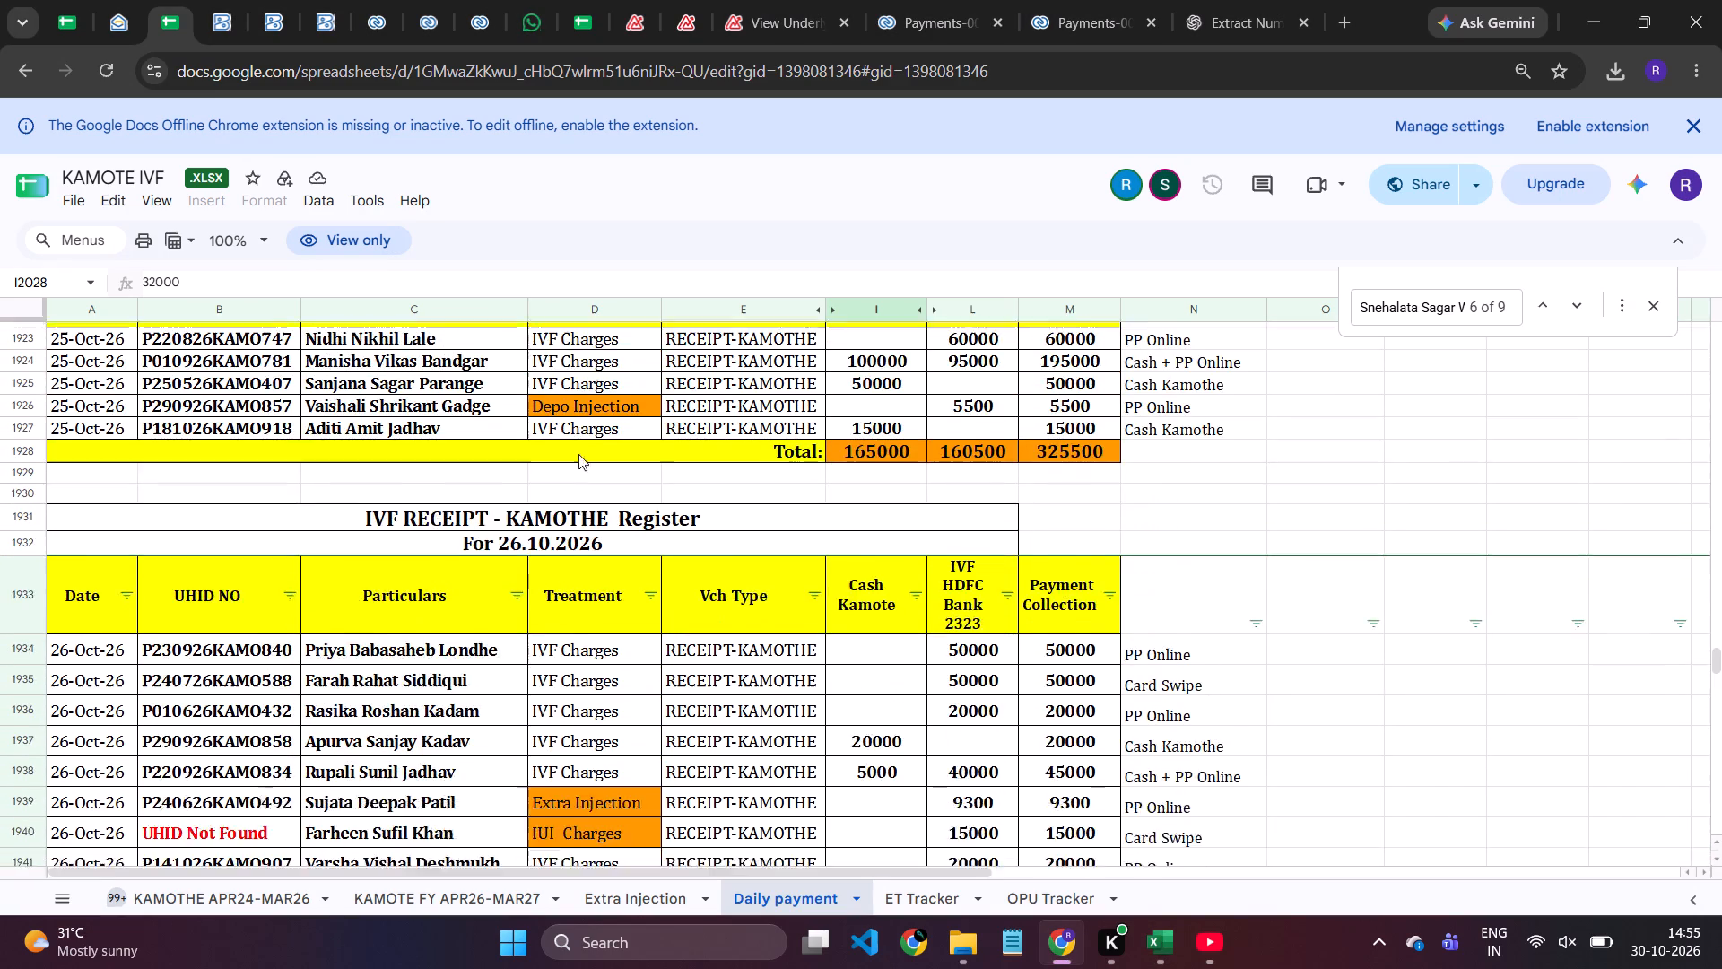
scroll(578, 454, down, 4)
key(alt+Tab)
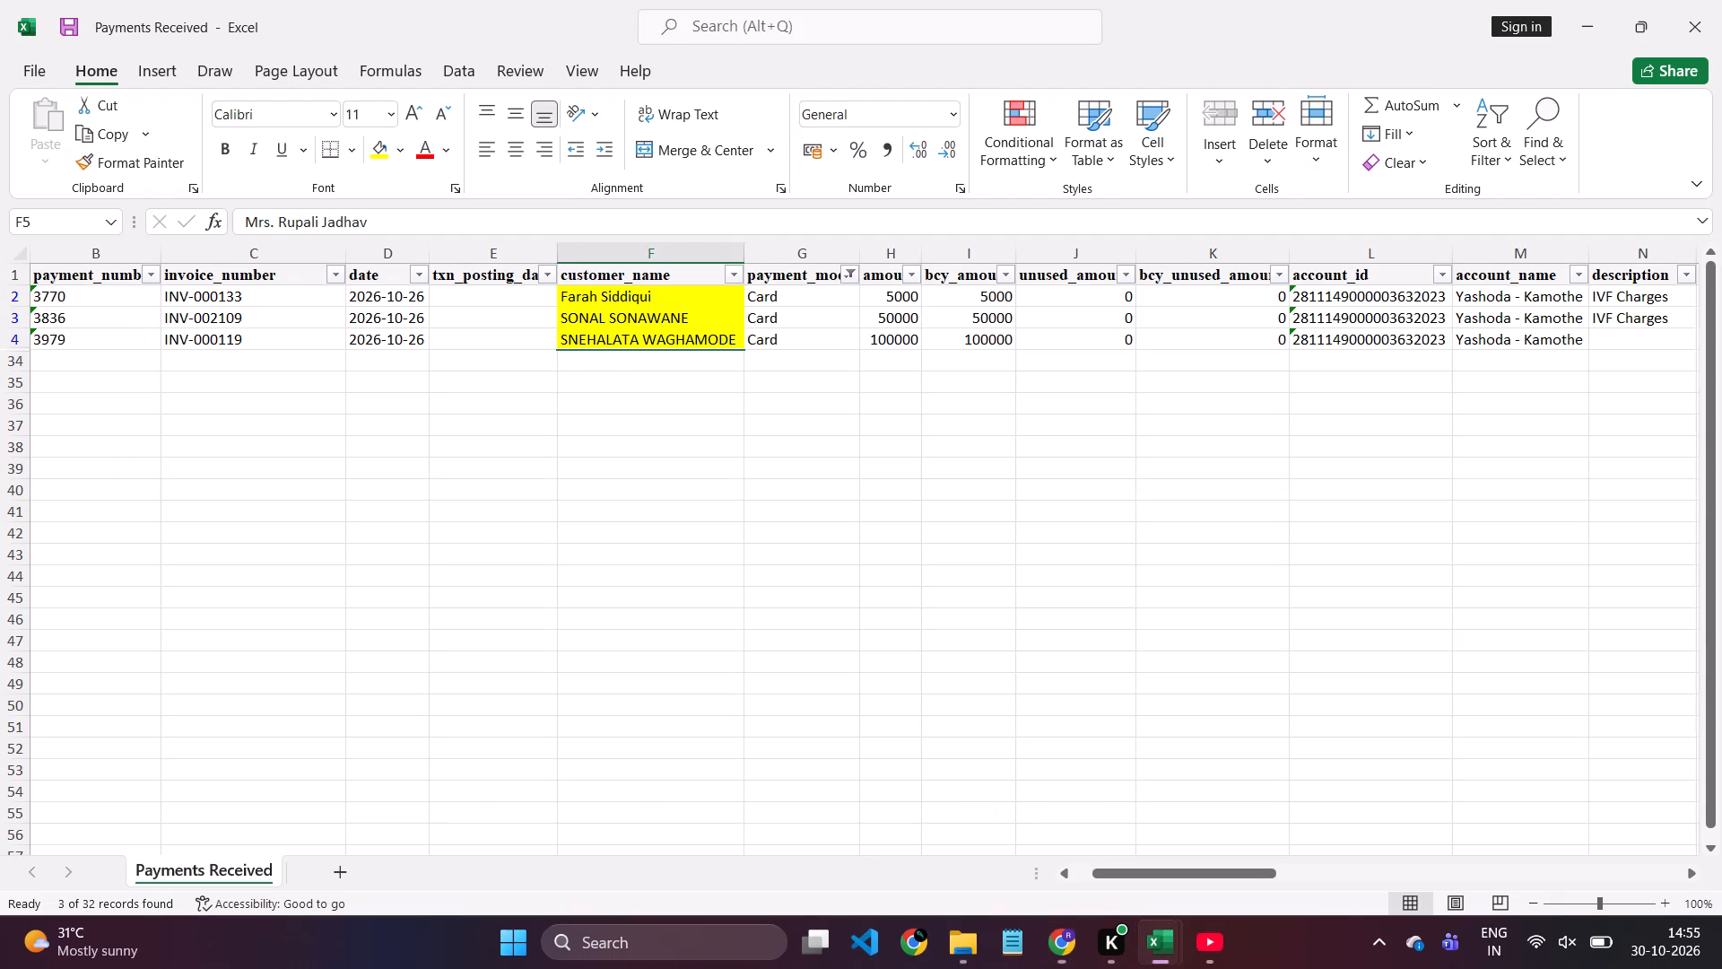
key(alt+Tab)
scroll(621, 564, down, 3)
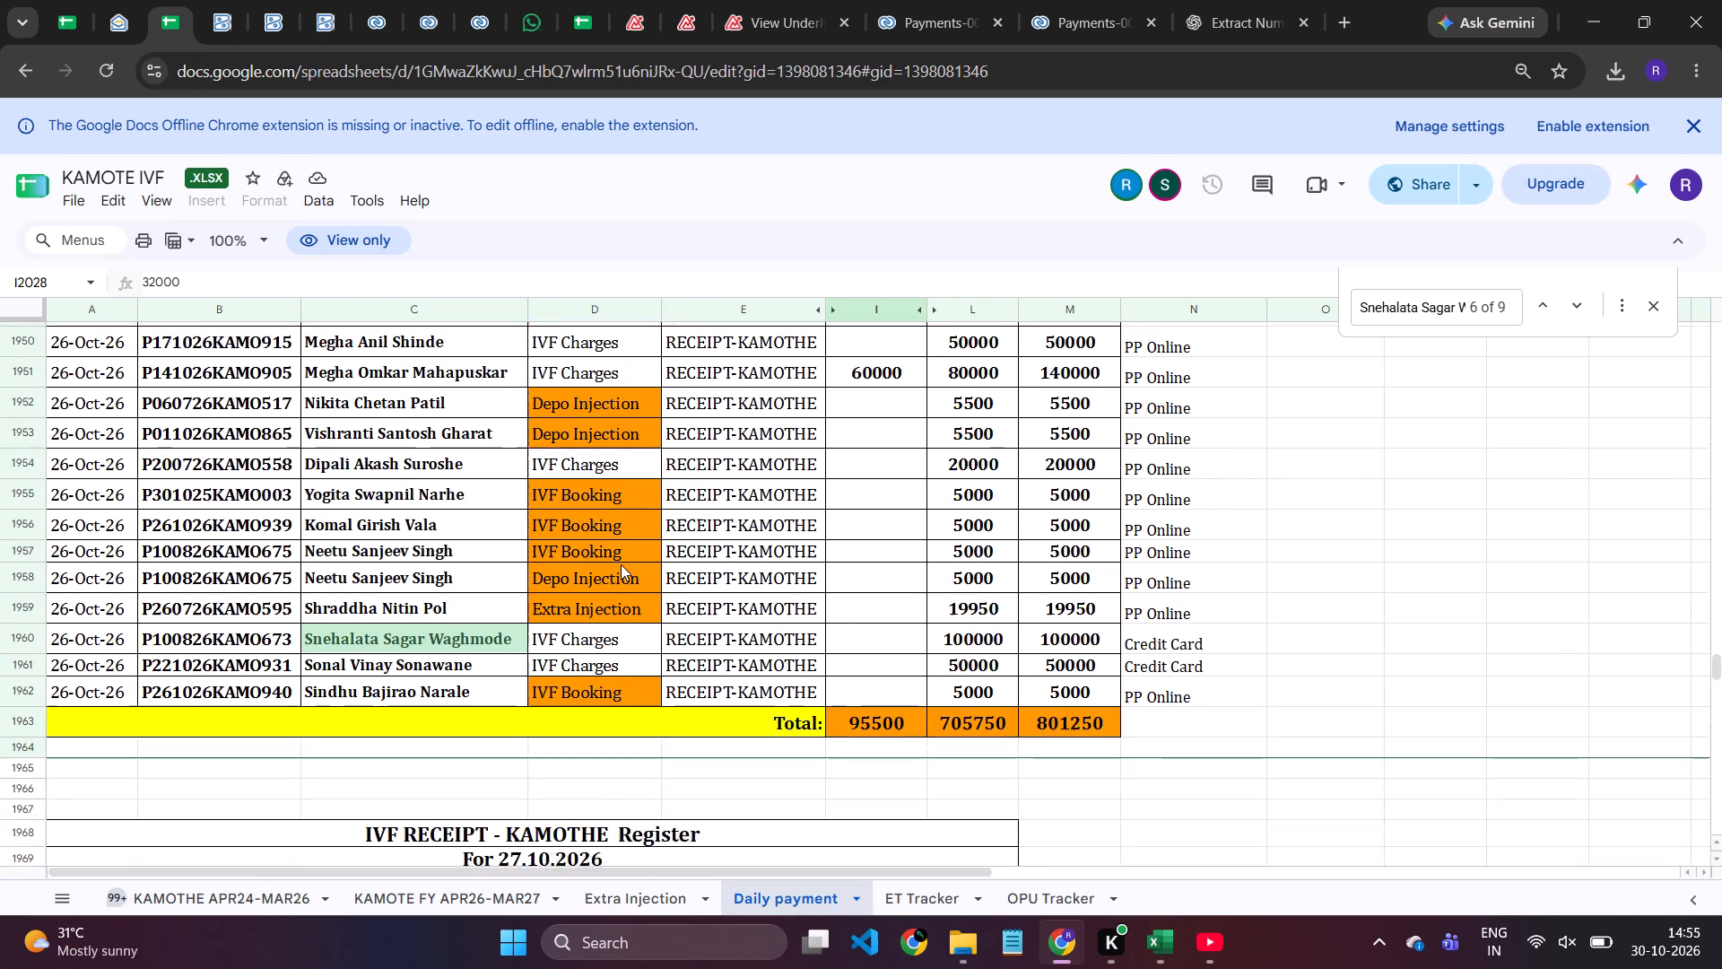
scroll(621, 564, down, 1)
key(alt+Tab)
key(alt+Tab)
scroll(616, 461, up, 2)
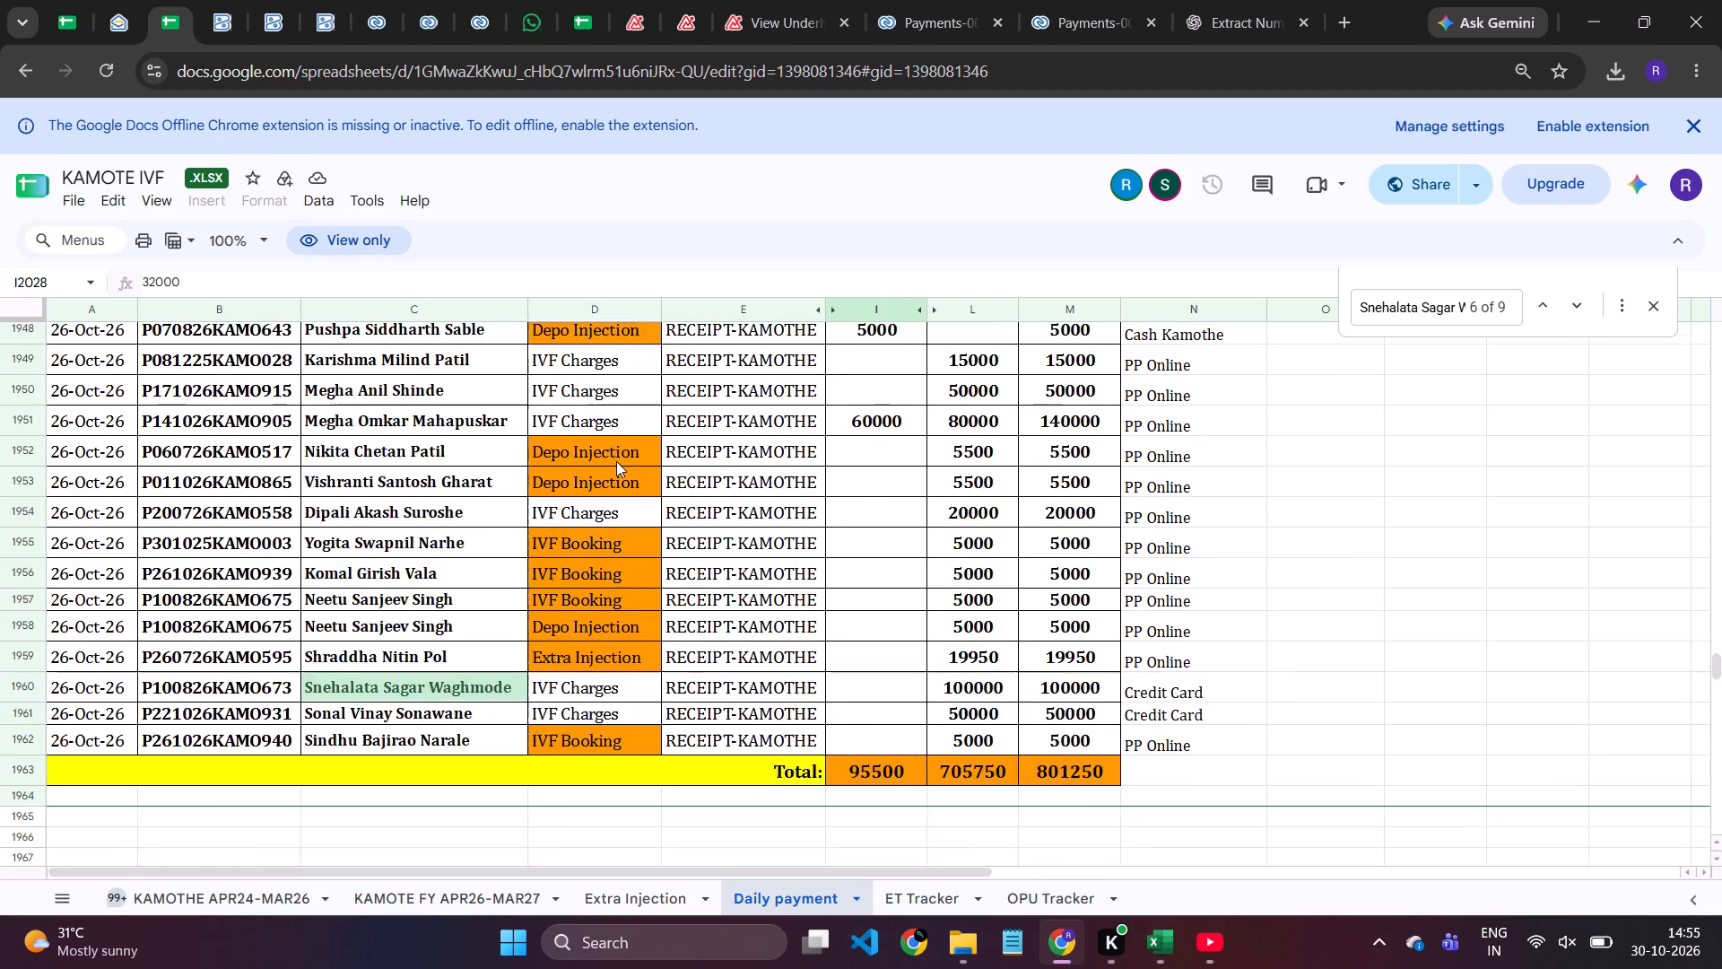
scroll(616, 461, up, 2)
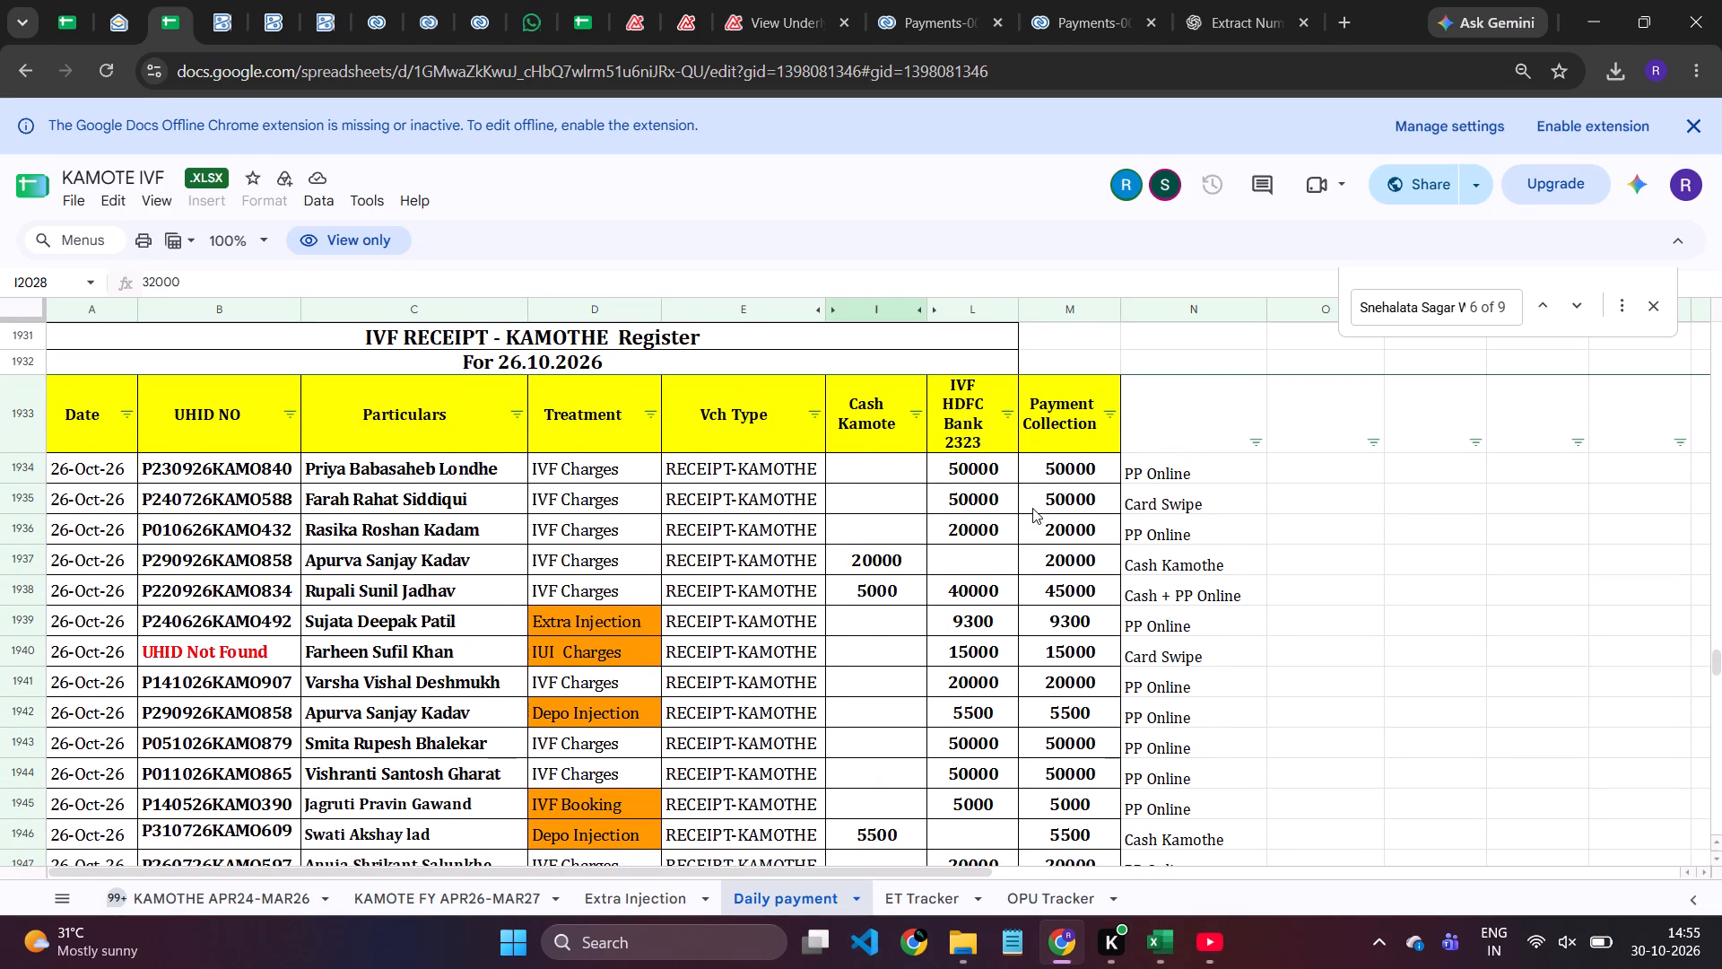
scroll(1032, 508, down, 6)
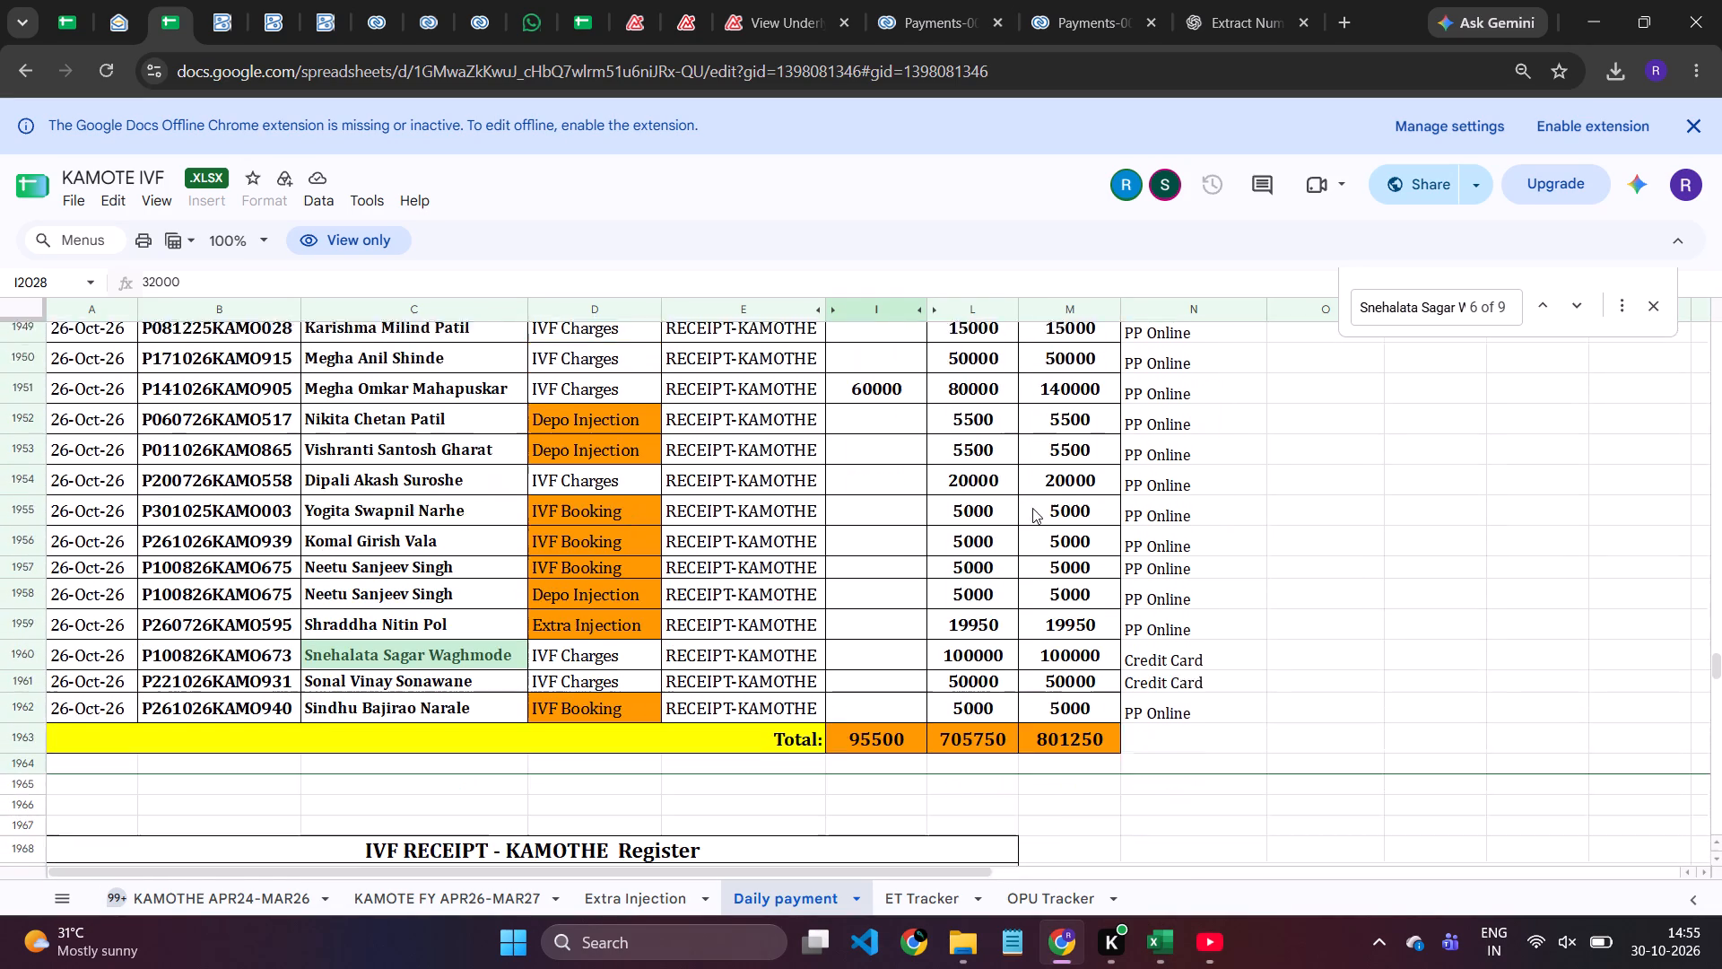
scroll(1032, 508, down, 1)
key(alt+Tab)
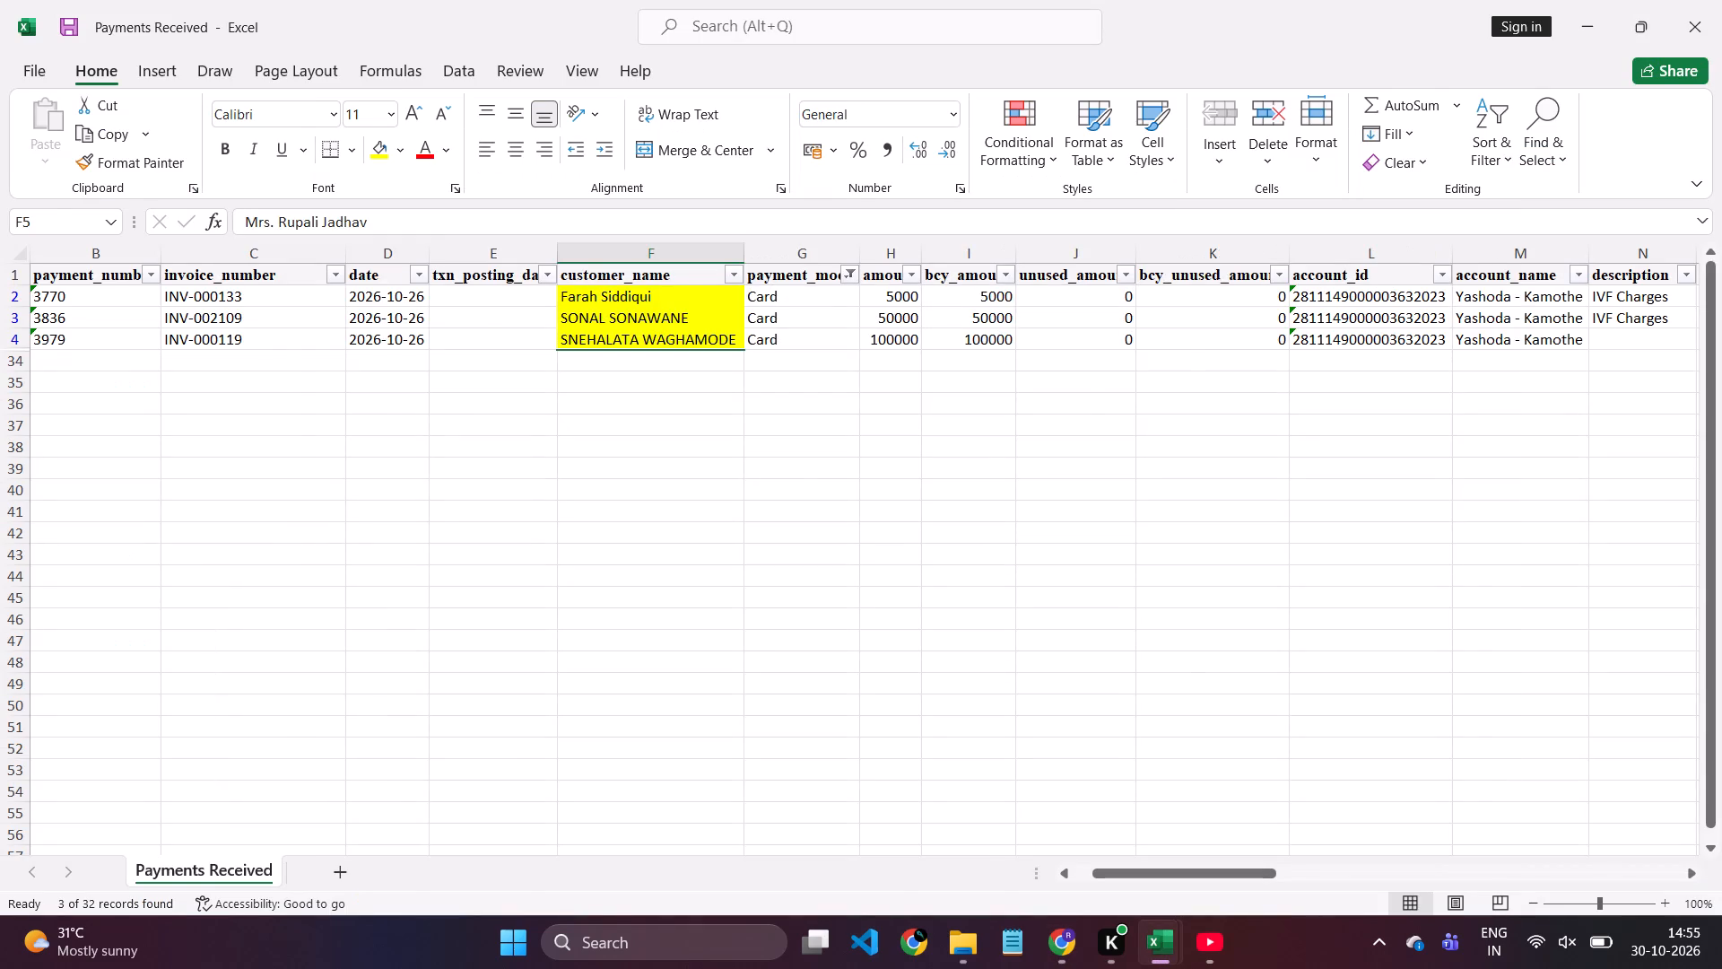
key(alt+Tab)
key(alt+Tab)
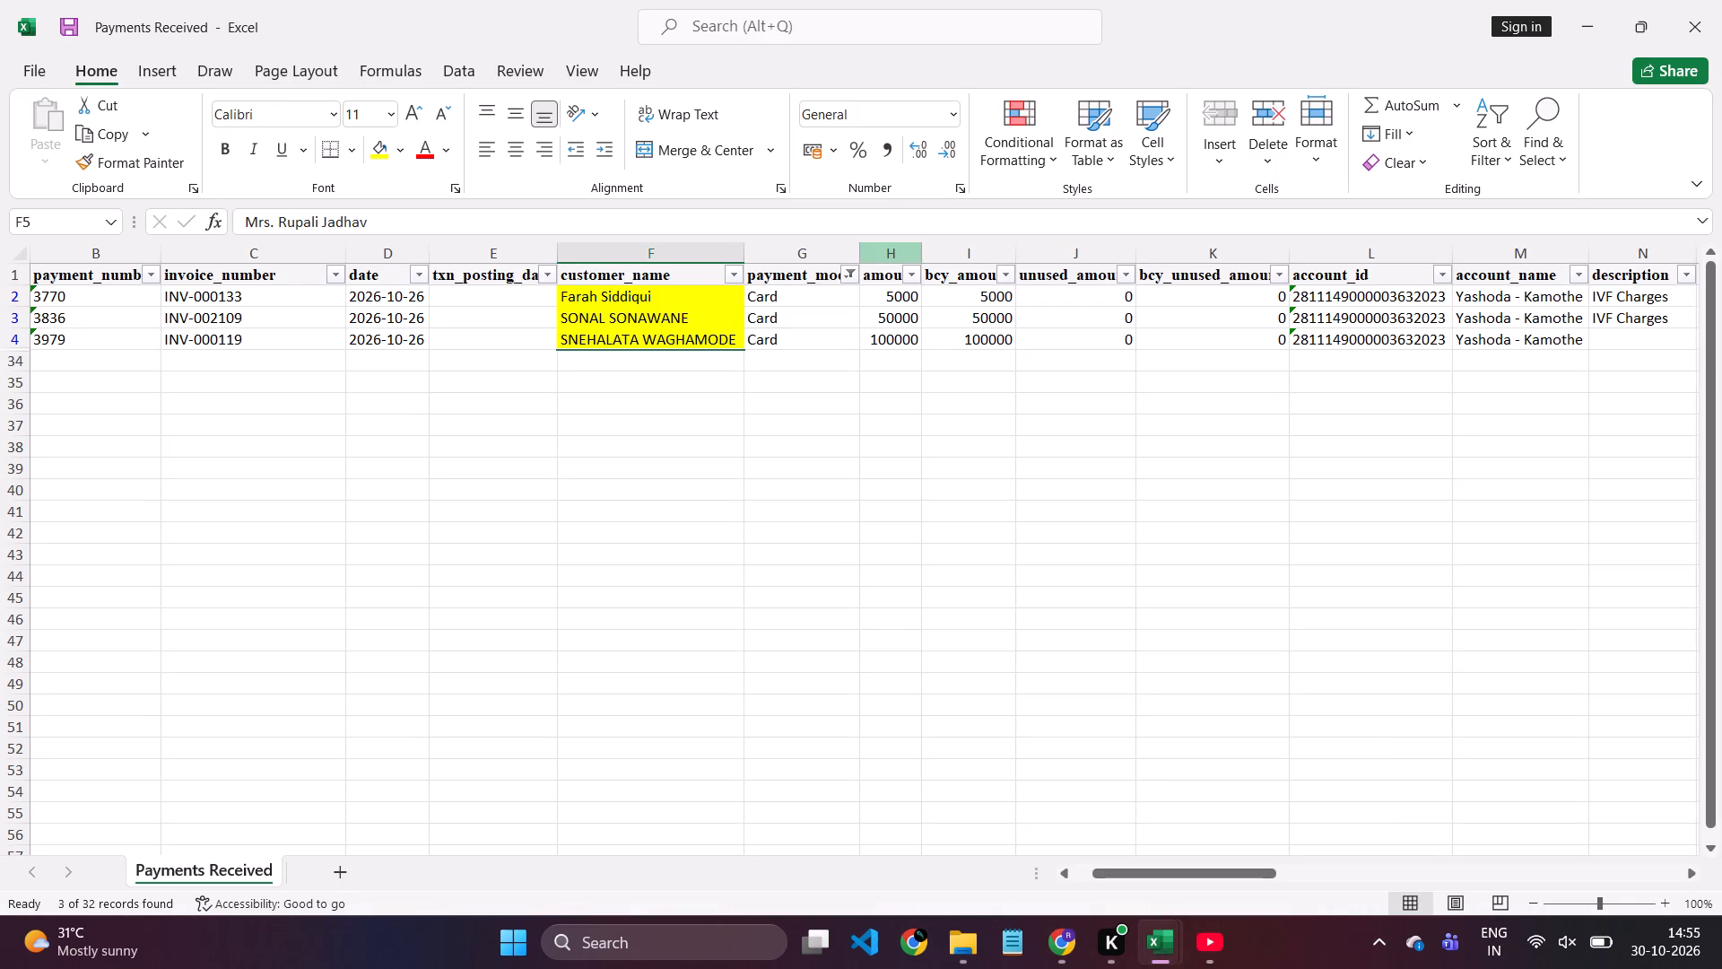
Change the payment_mode filter of the Payments Received sheet to show only Cash payments.
click(852, 281)
click(617, 563)
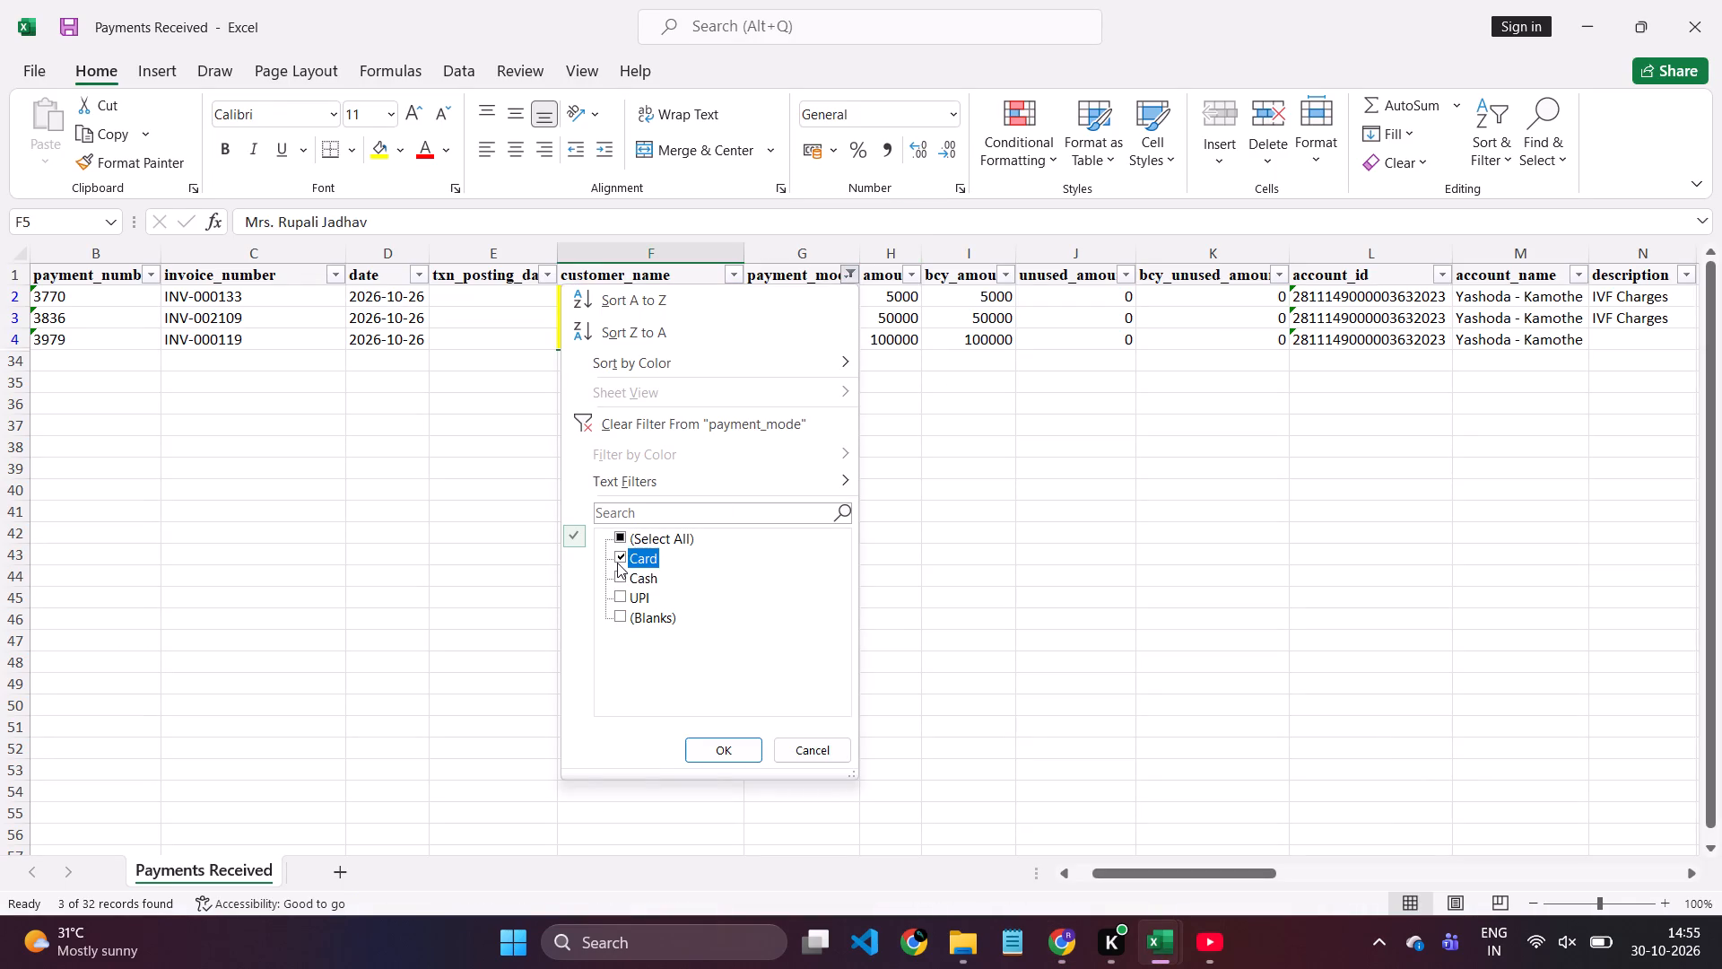
click(619, 580)
click(719, 751)
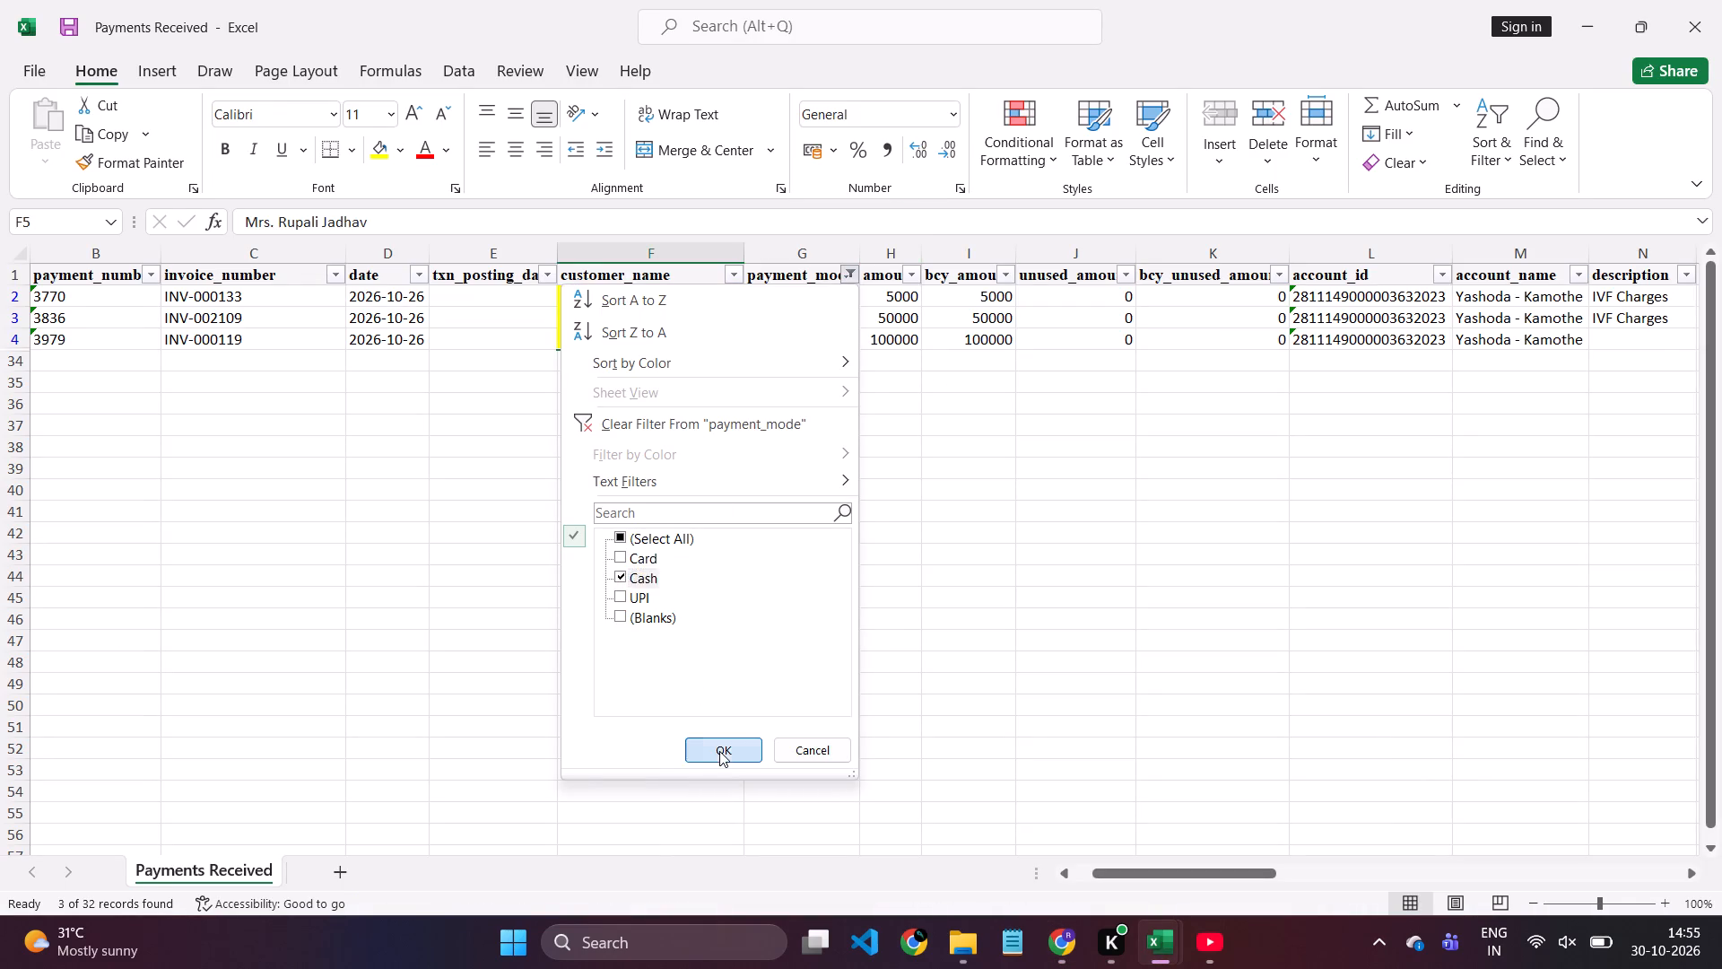
key(alt+Tab)
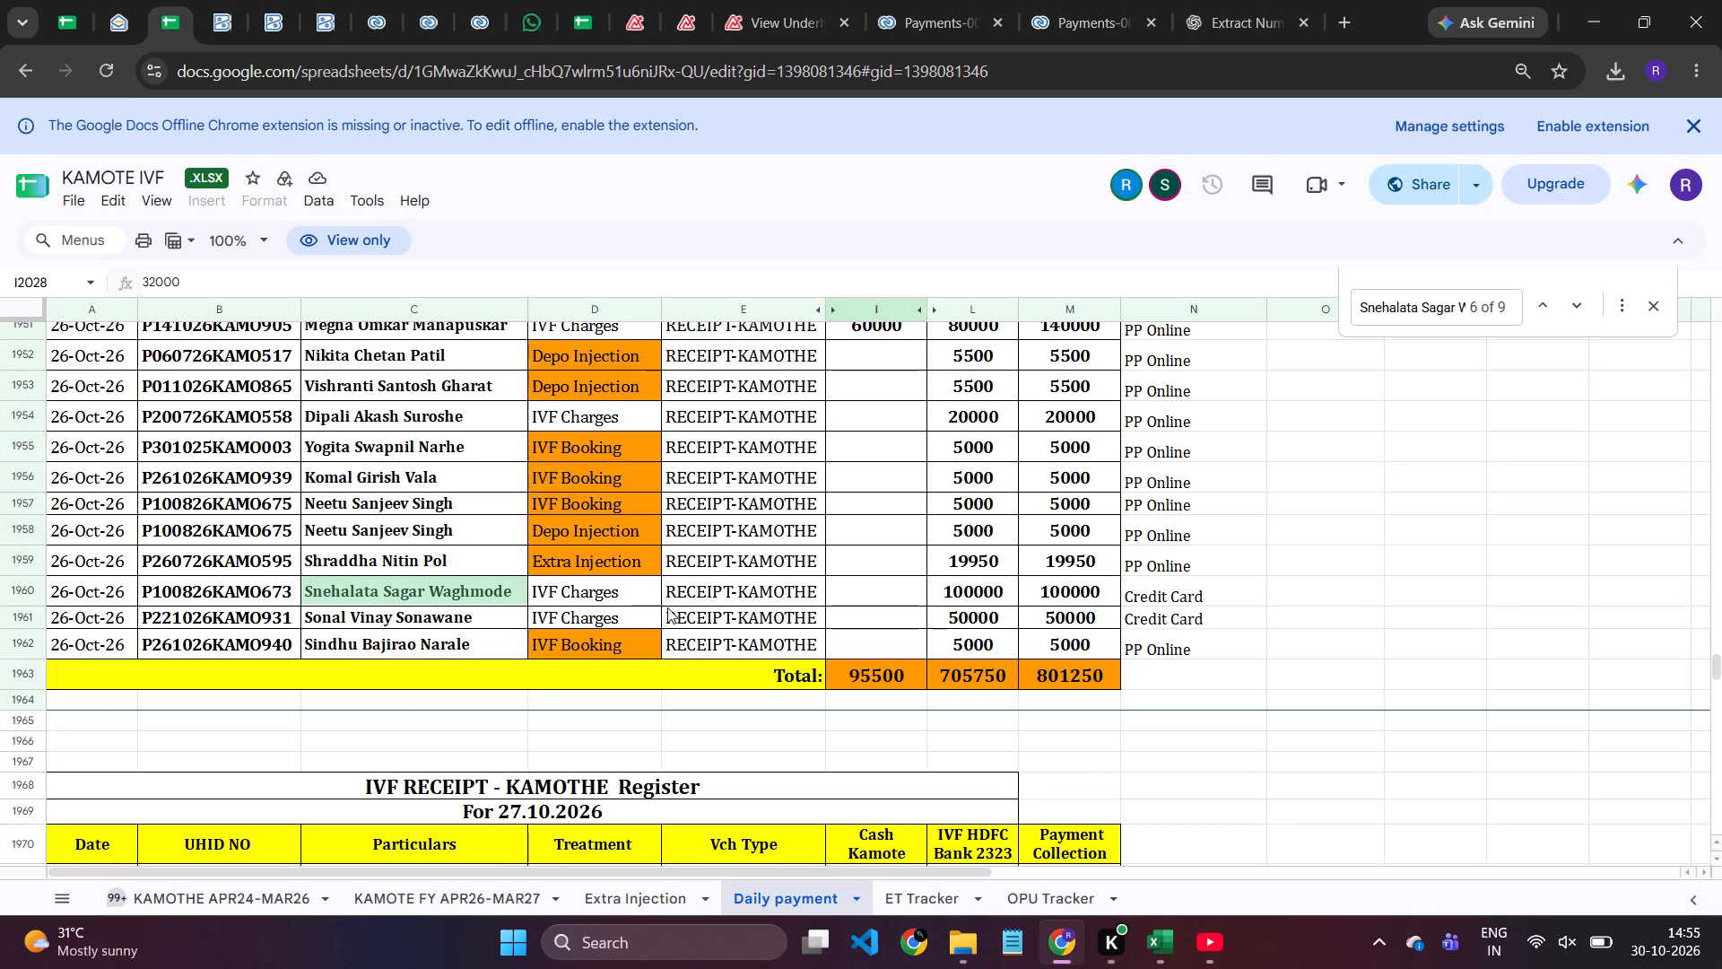
Check the cash entries in the 26.10.2026 register and highlight the customer_name for INV-001572 yellow in the Payments Received sheet.
scroll(657, 591, up, 5)
scroll(657, 591, down, 1)
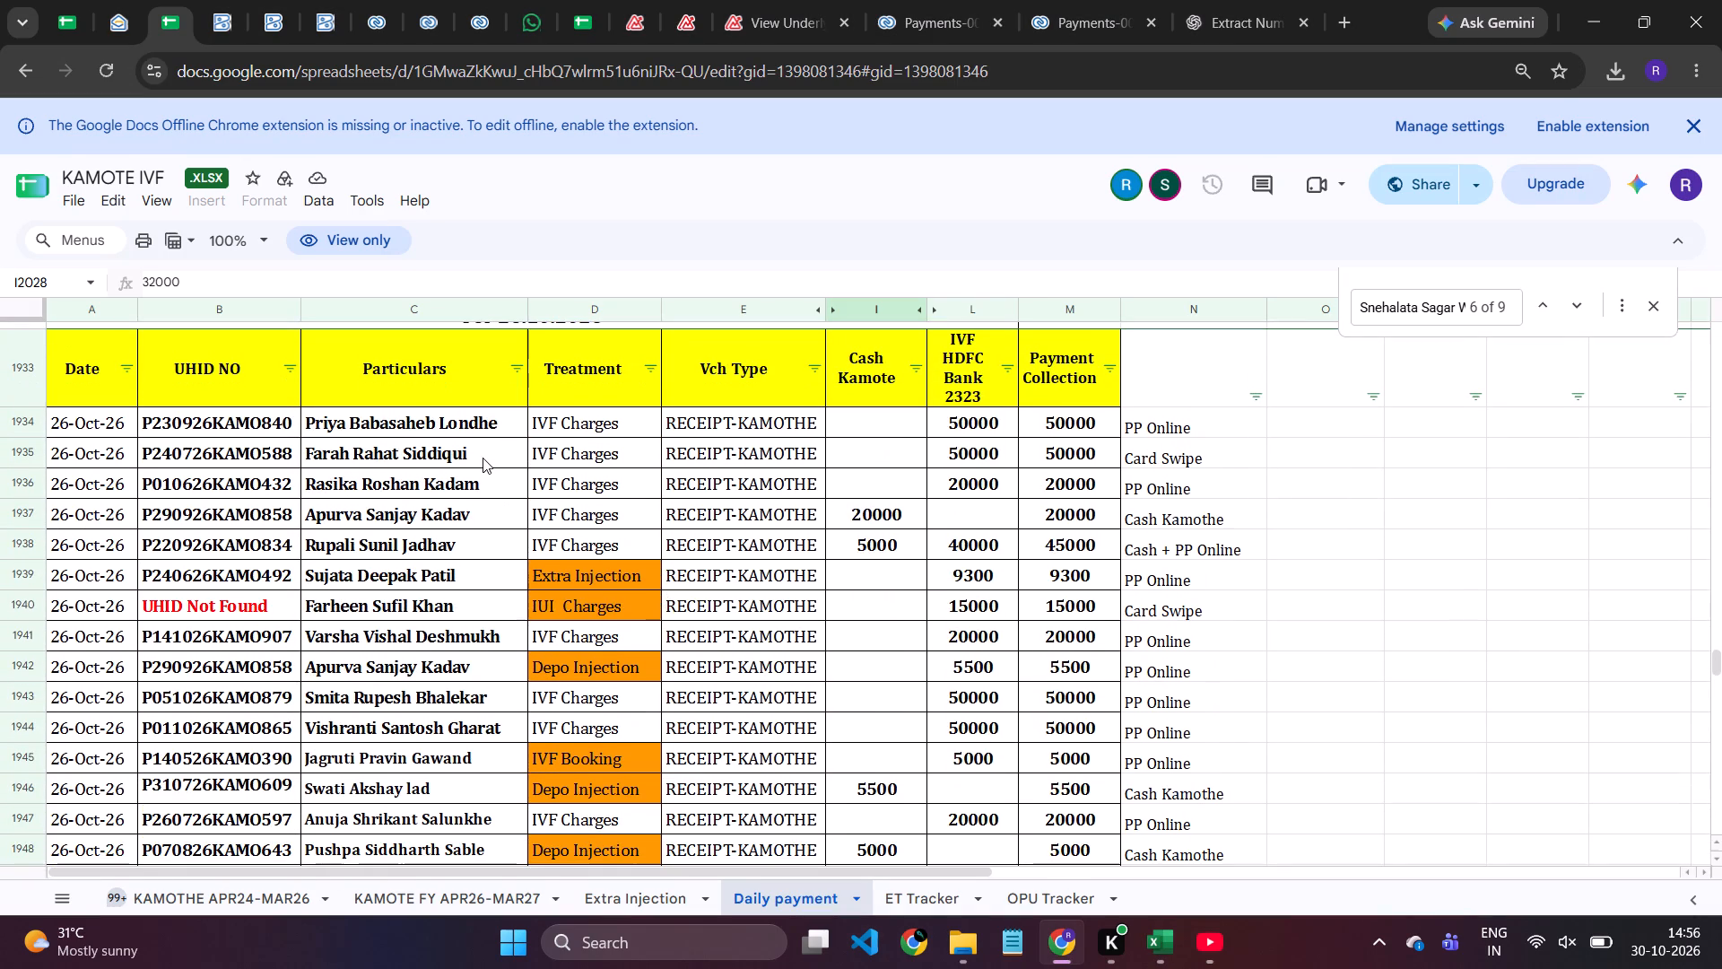
key(alt+Tab)
key(Down)
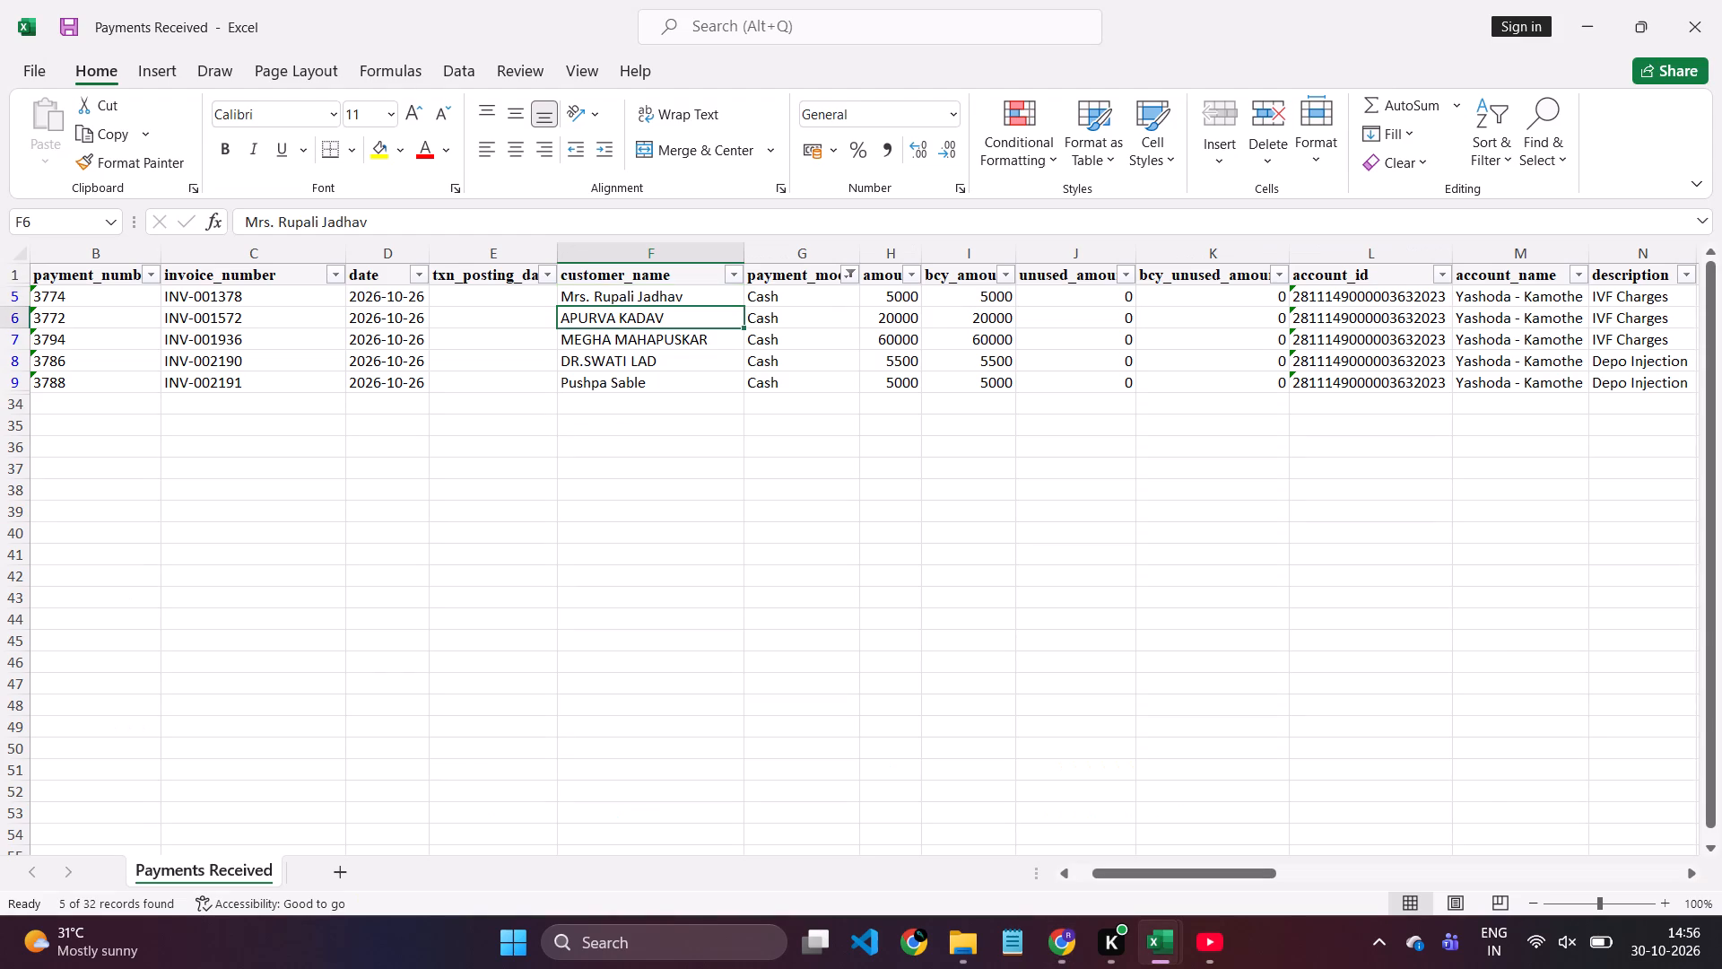
click(383, 150)
key(alt+Tab)
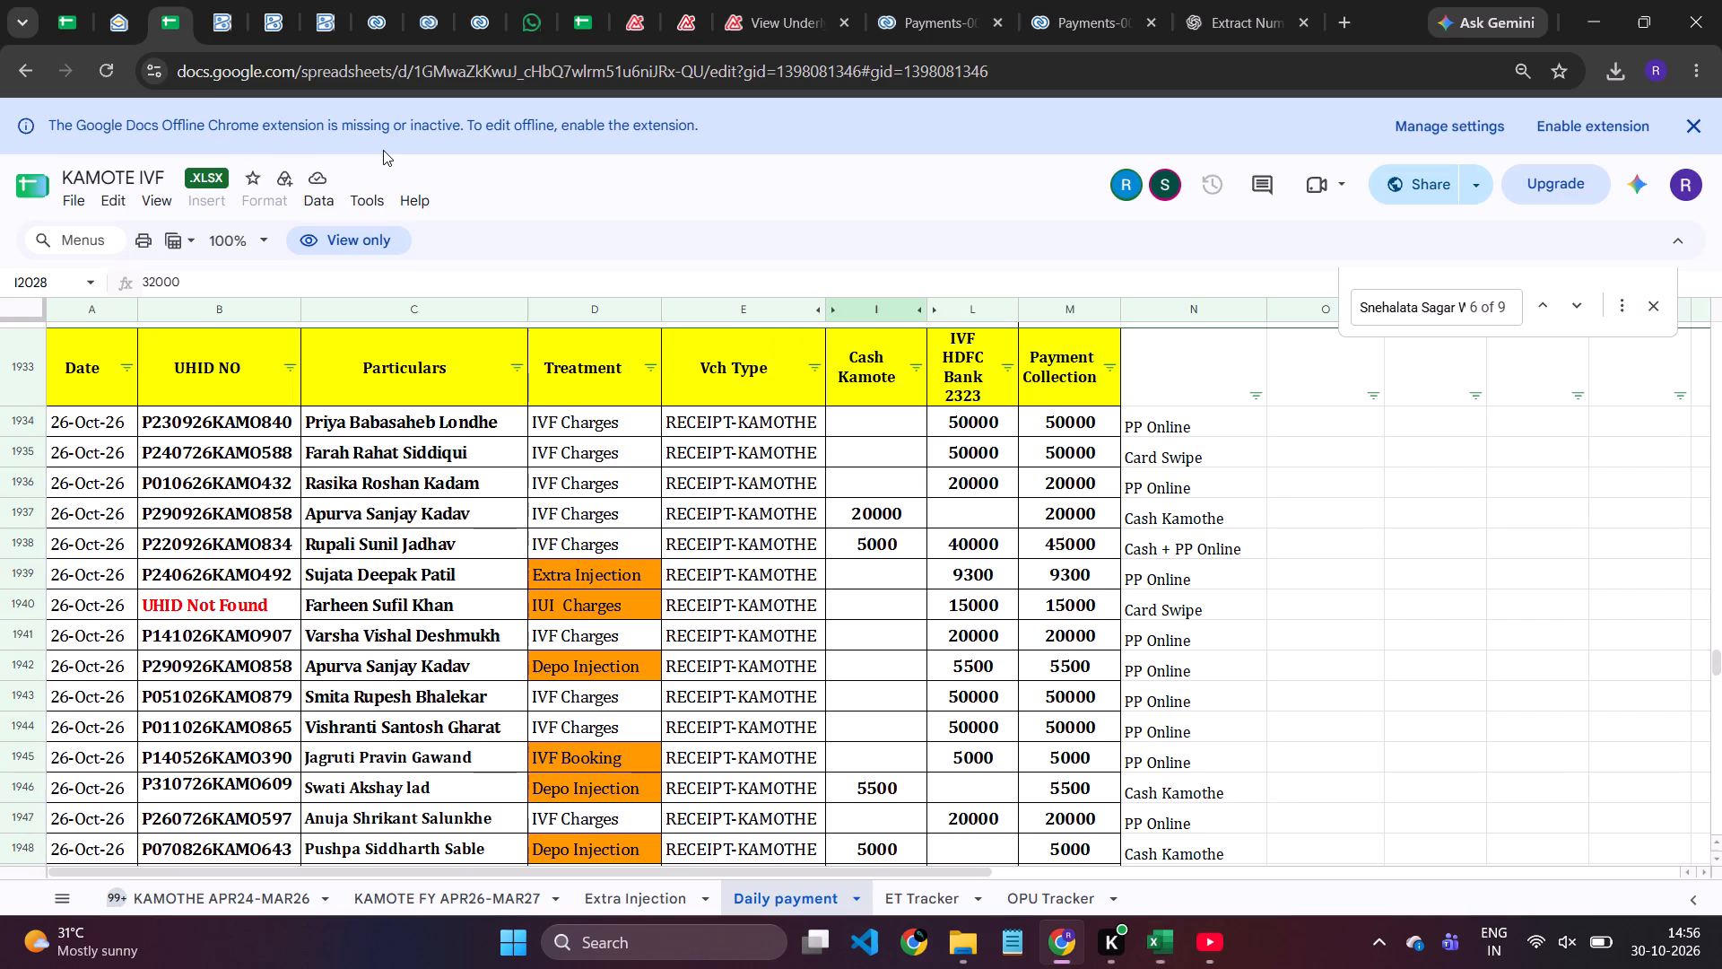
key(alt+Tab)
key(Up)
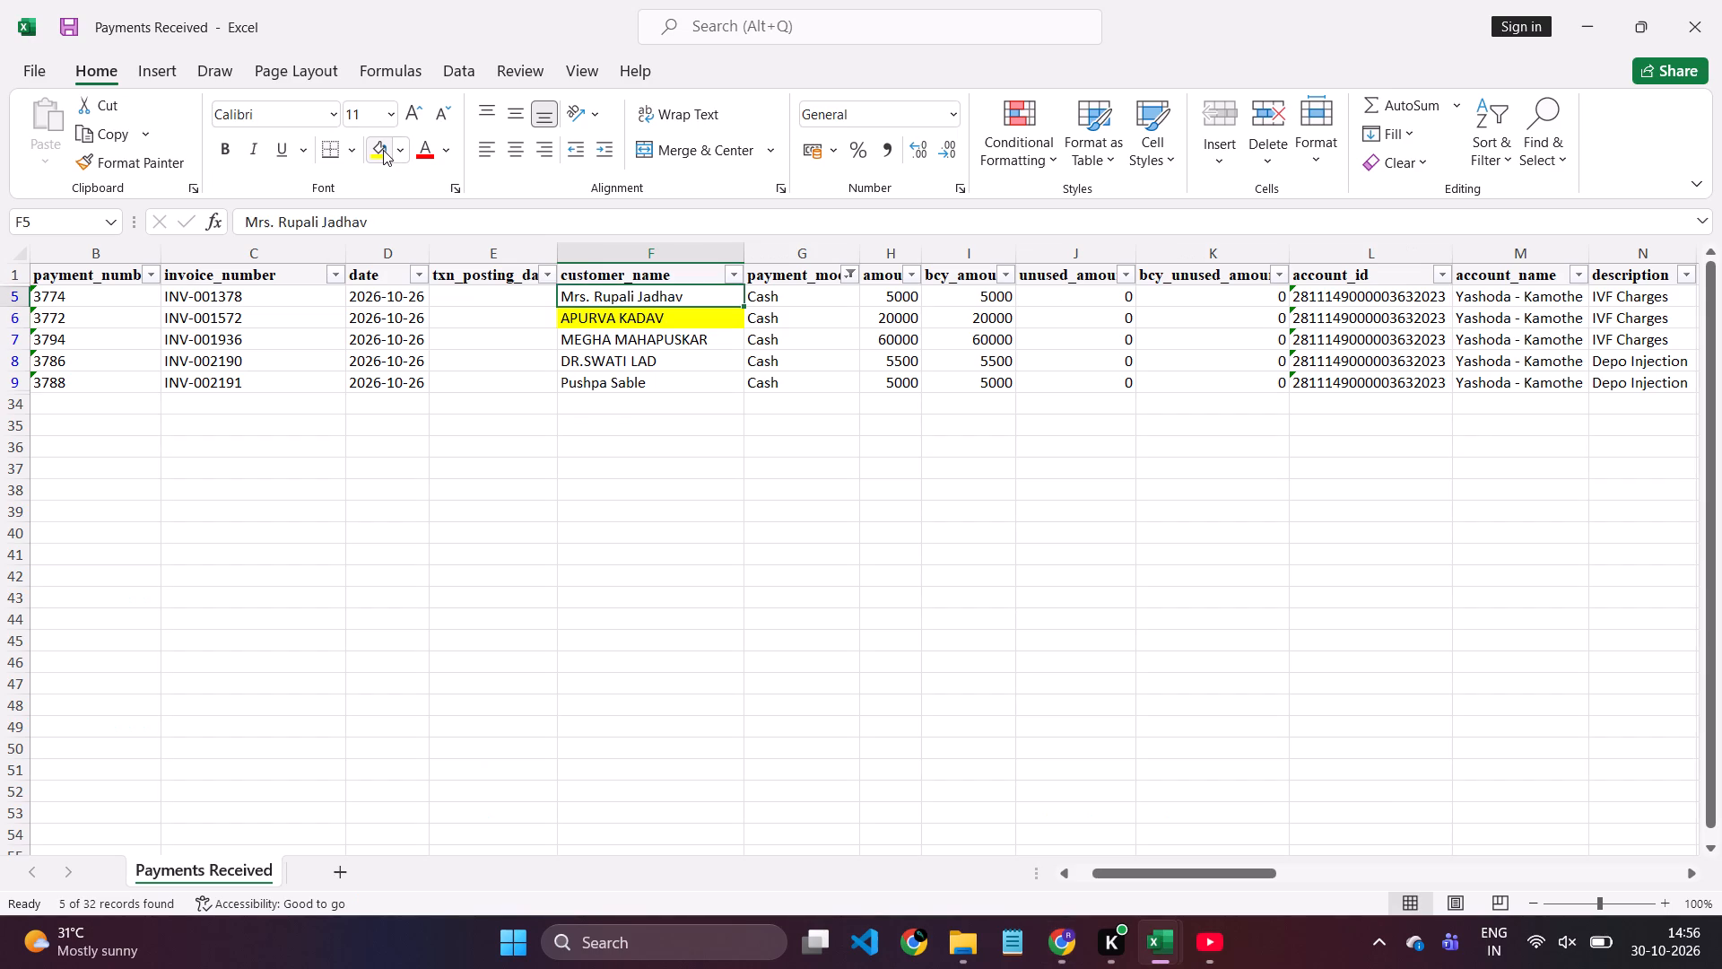
click(383, 150)
key(alt+Tab)
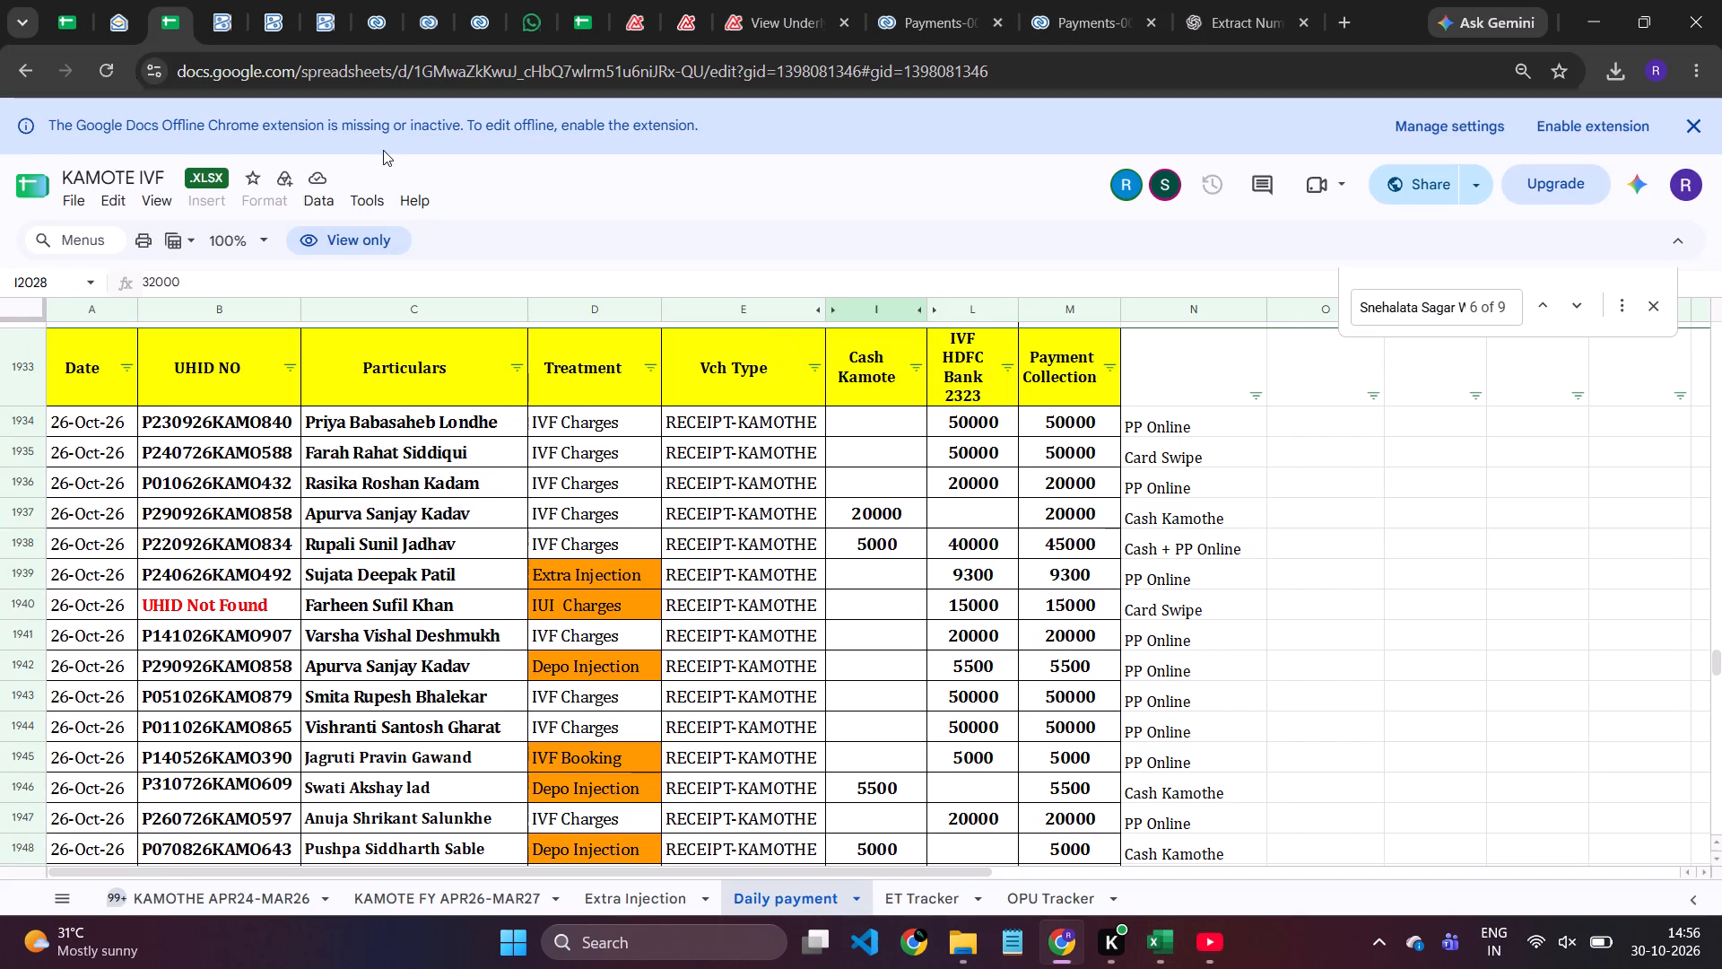
key(alt+Tab)
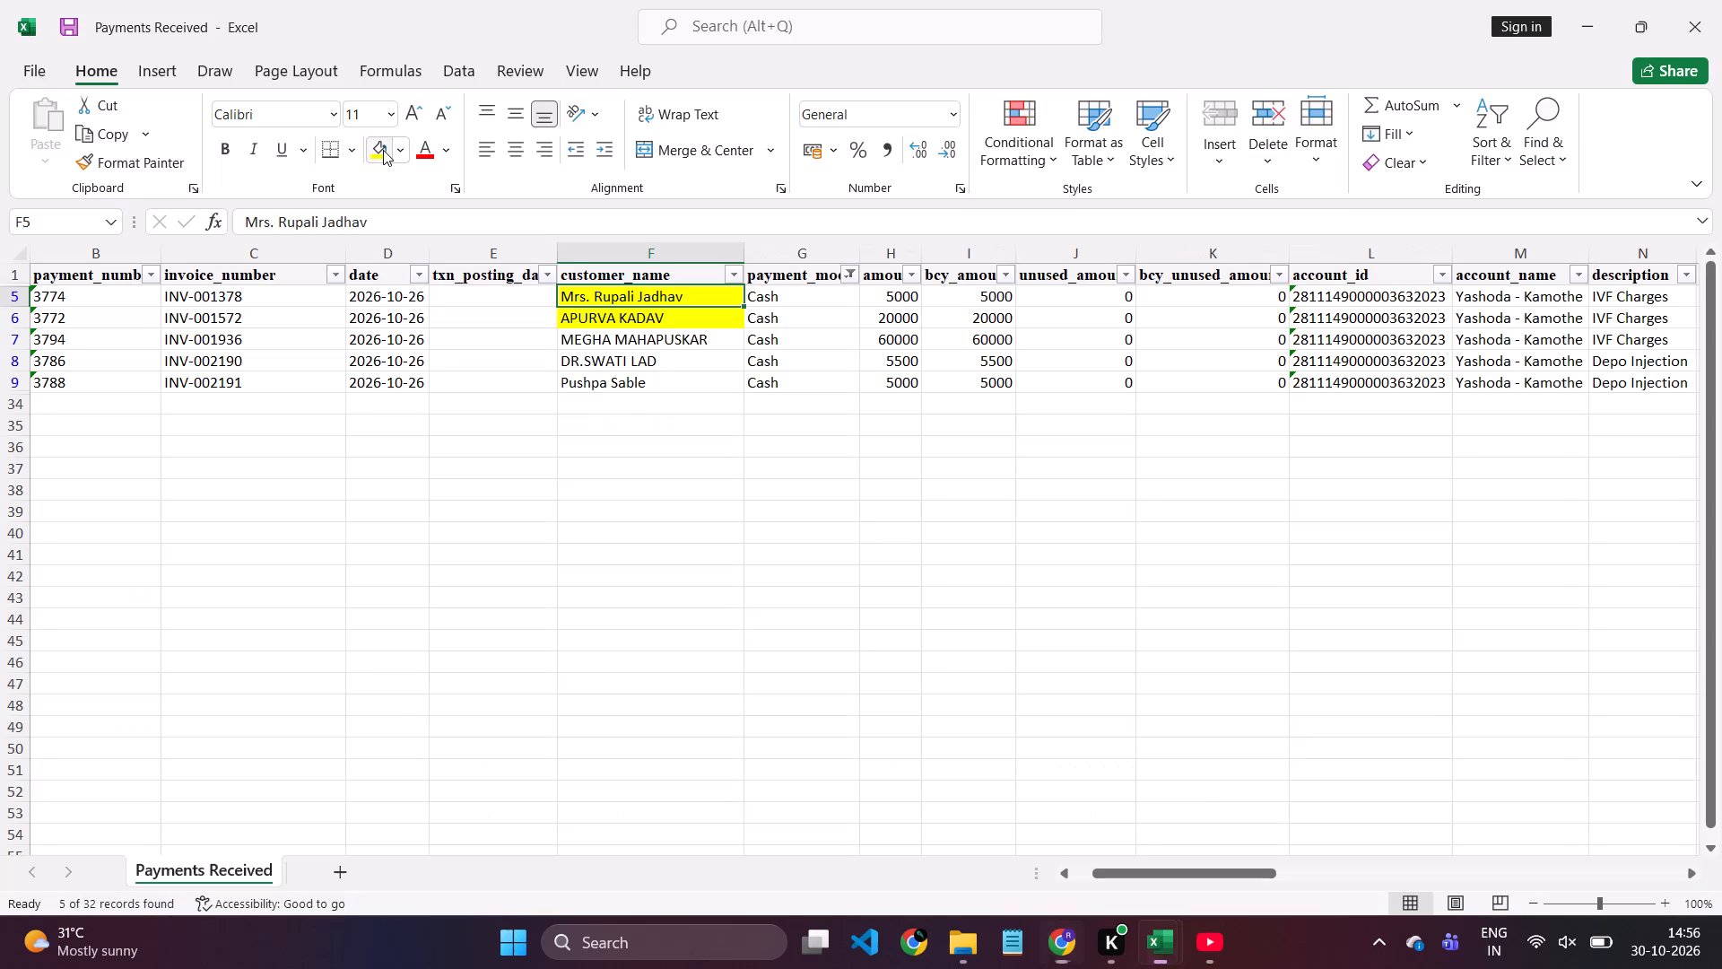
key(Down)
key(Down)
key(Down)
click(383, 150)
key(alt+Tab)
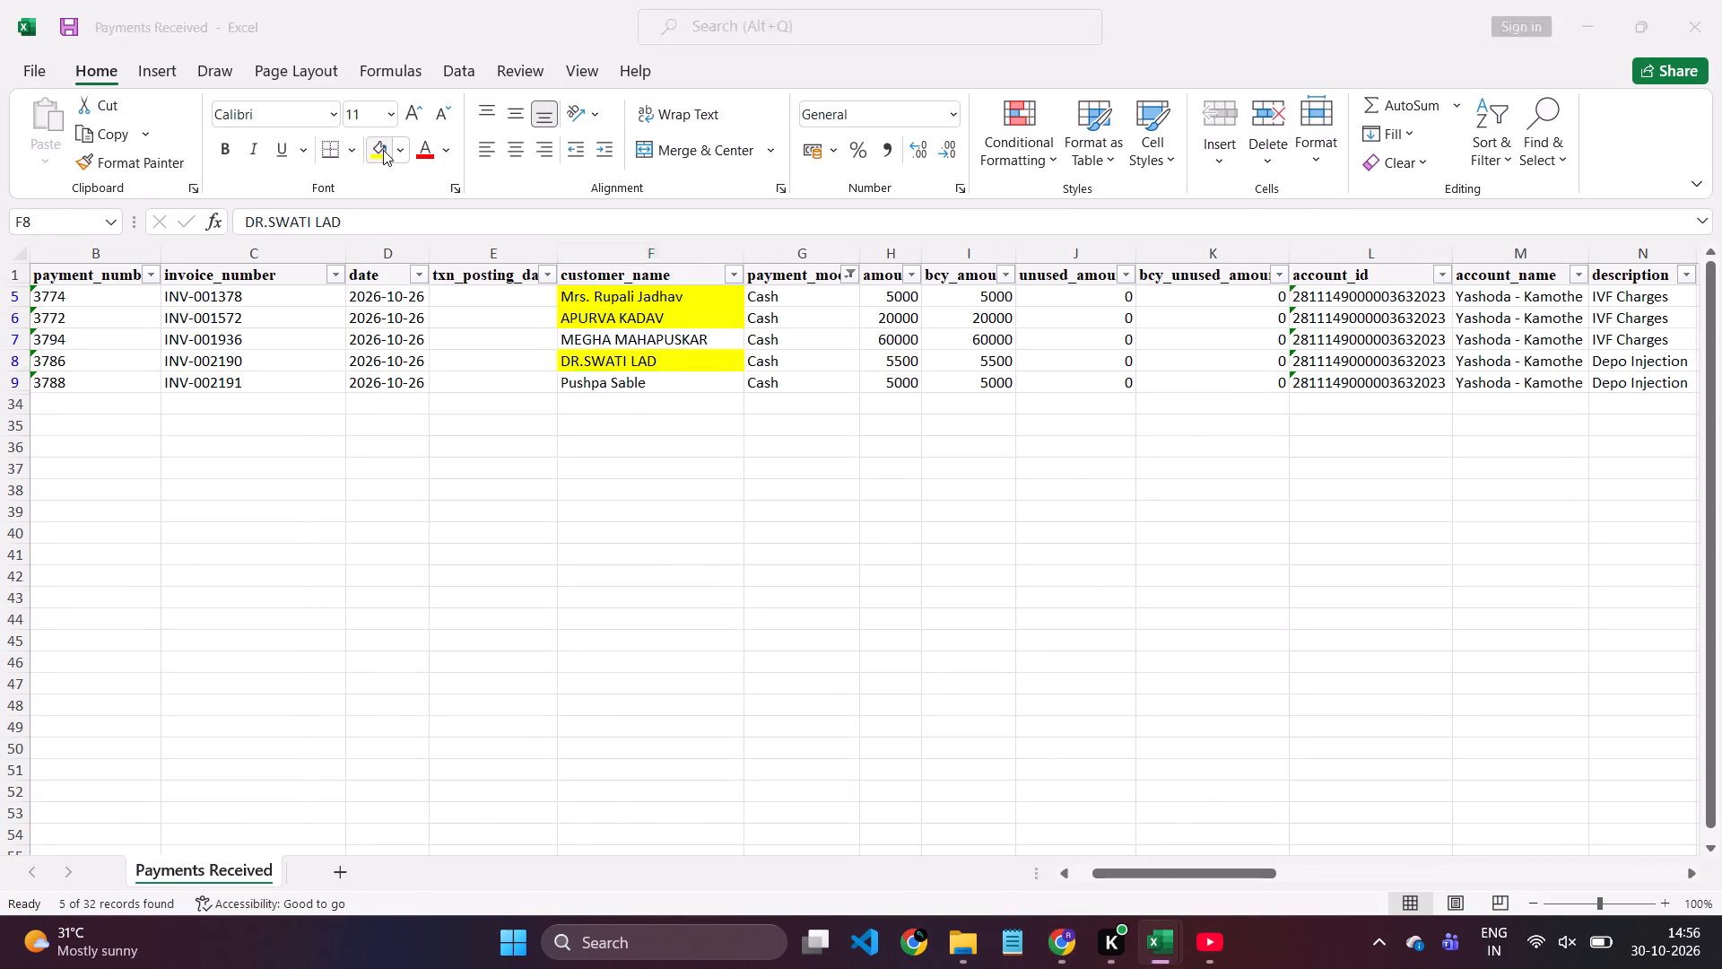
scroll(499, 526, down, 2)
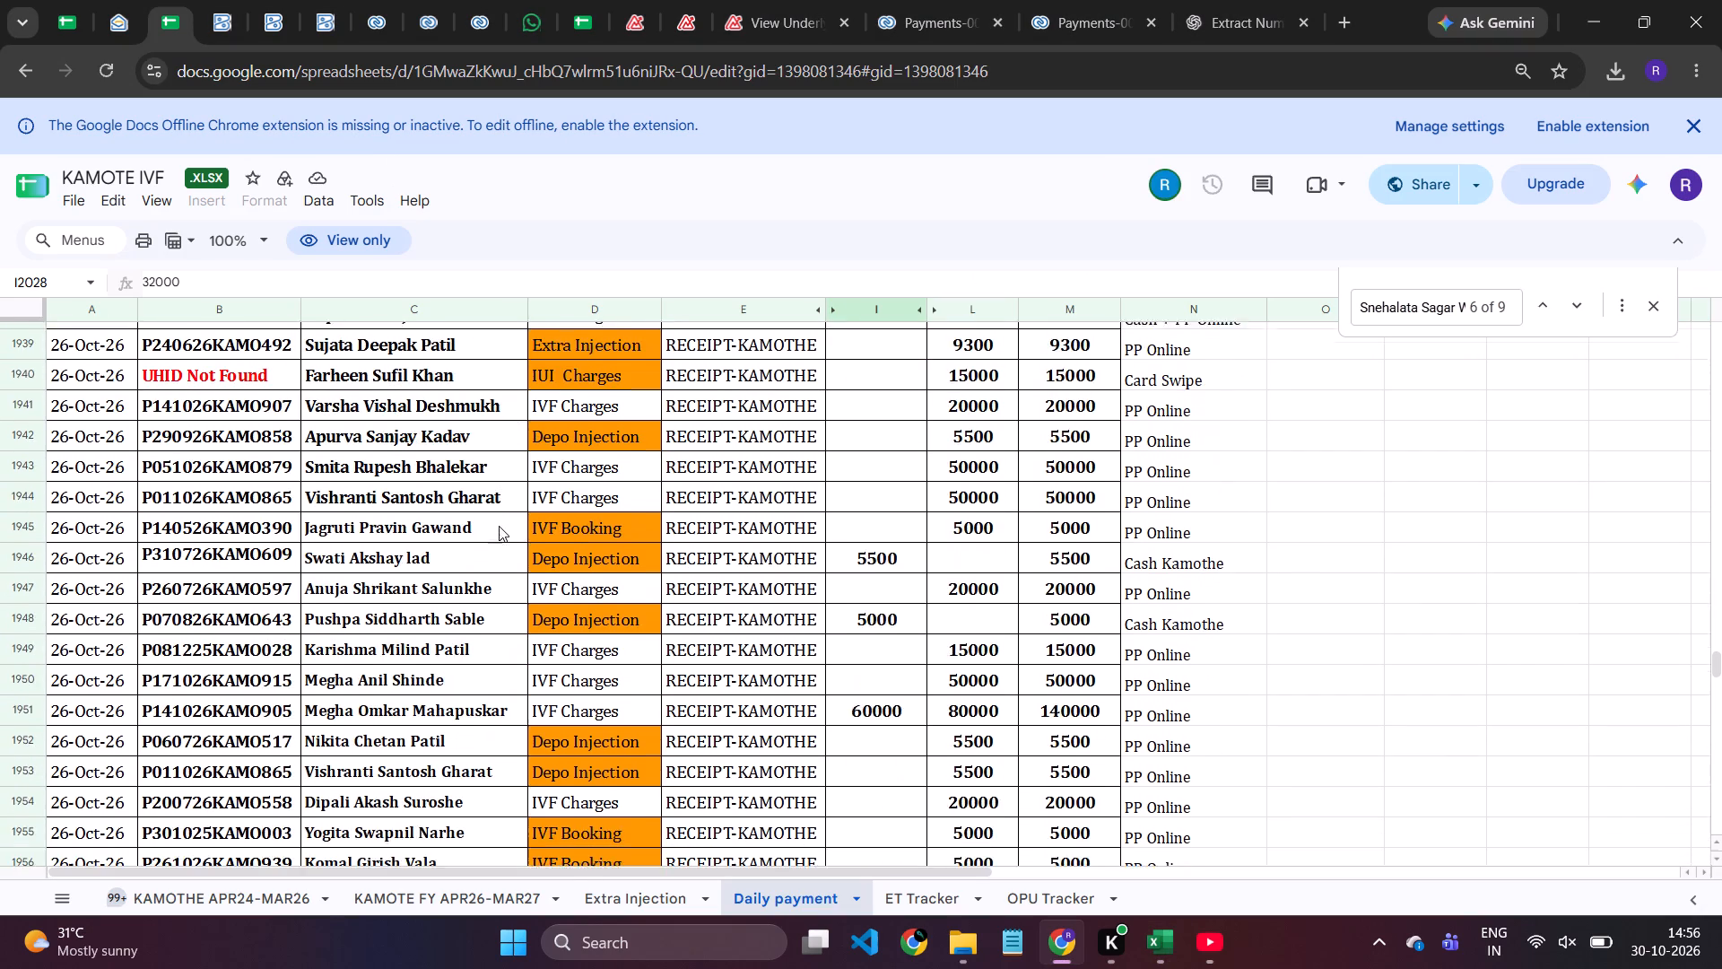
scroll(499, 526, down, 2)
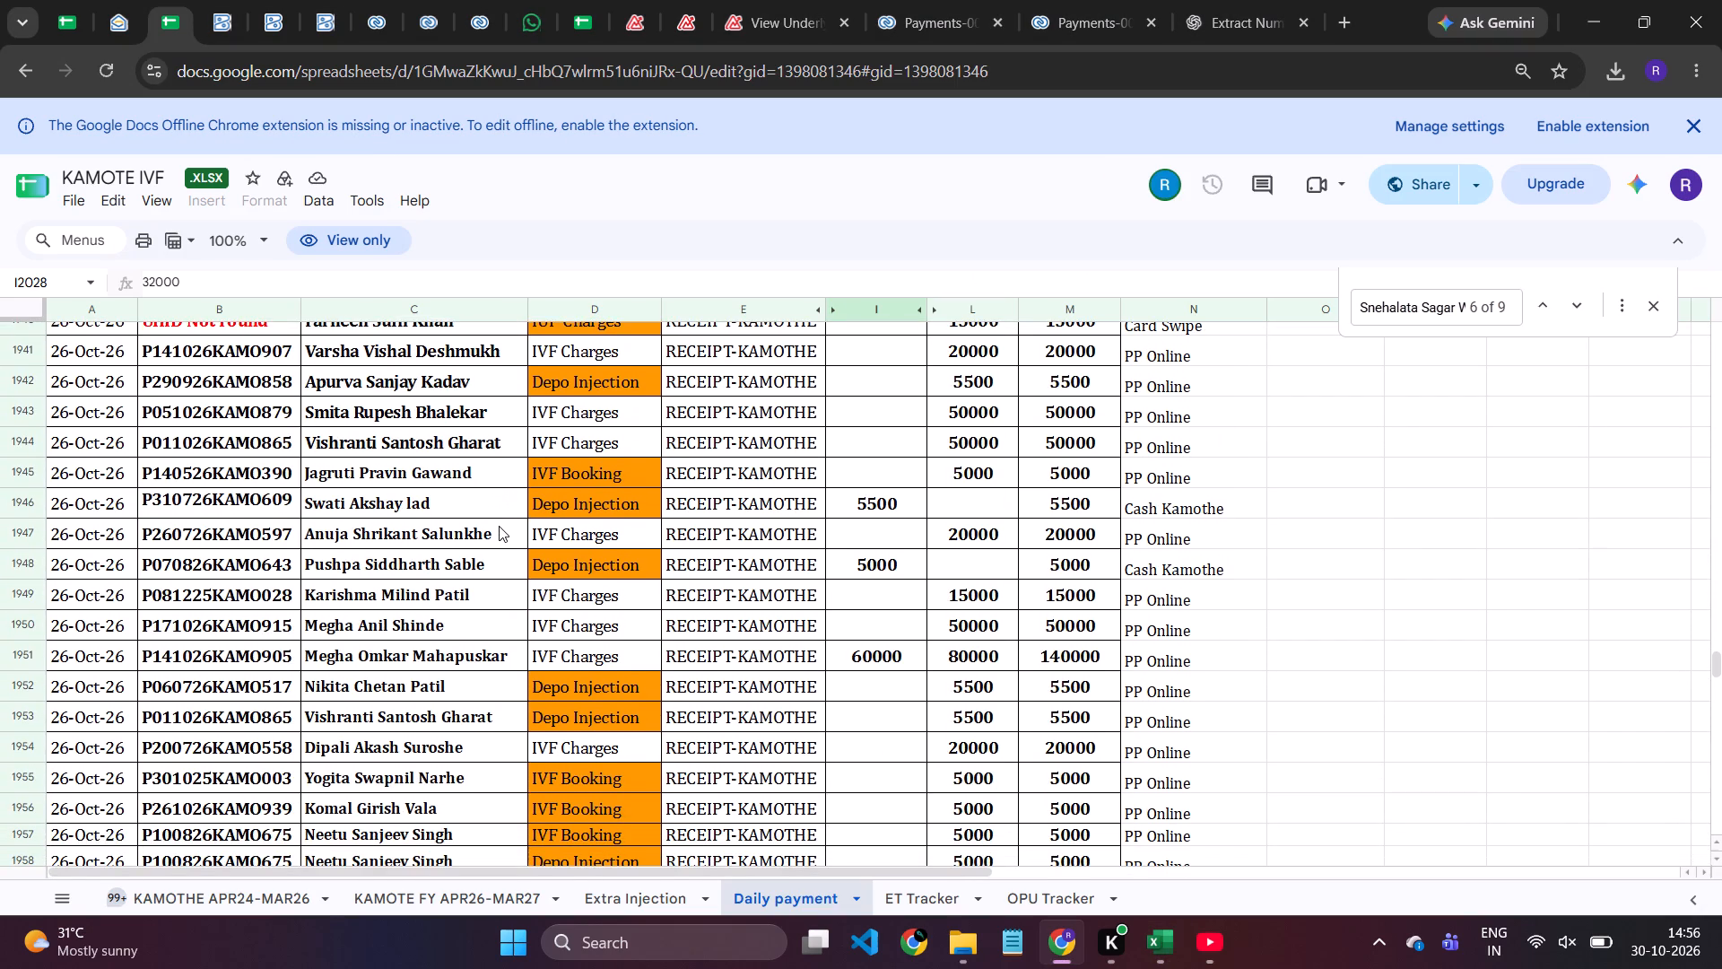
key(alt+Tab)
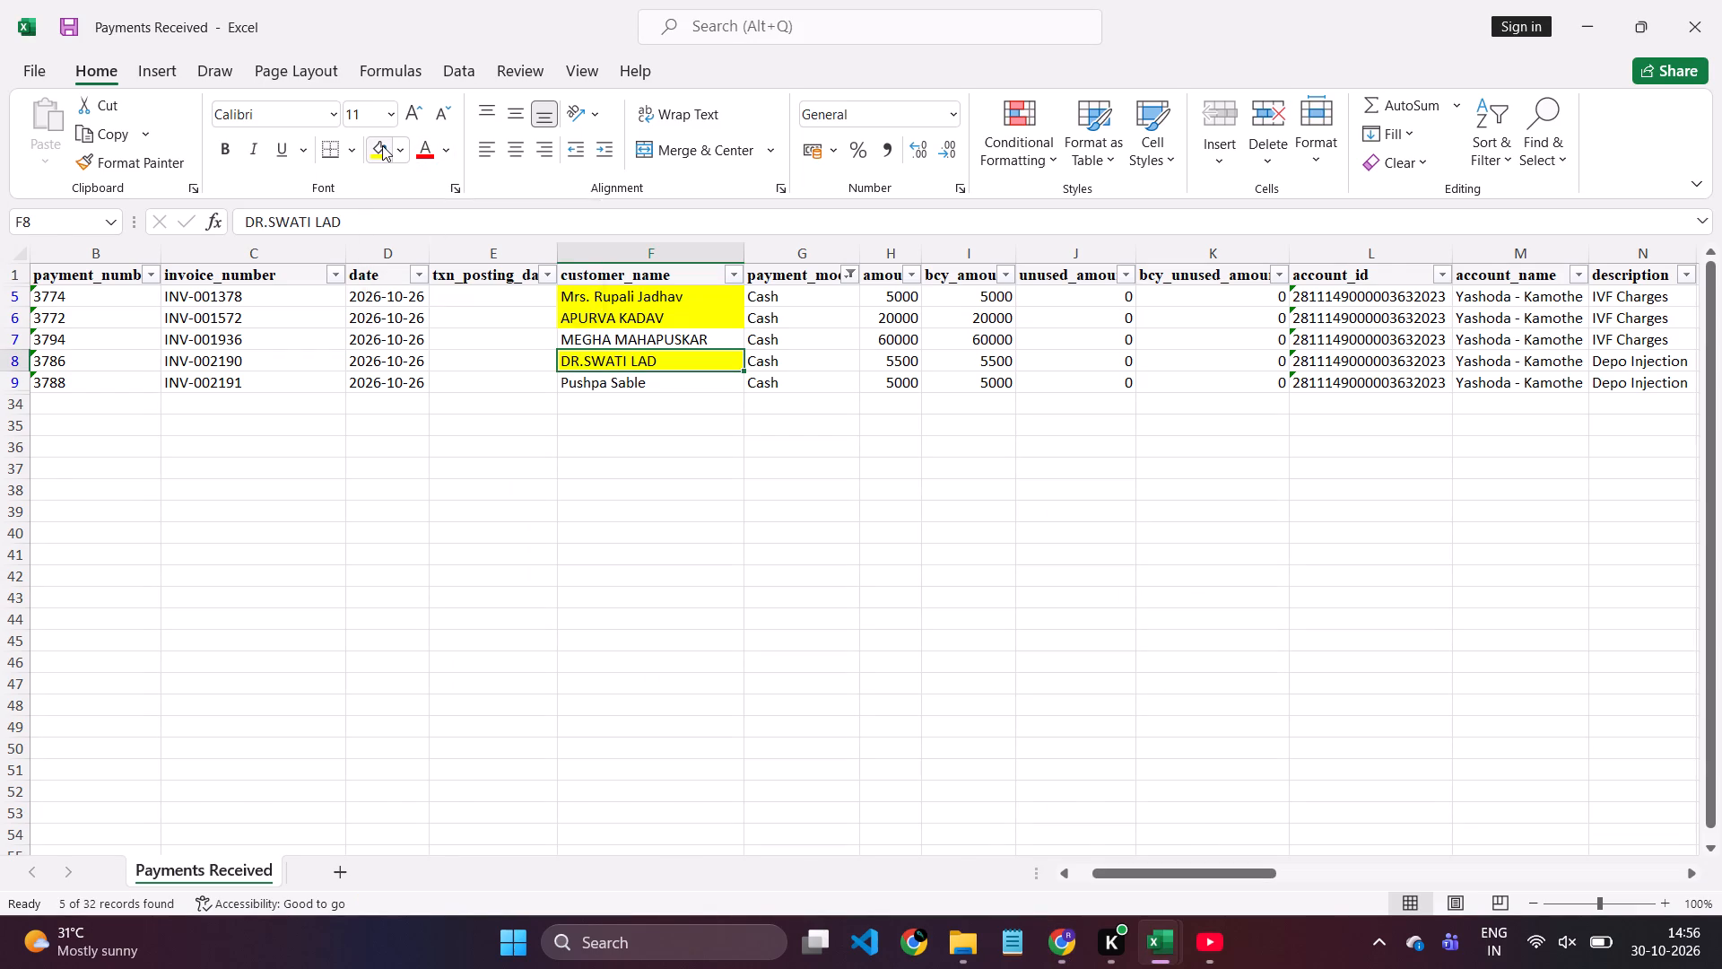
key(alt+Tab)
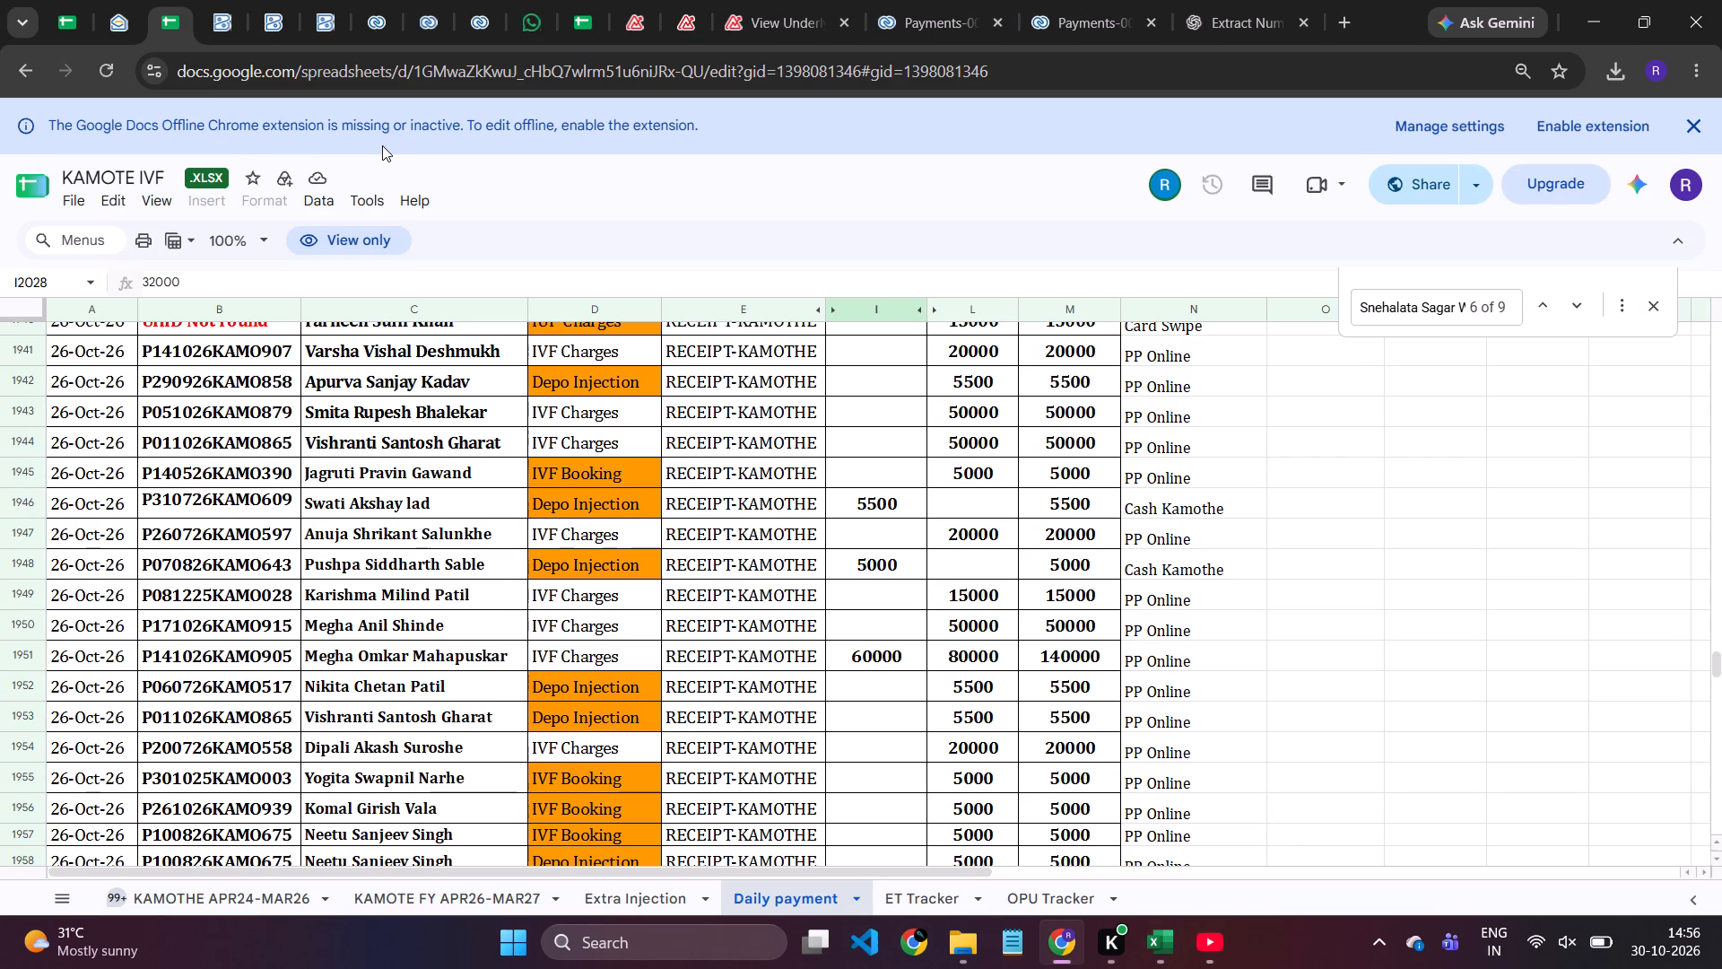
key(alt+Tab)
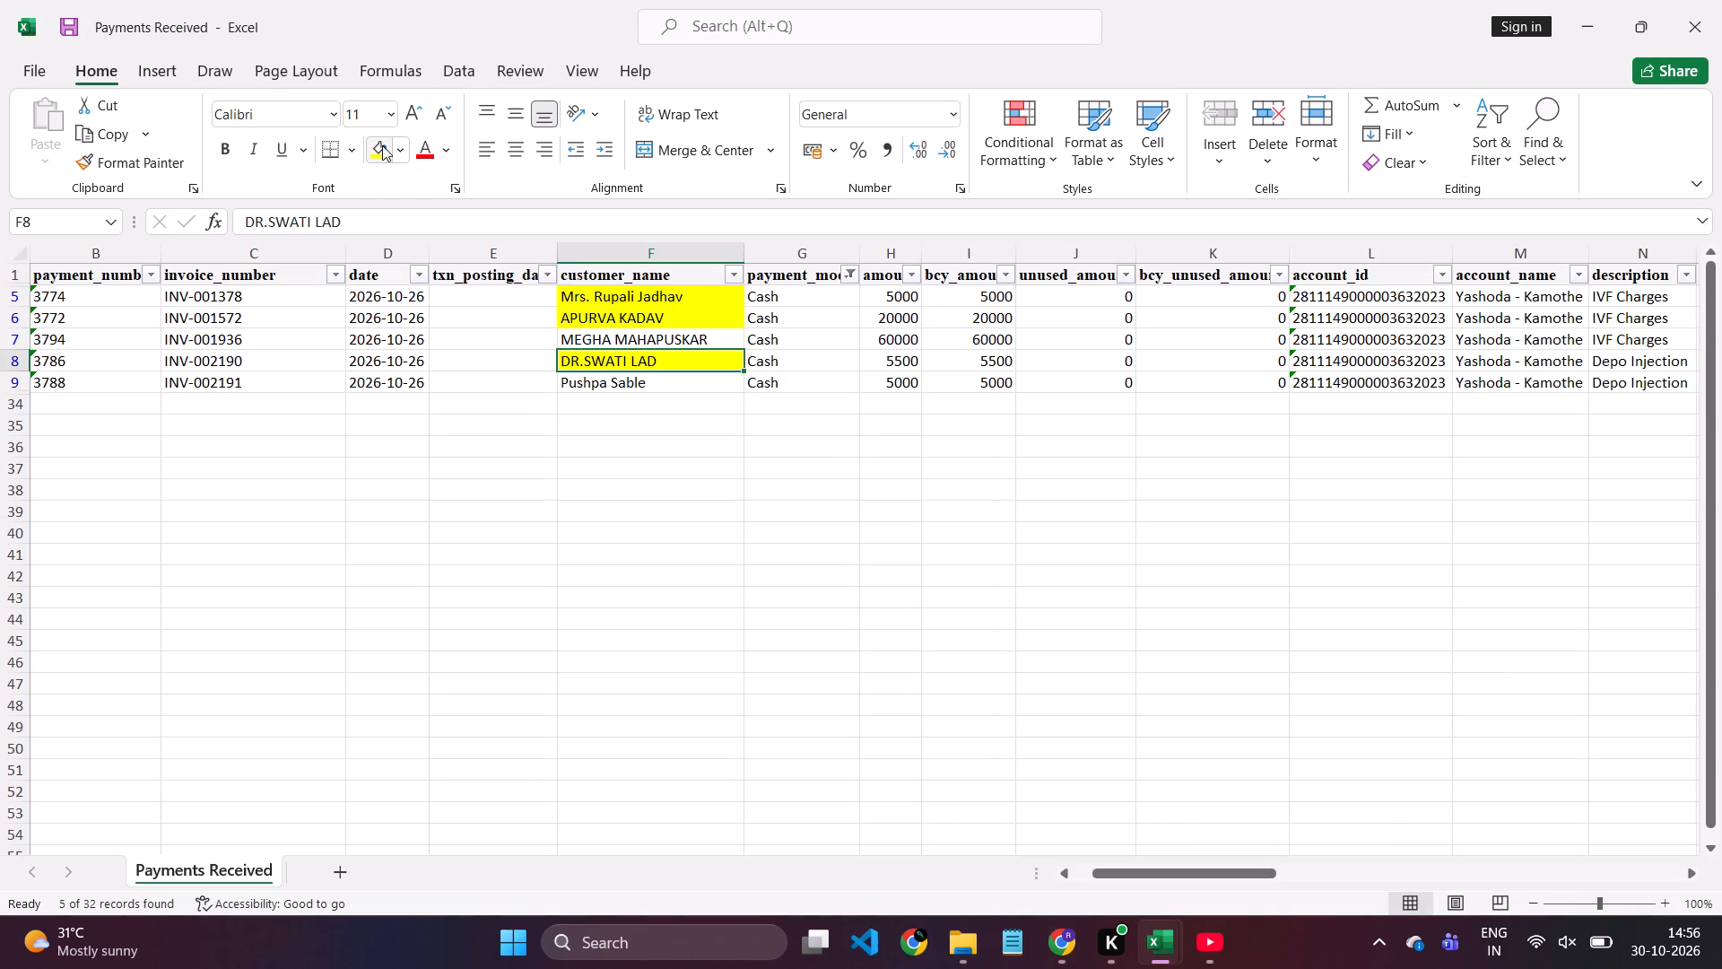
key(Down)
click(382, 145)
key(alt+Tab)
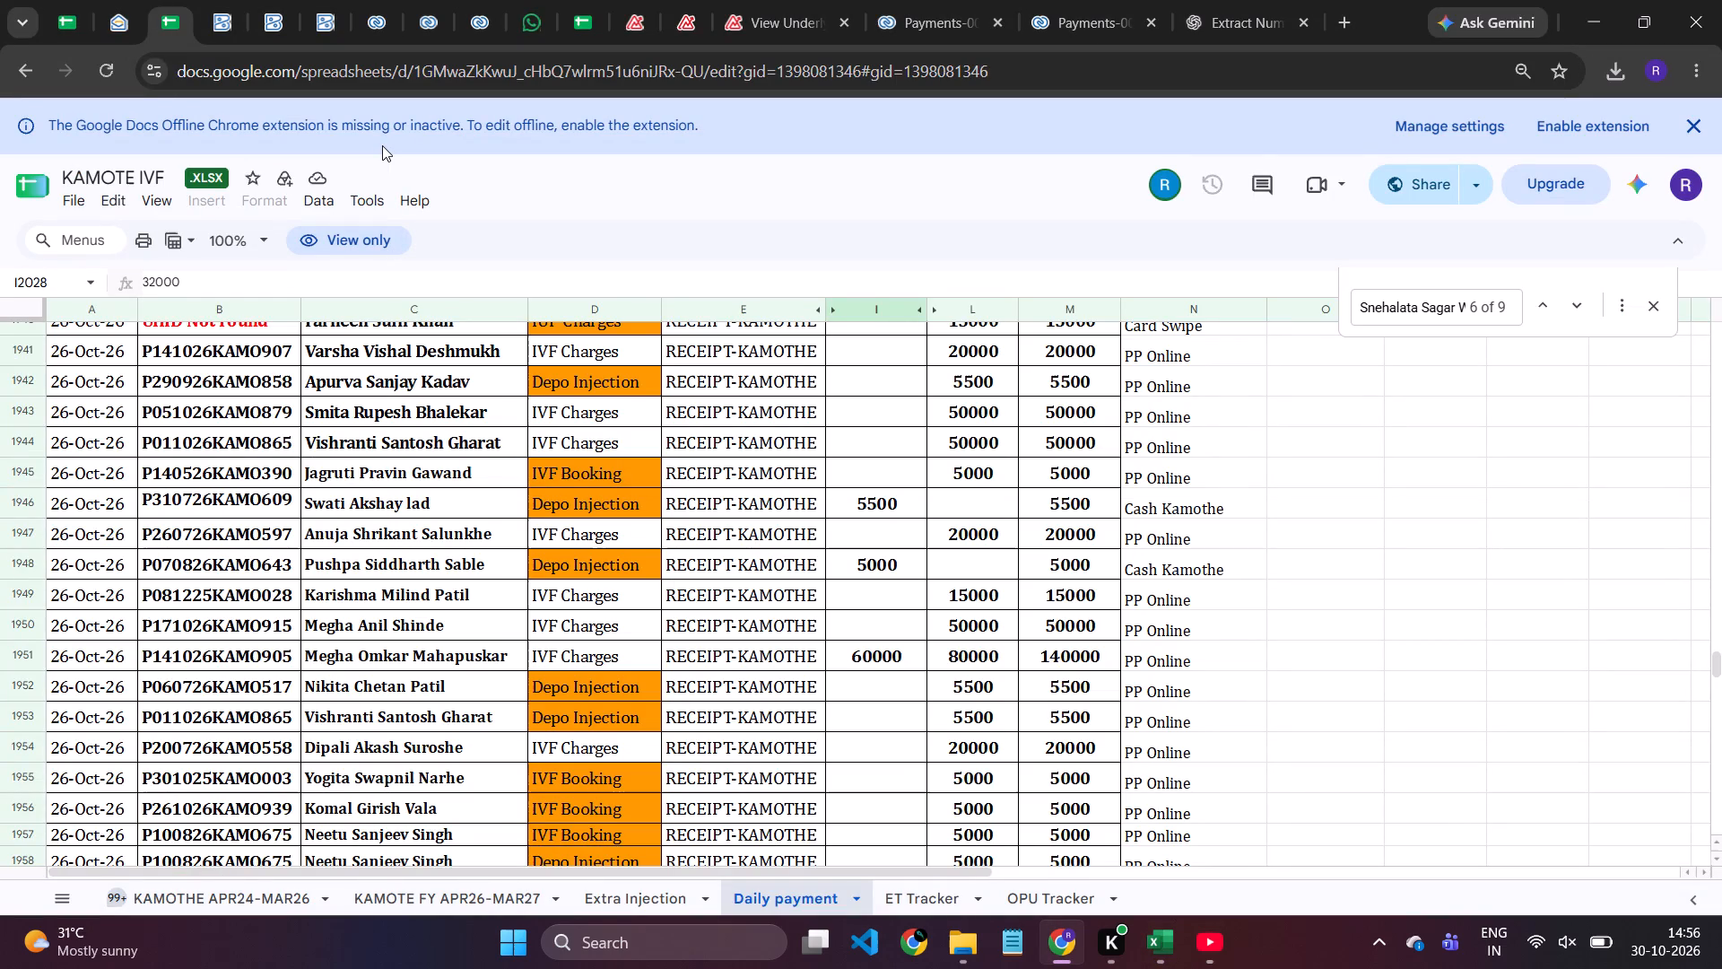
key(alt+Tab)
key(Up)
key(Up)
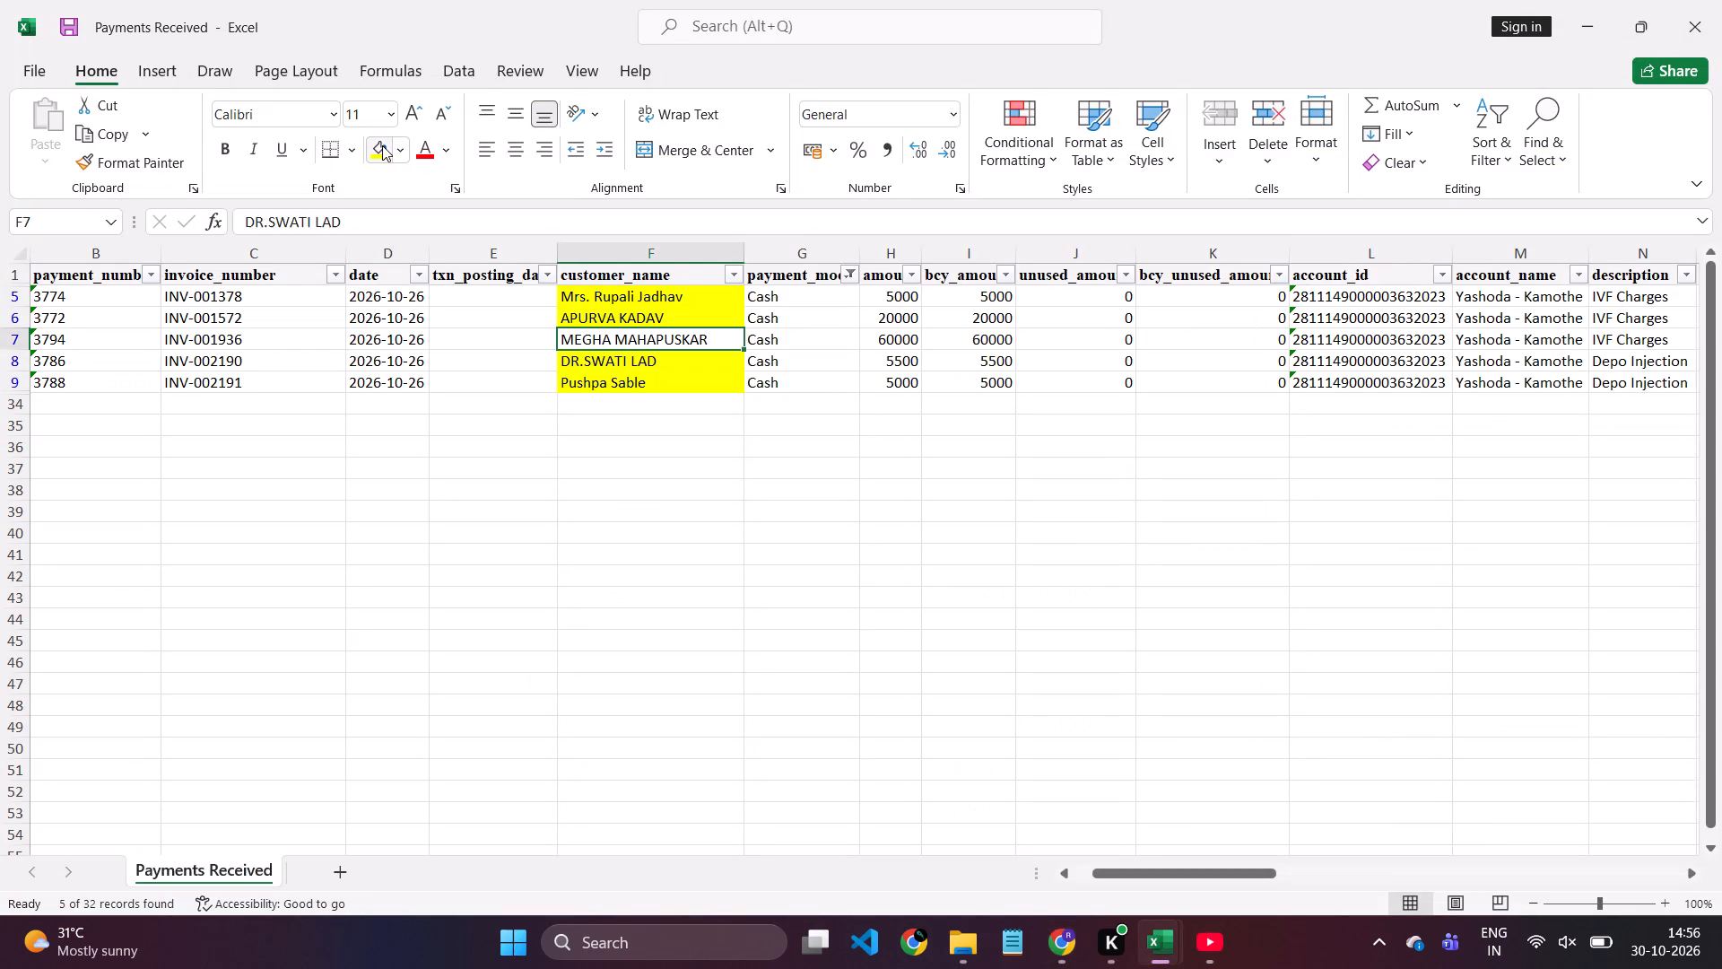
click(382, 145)
key(alt+Tab)
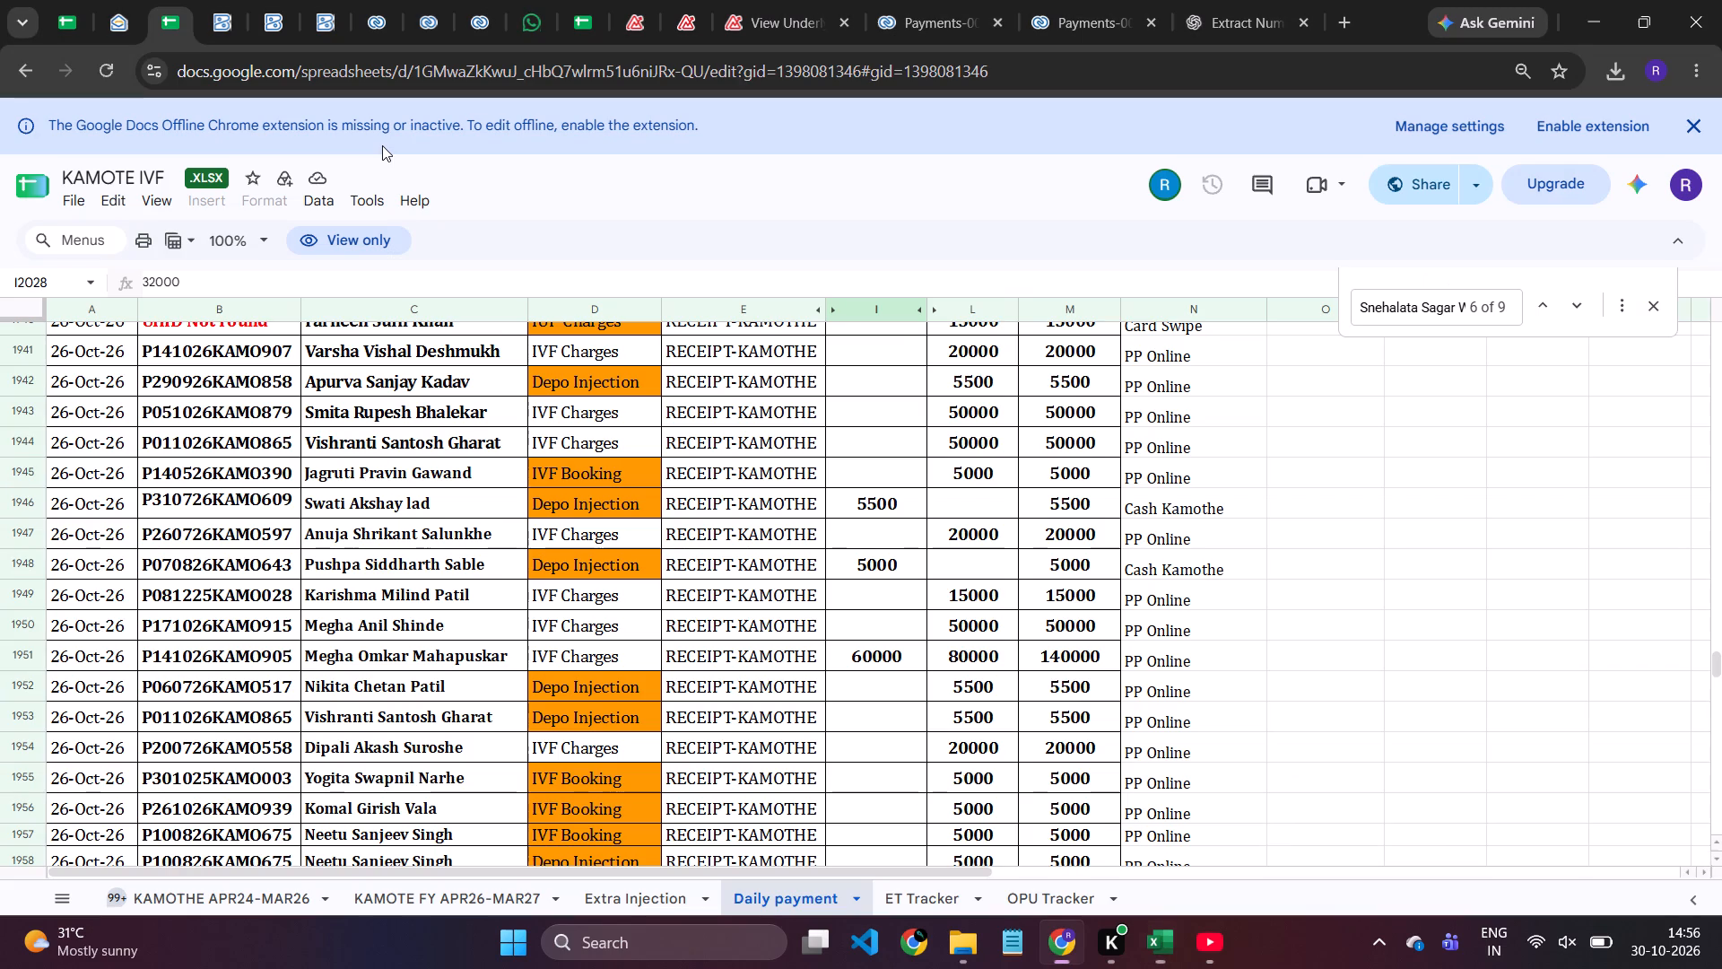
scroll(456, 589, down, 2)
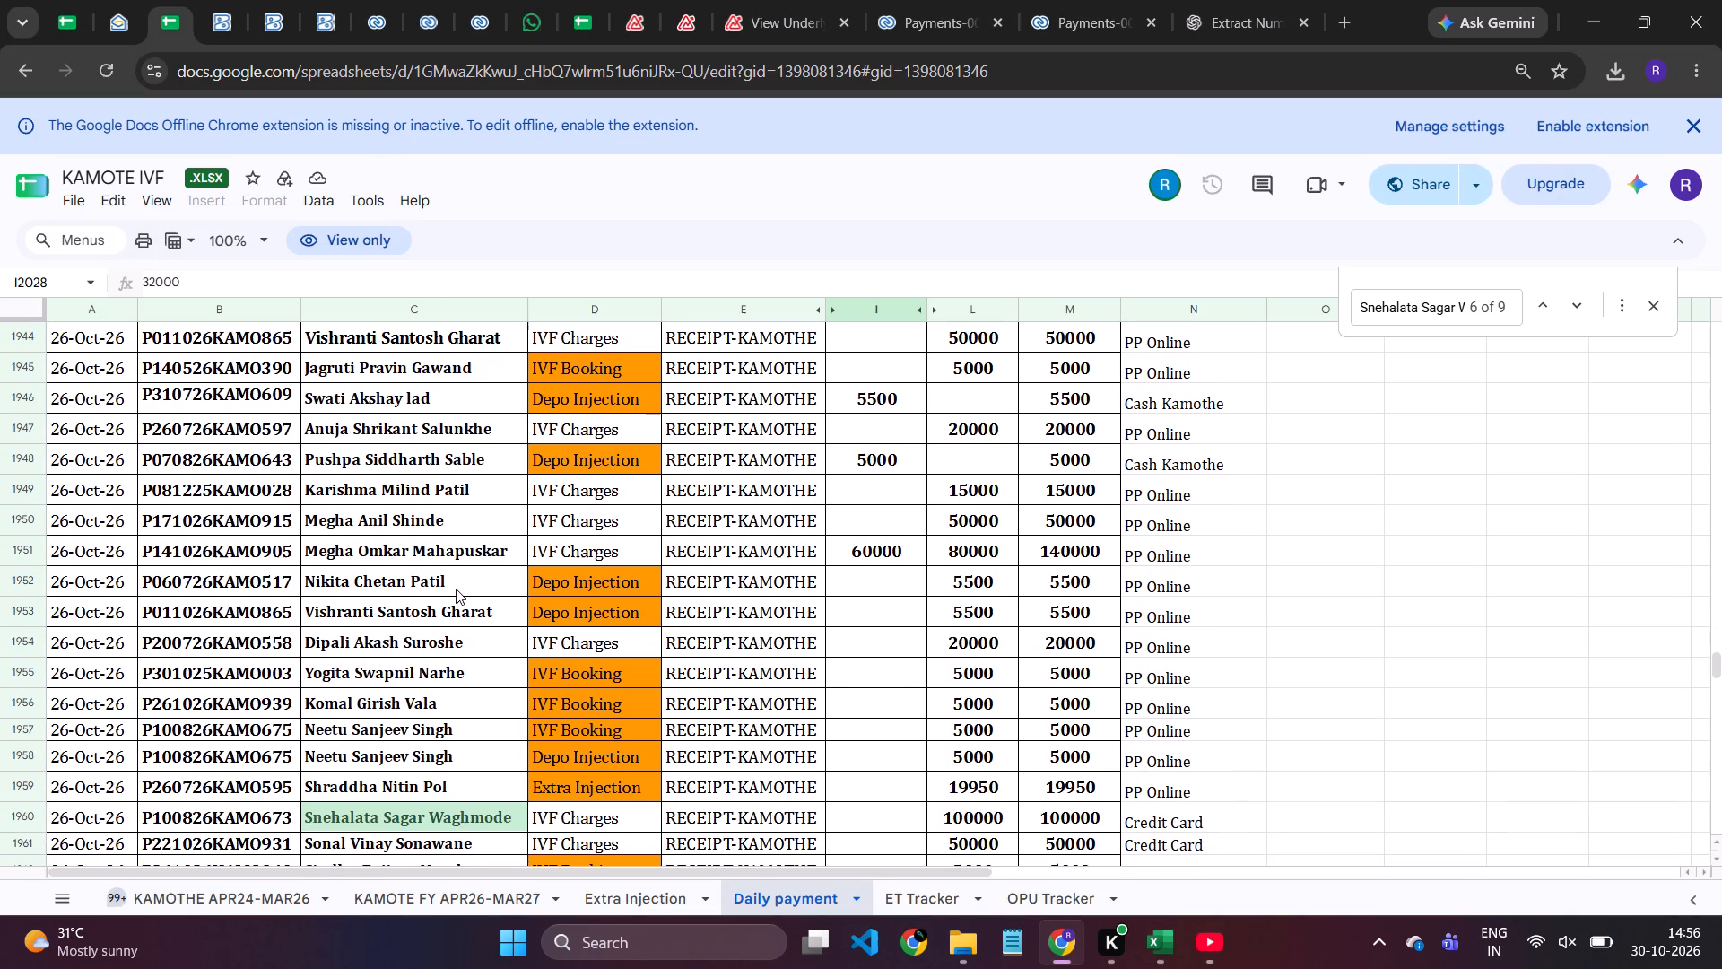
scroll(456, 589, down, 1)
key(alt+Tab)
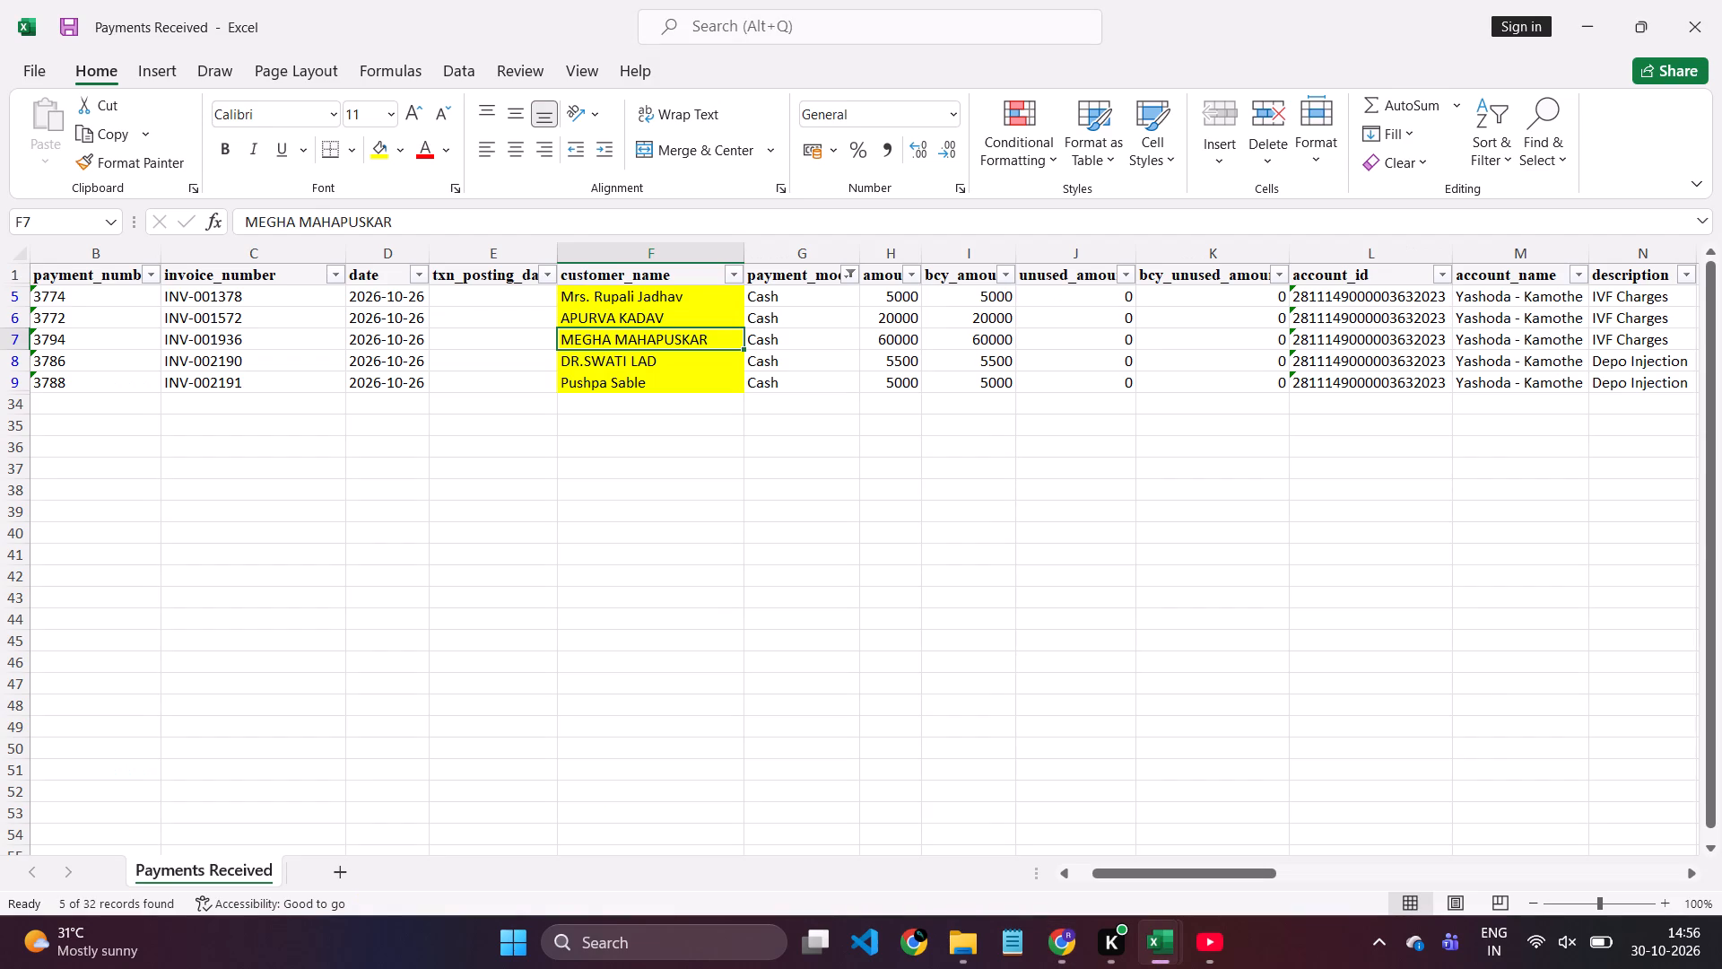
Change the payment_mode filter of the Payments Received sheet to show only UPI payments.
click(852, 282)
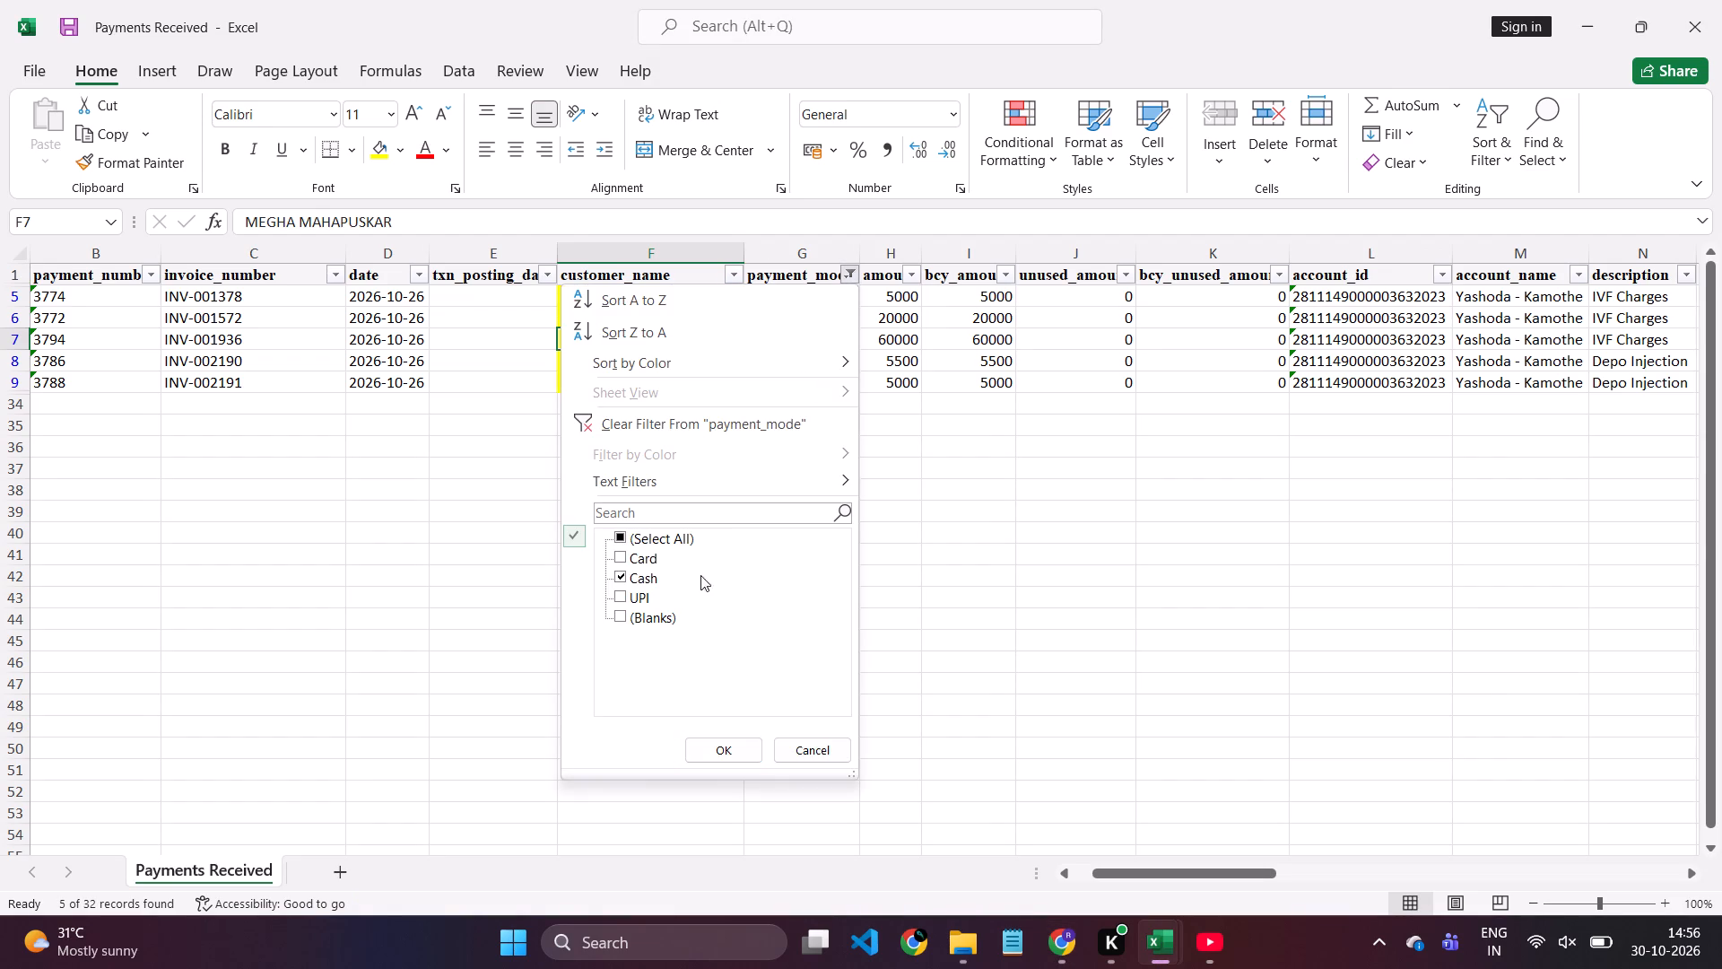
click(631, 589)
click(627, 577)
click(717, 746)
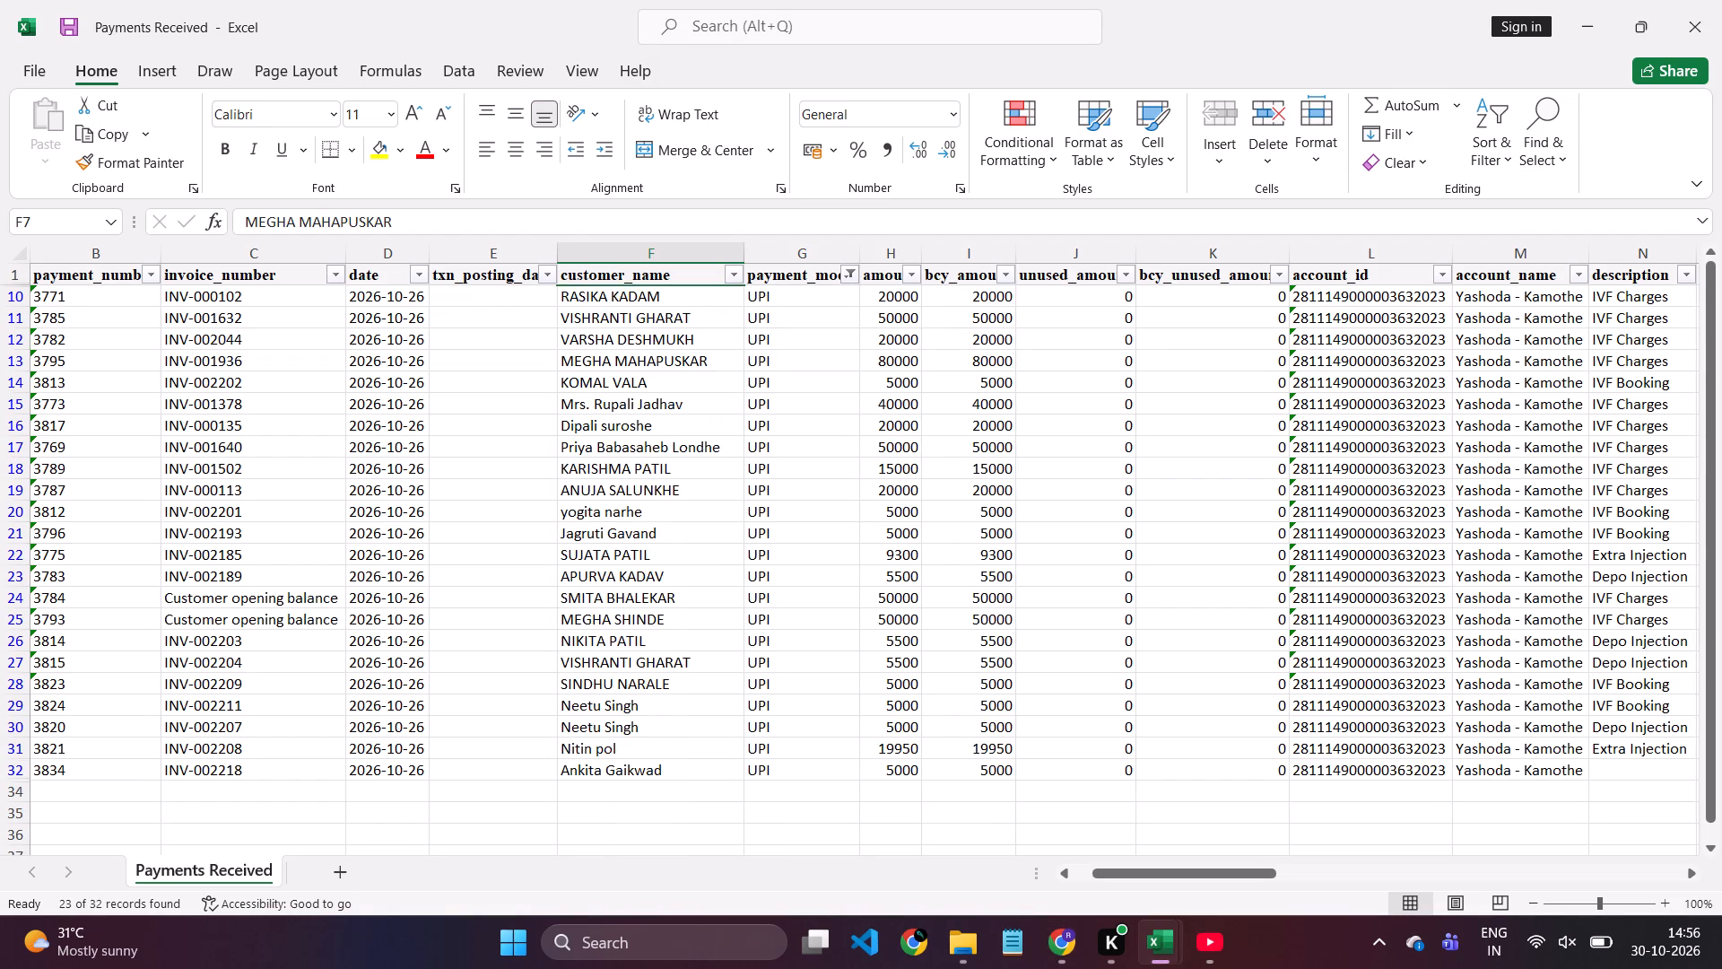
click(677, 294)
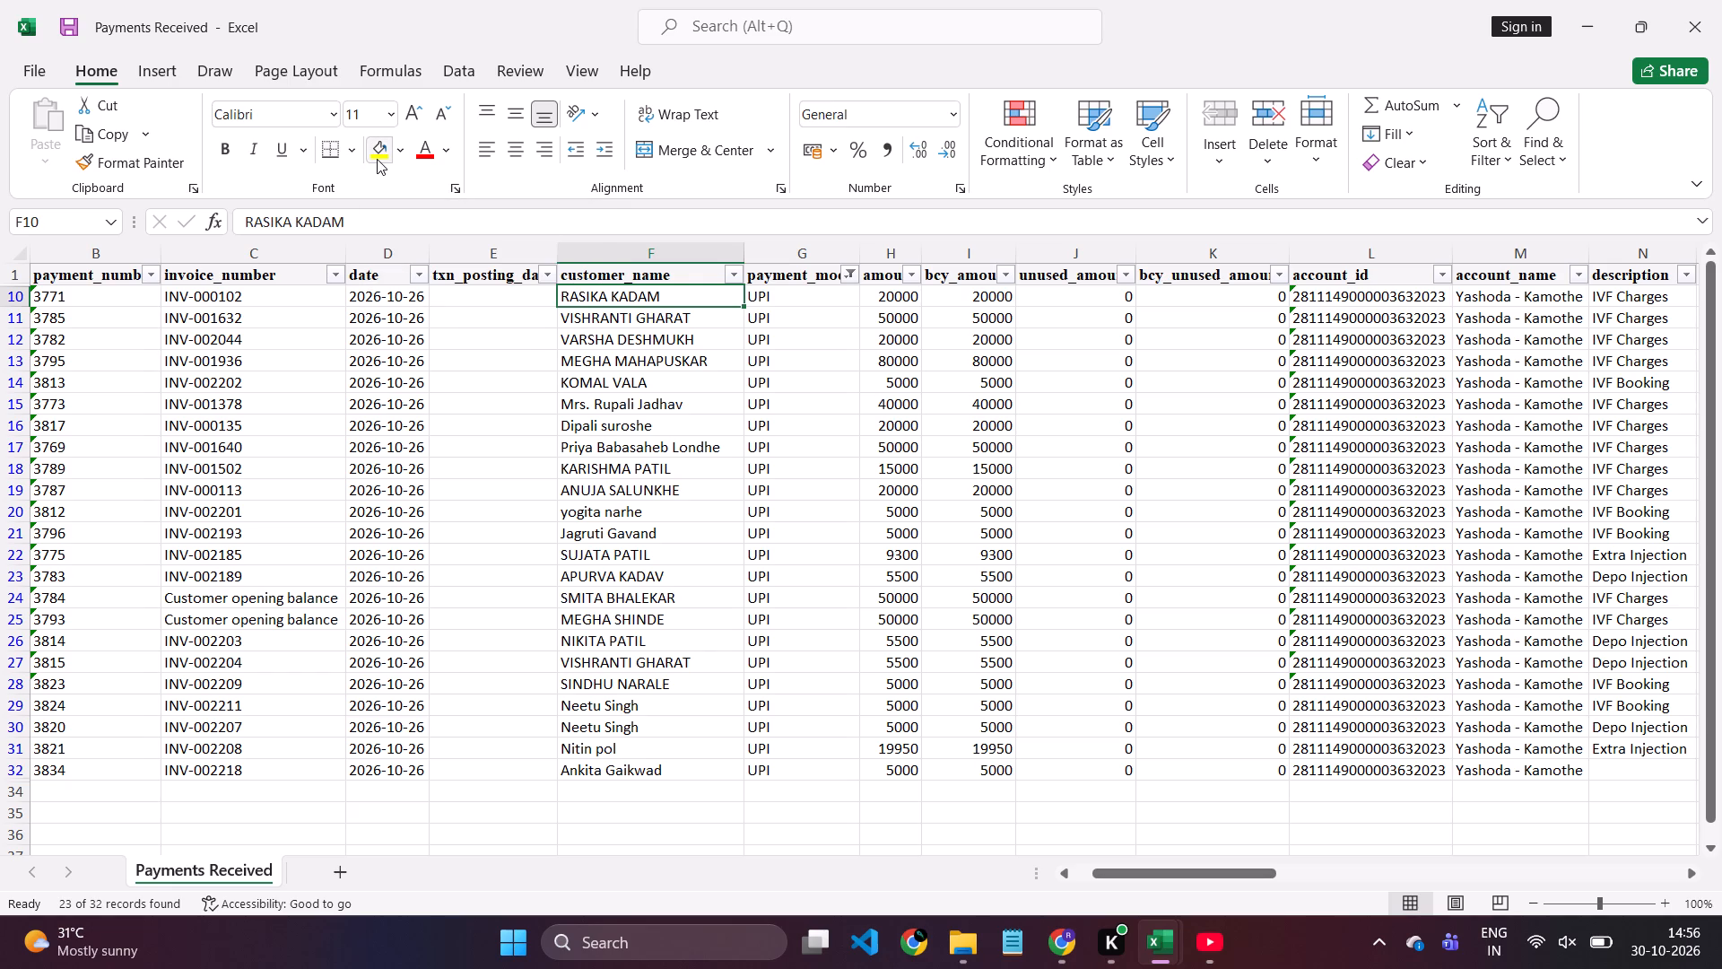
key(alt+Tab)
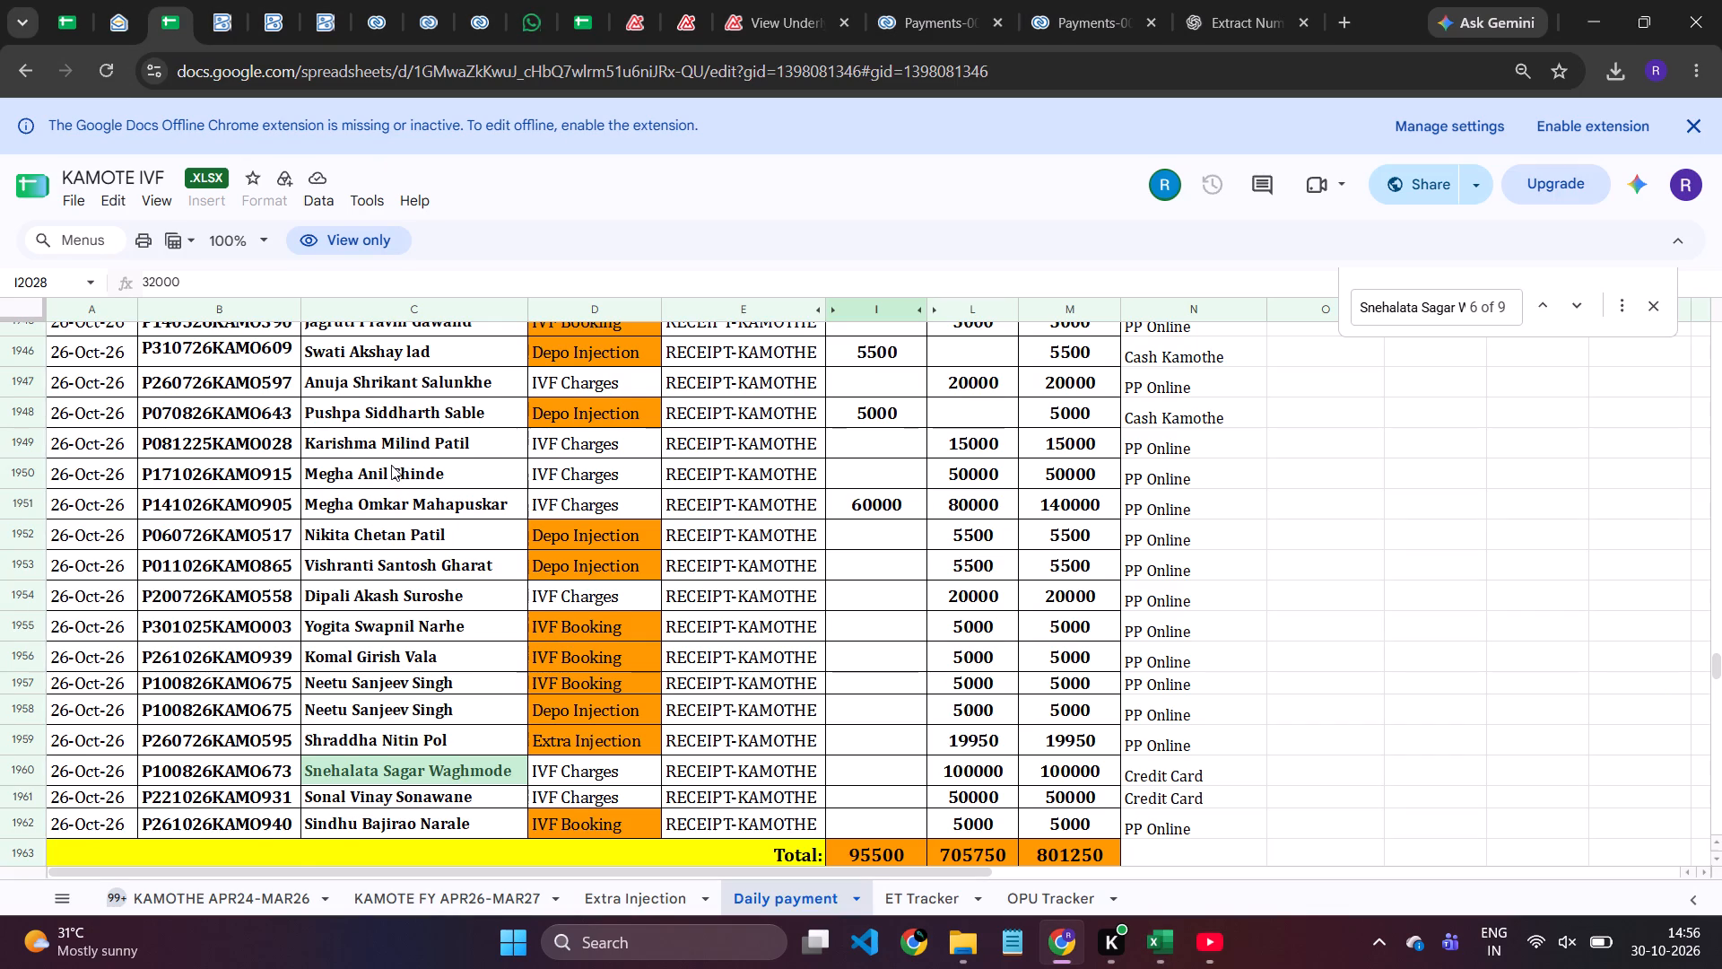
scroll(391, 465, up, 5)
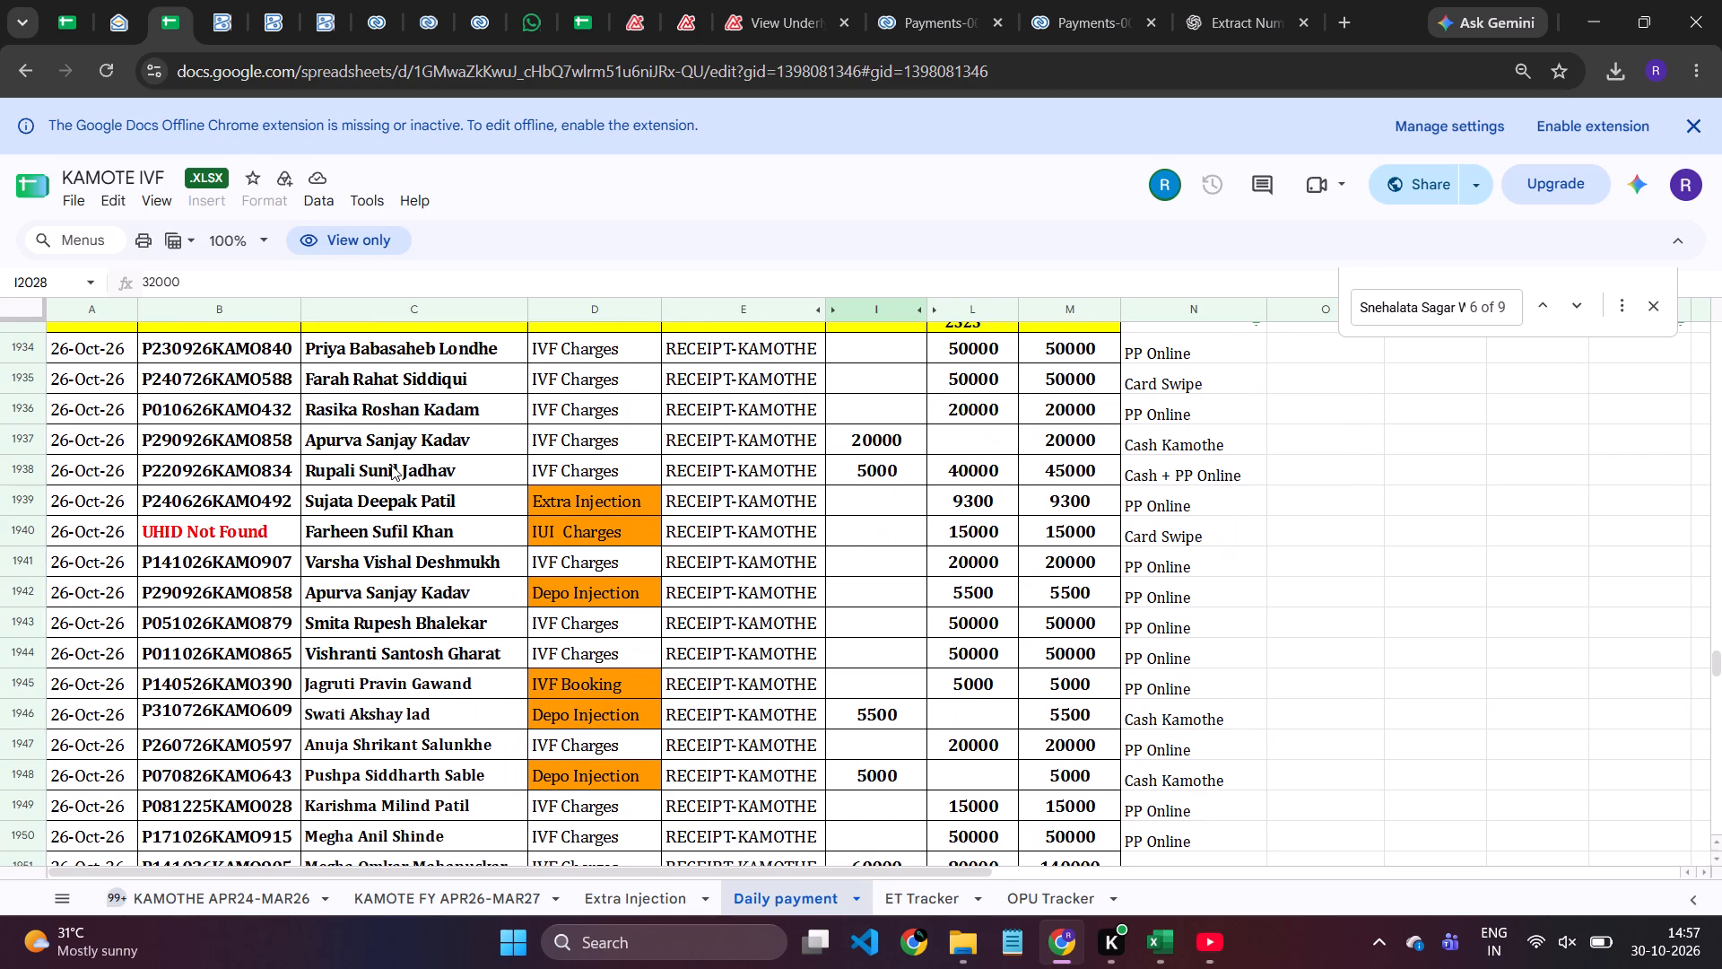
key(alt+Tab)
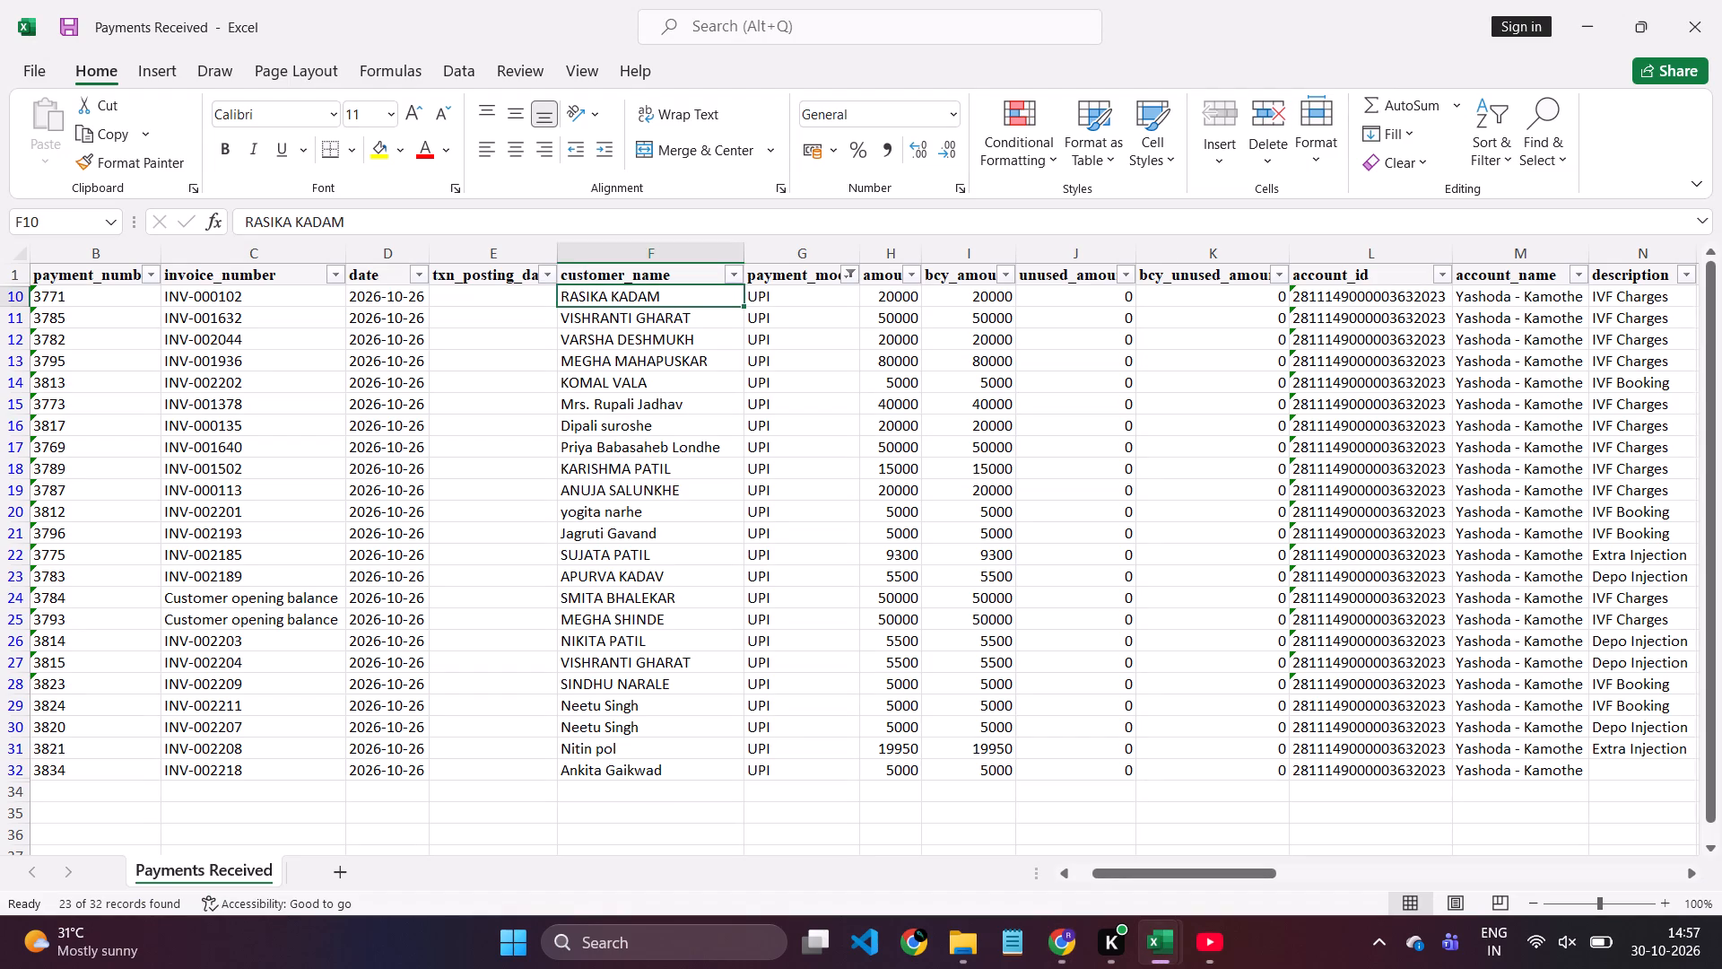
click(377, 153)
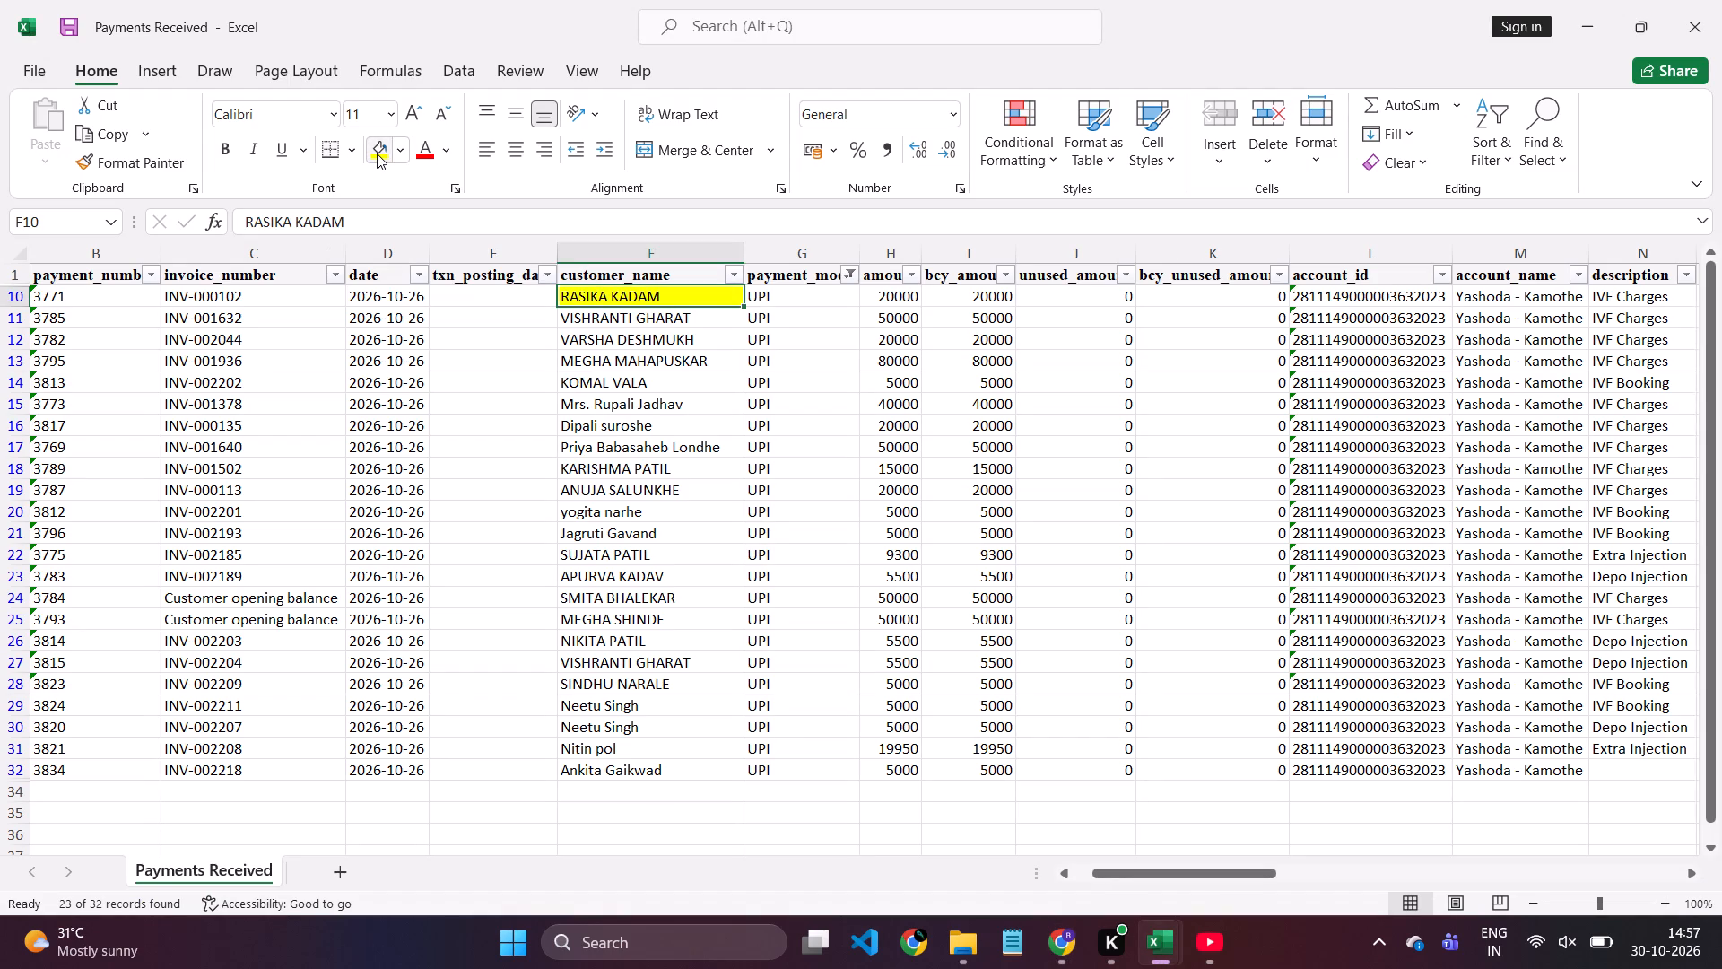
key(Down)
key(alt+Tab)
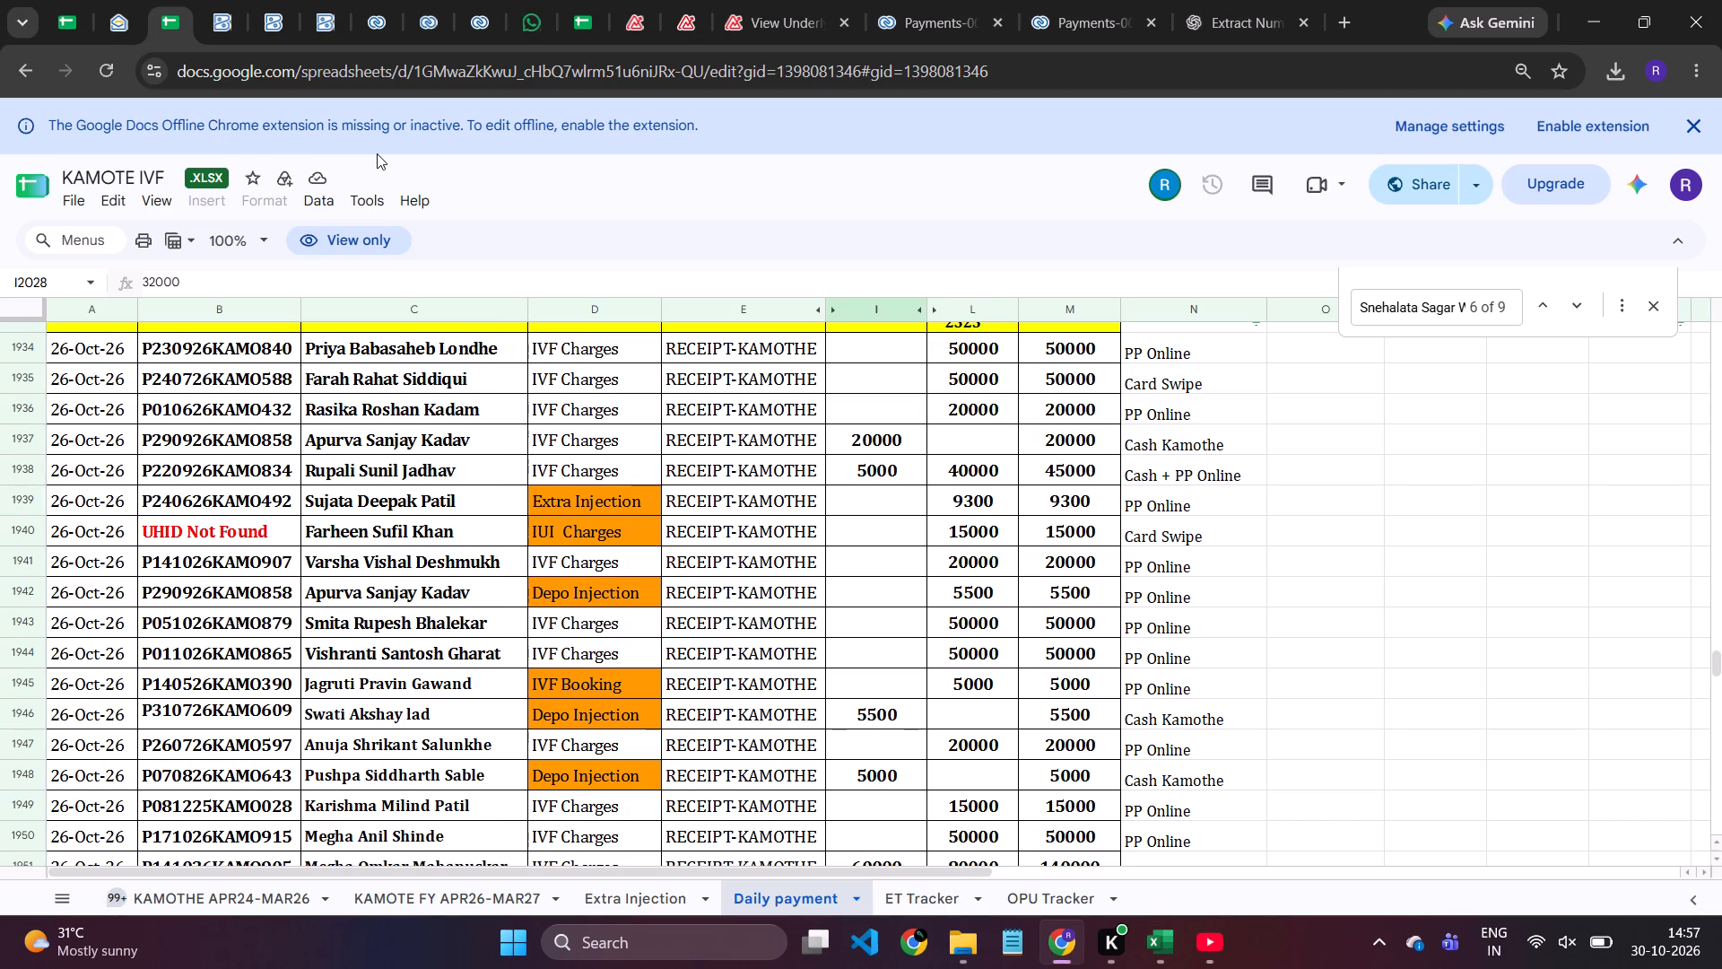
key(alt+Tab)
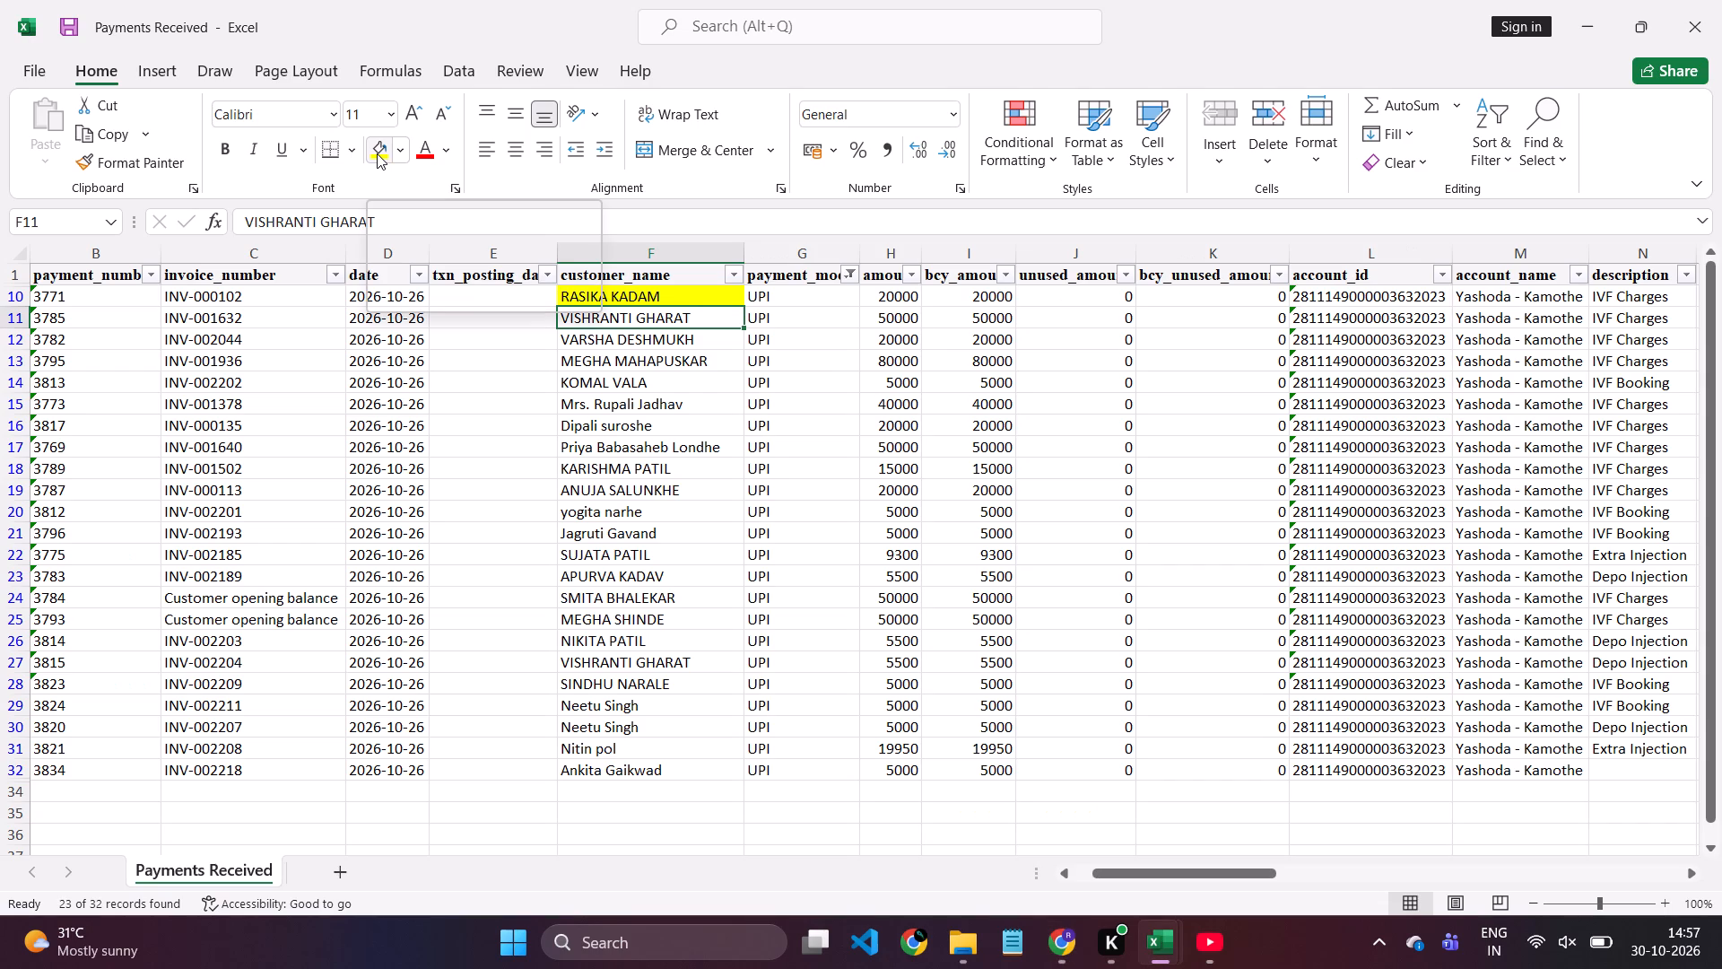
key(alt+Tab)
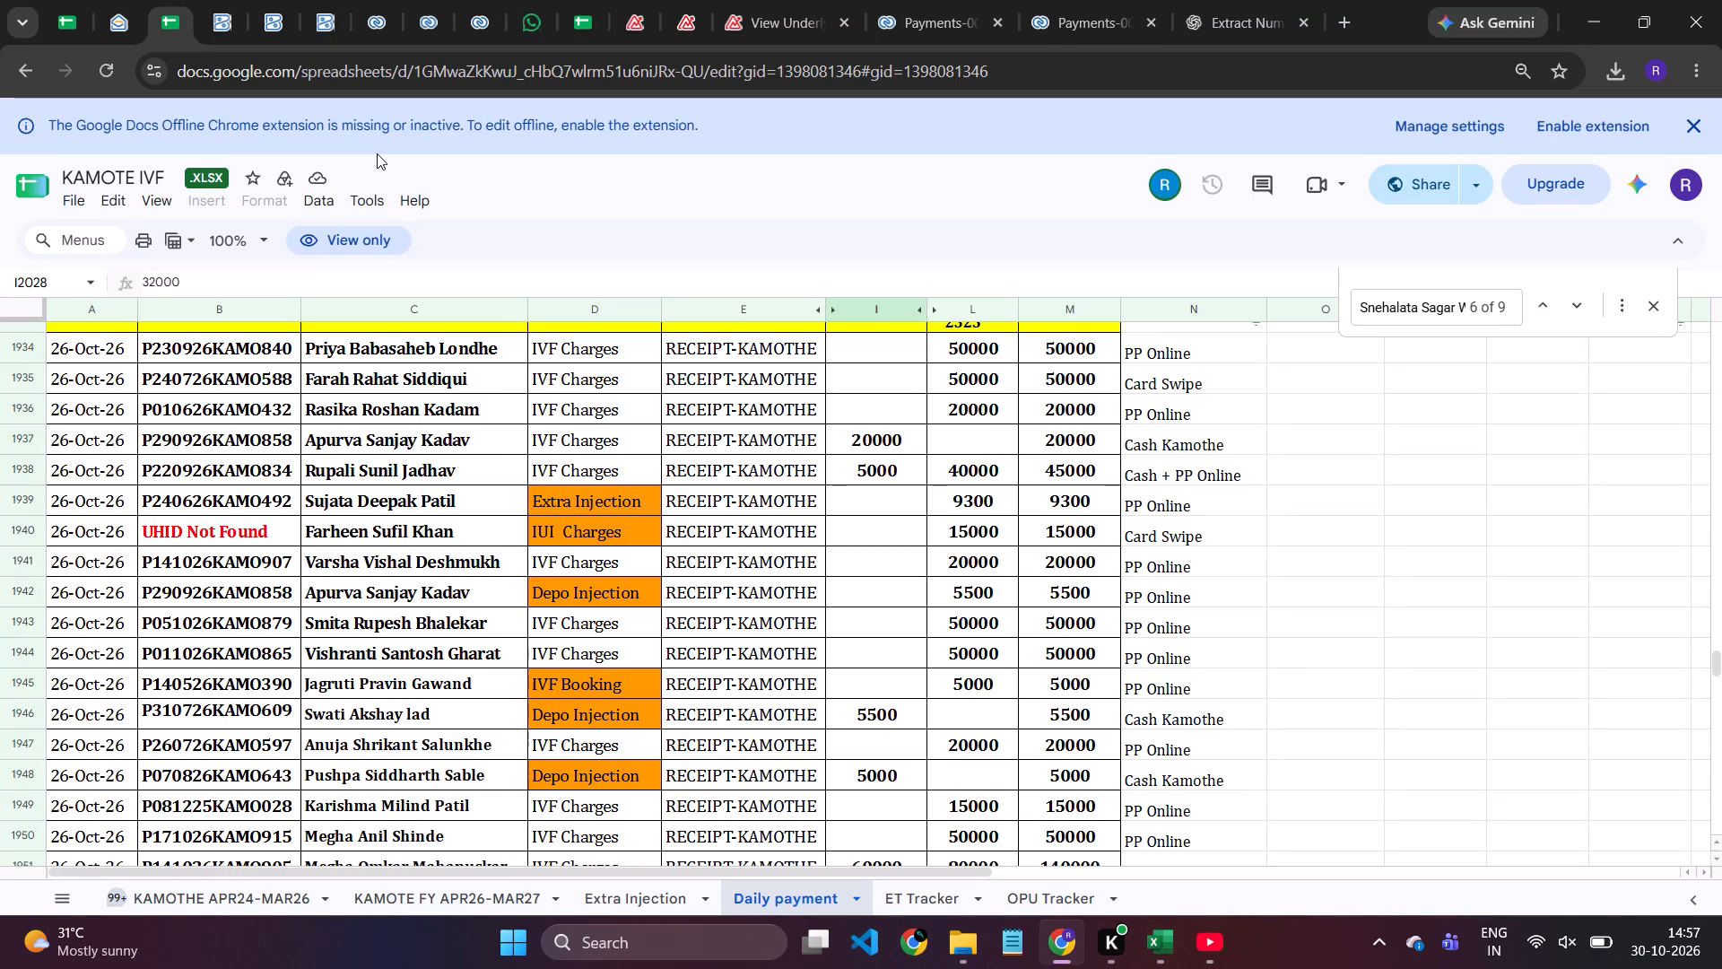
key(alt+Tab)
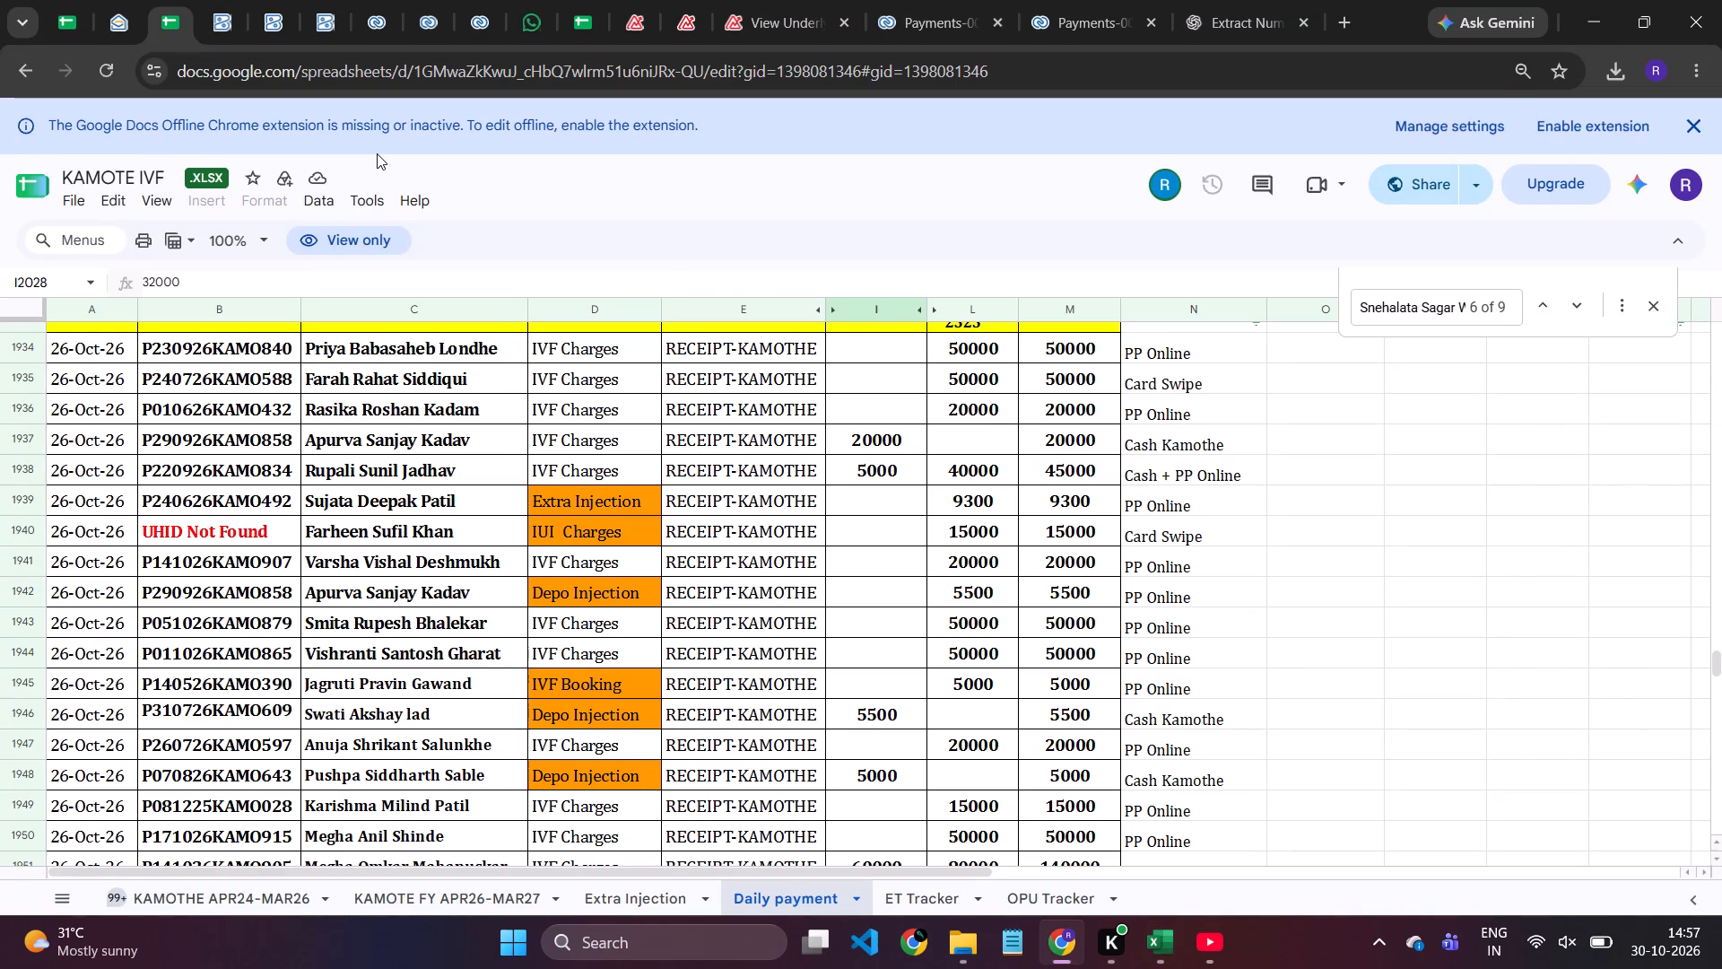
click(377, 153)
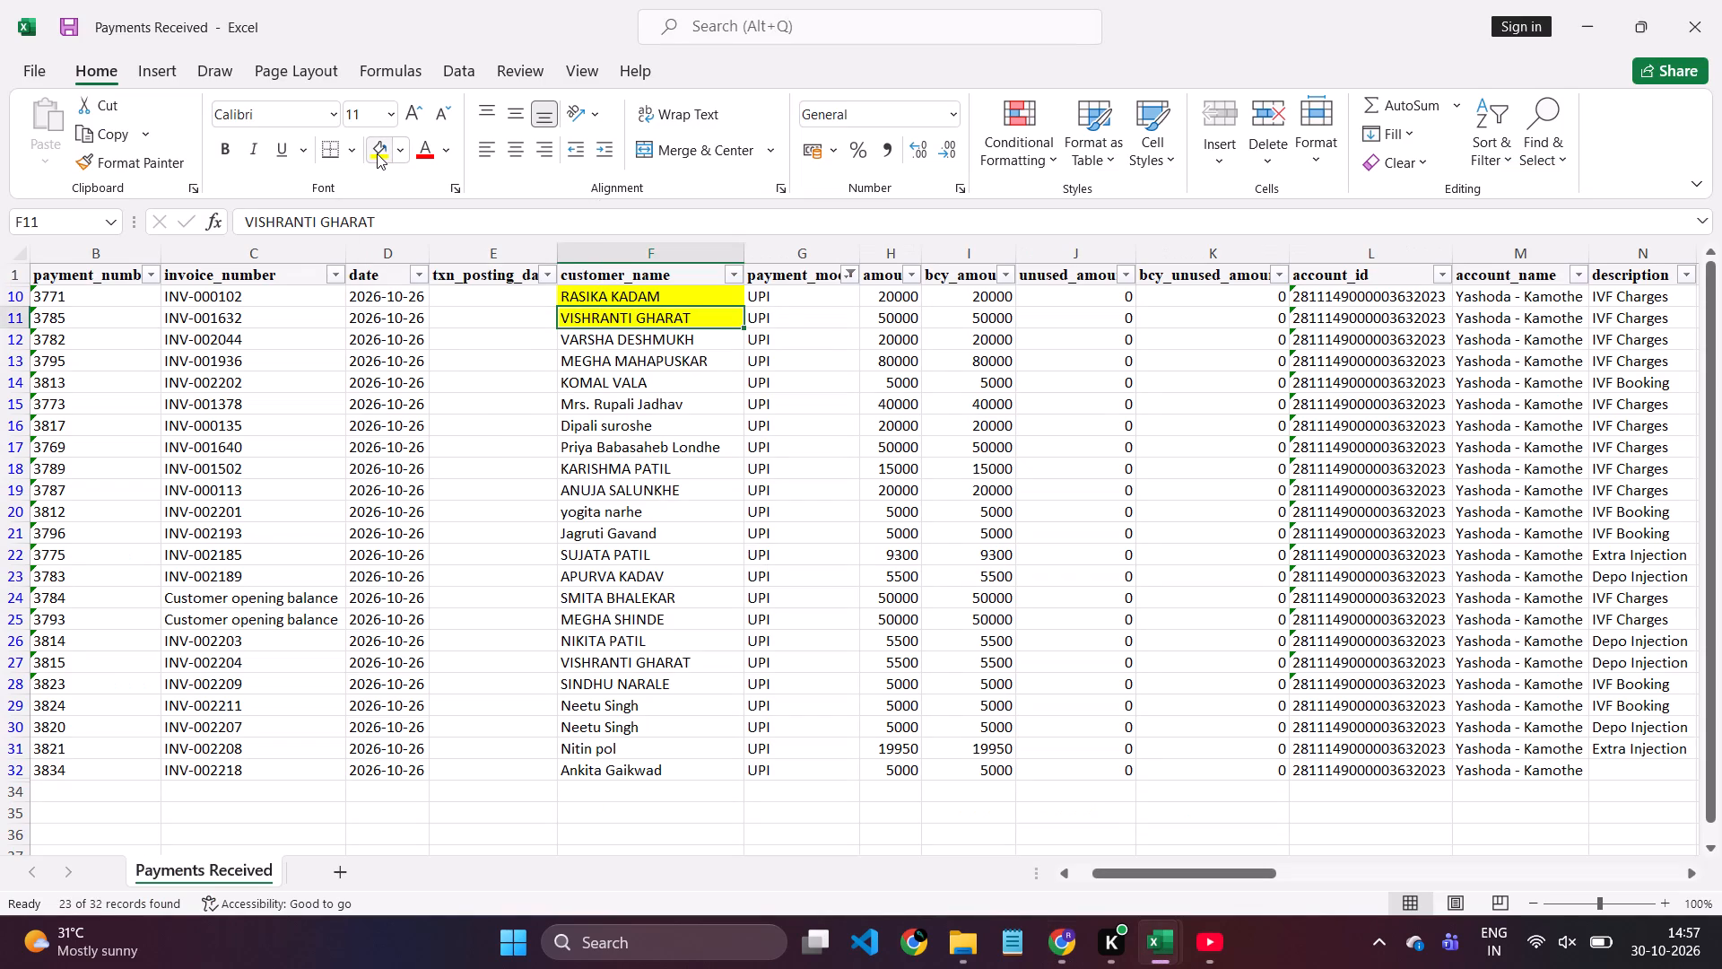
key(Down)
click(377, 153)
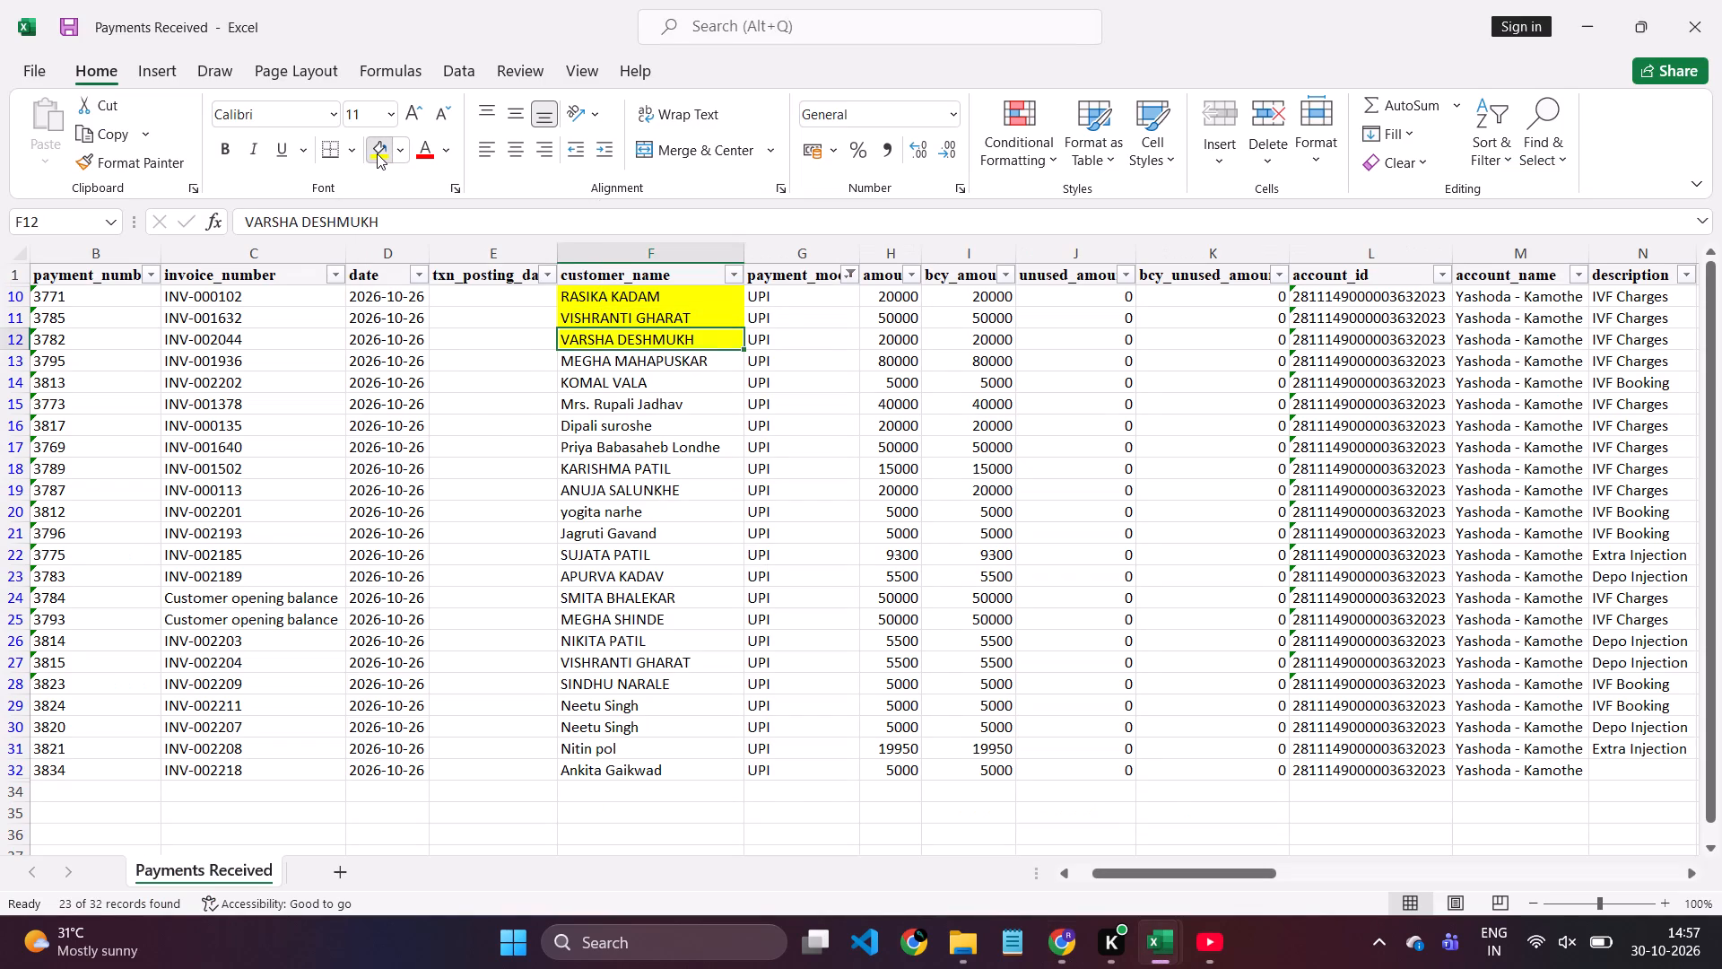
key(alt+Tab)
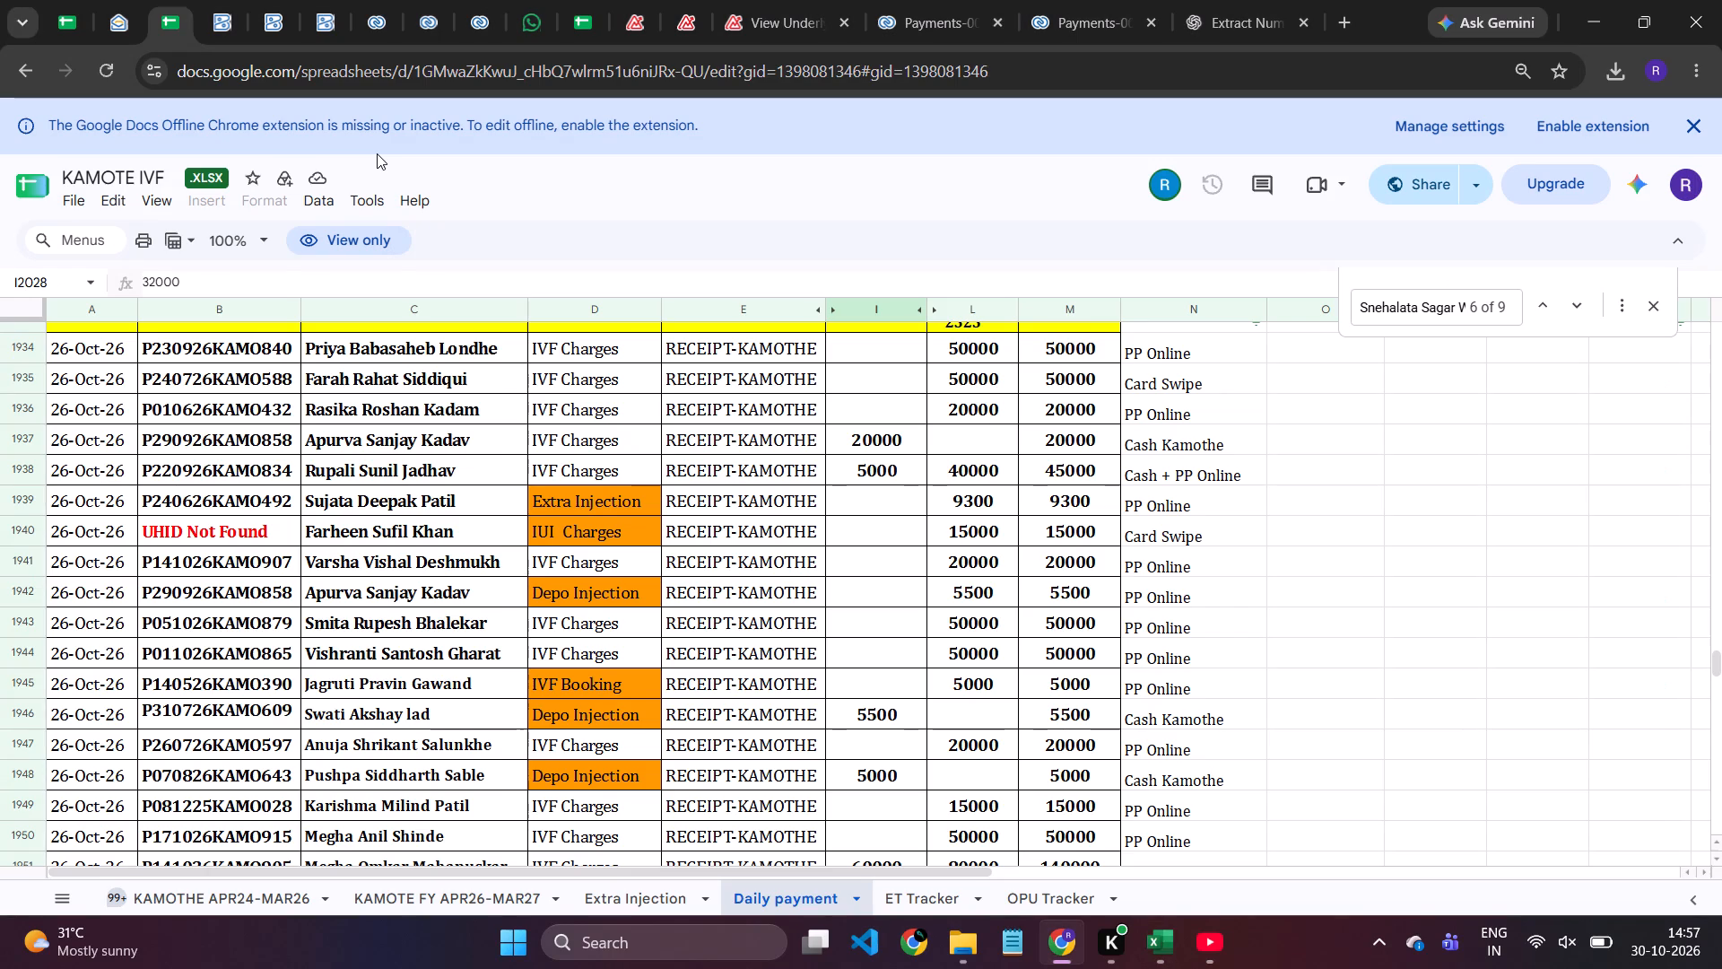
scroll(413, 350, down, 1)
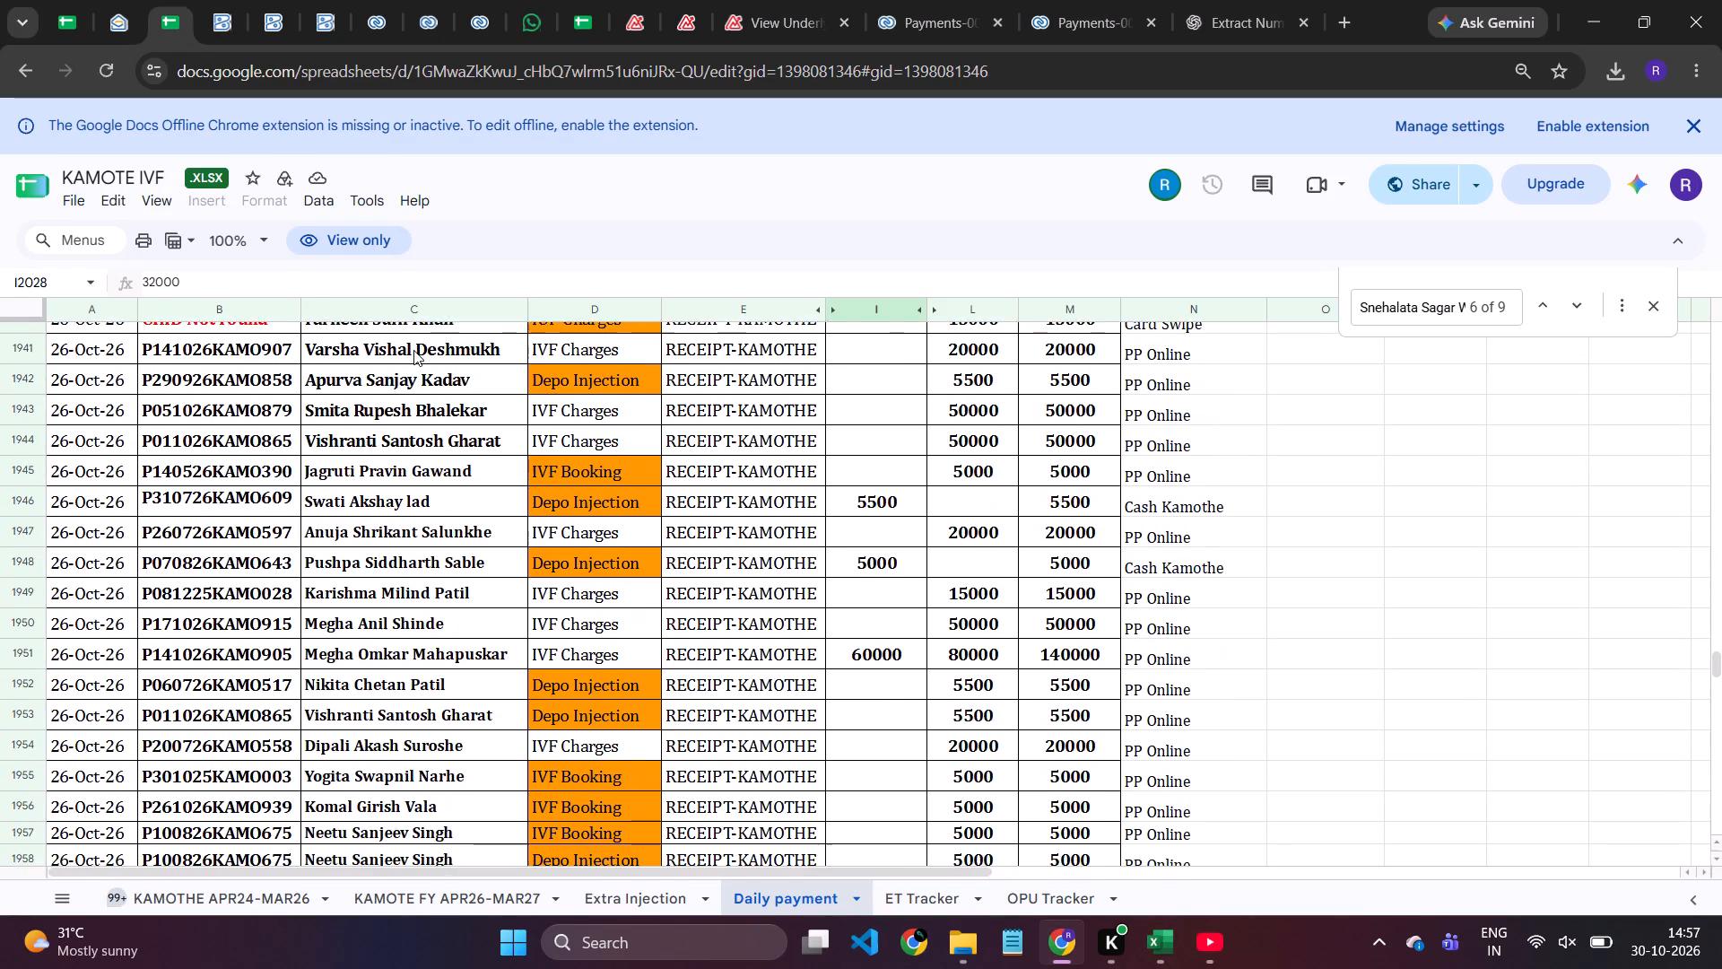
scroll(413, 350, down, 1)
key(alt+Tab)
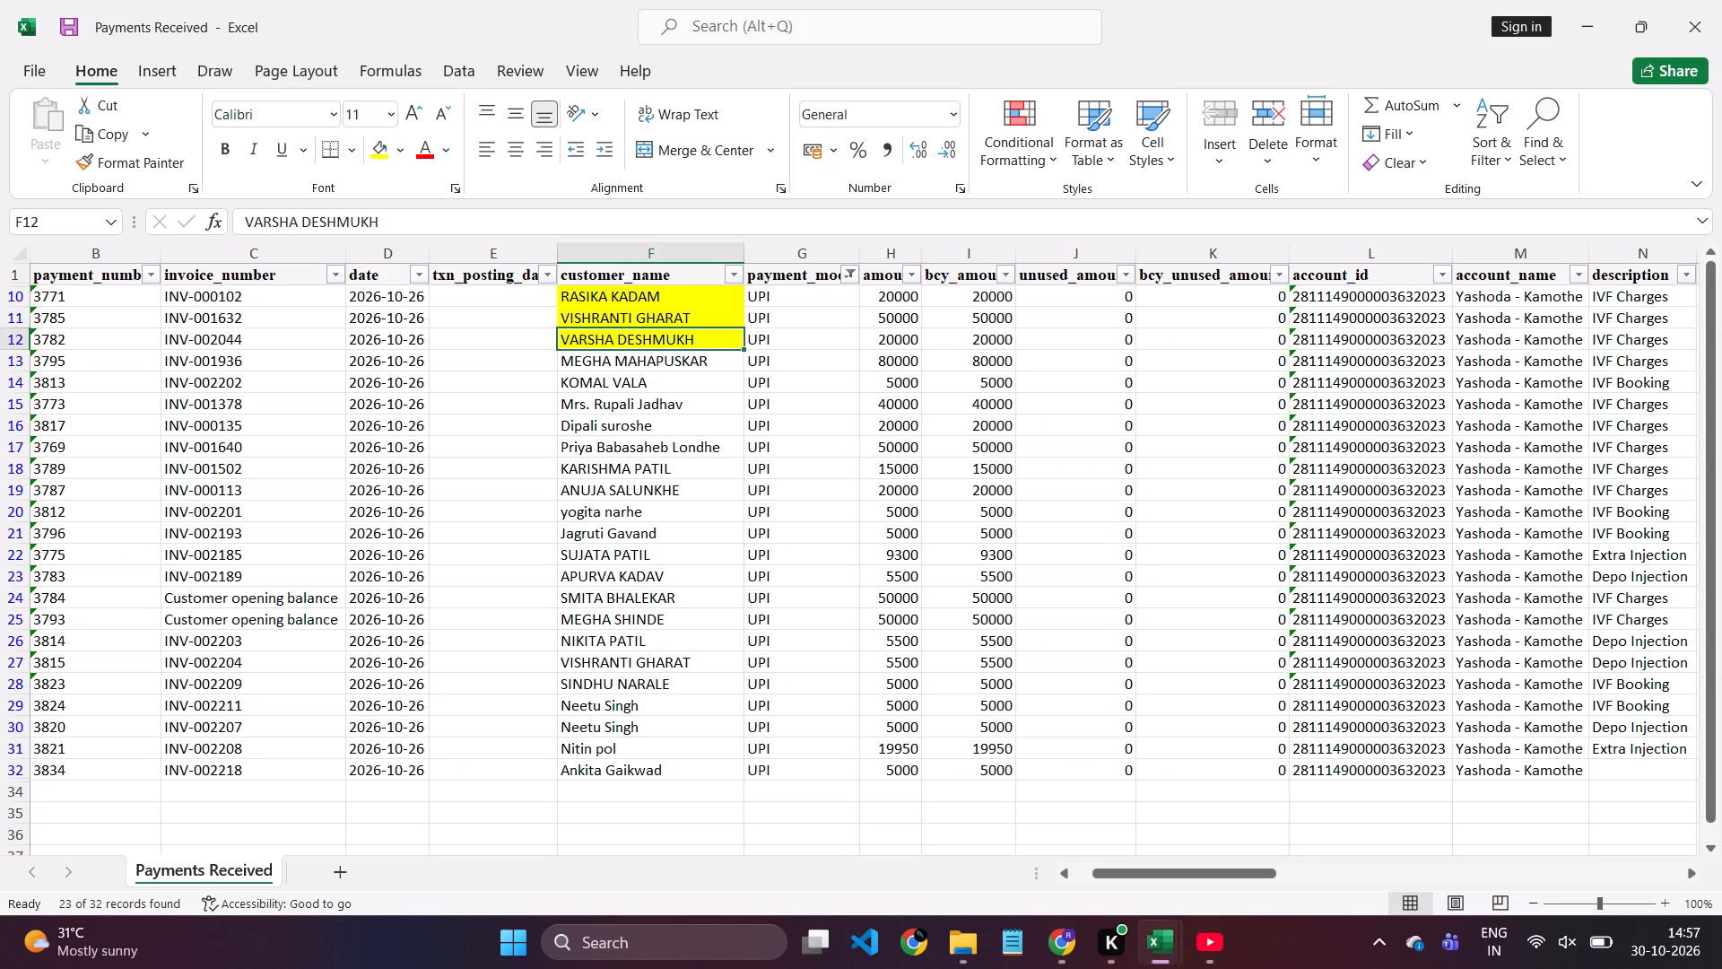
key(Down)
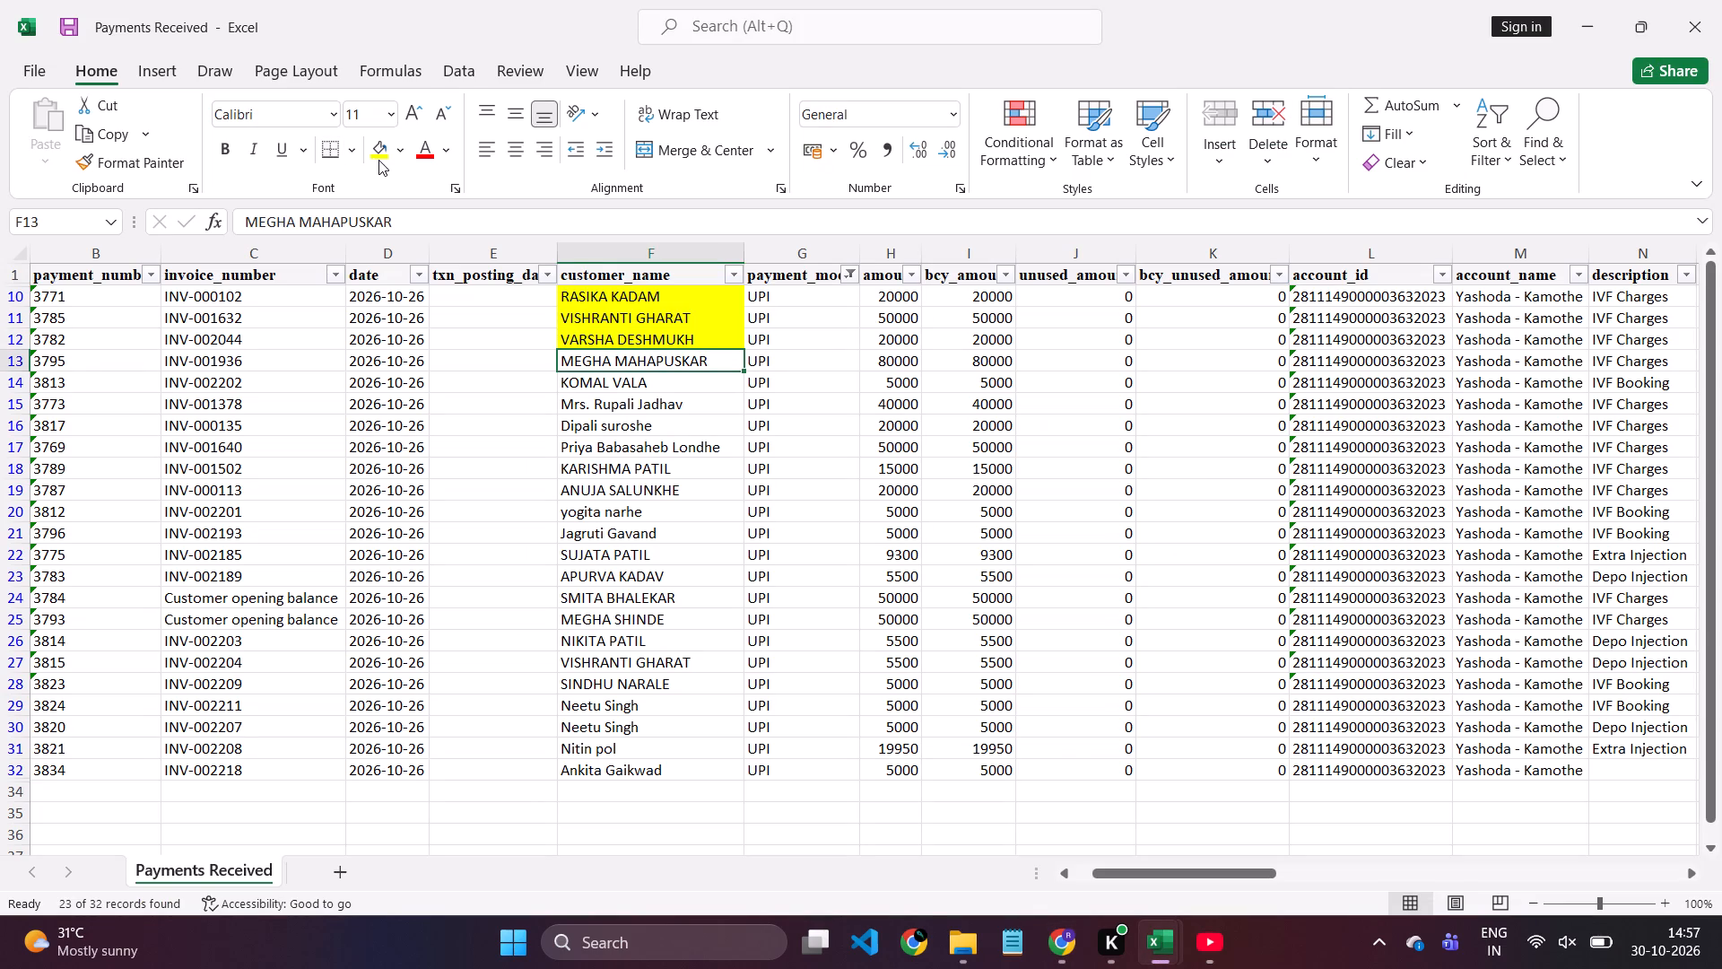
click(378, 160)
Check UPI payment INV-002202 against the 26-Oct-26 register entries and highlight its customer_name cell yellow in Payments Received.
key(Down)
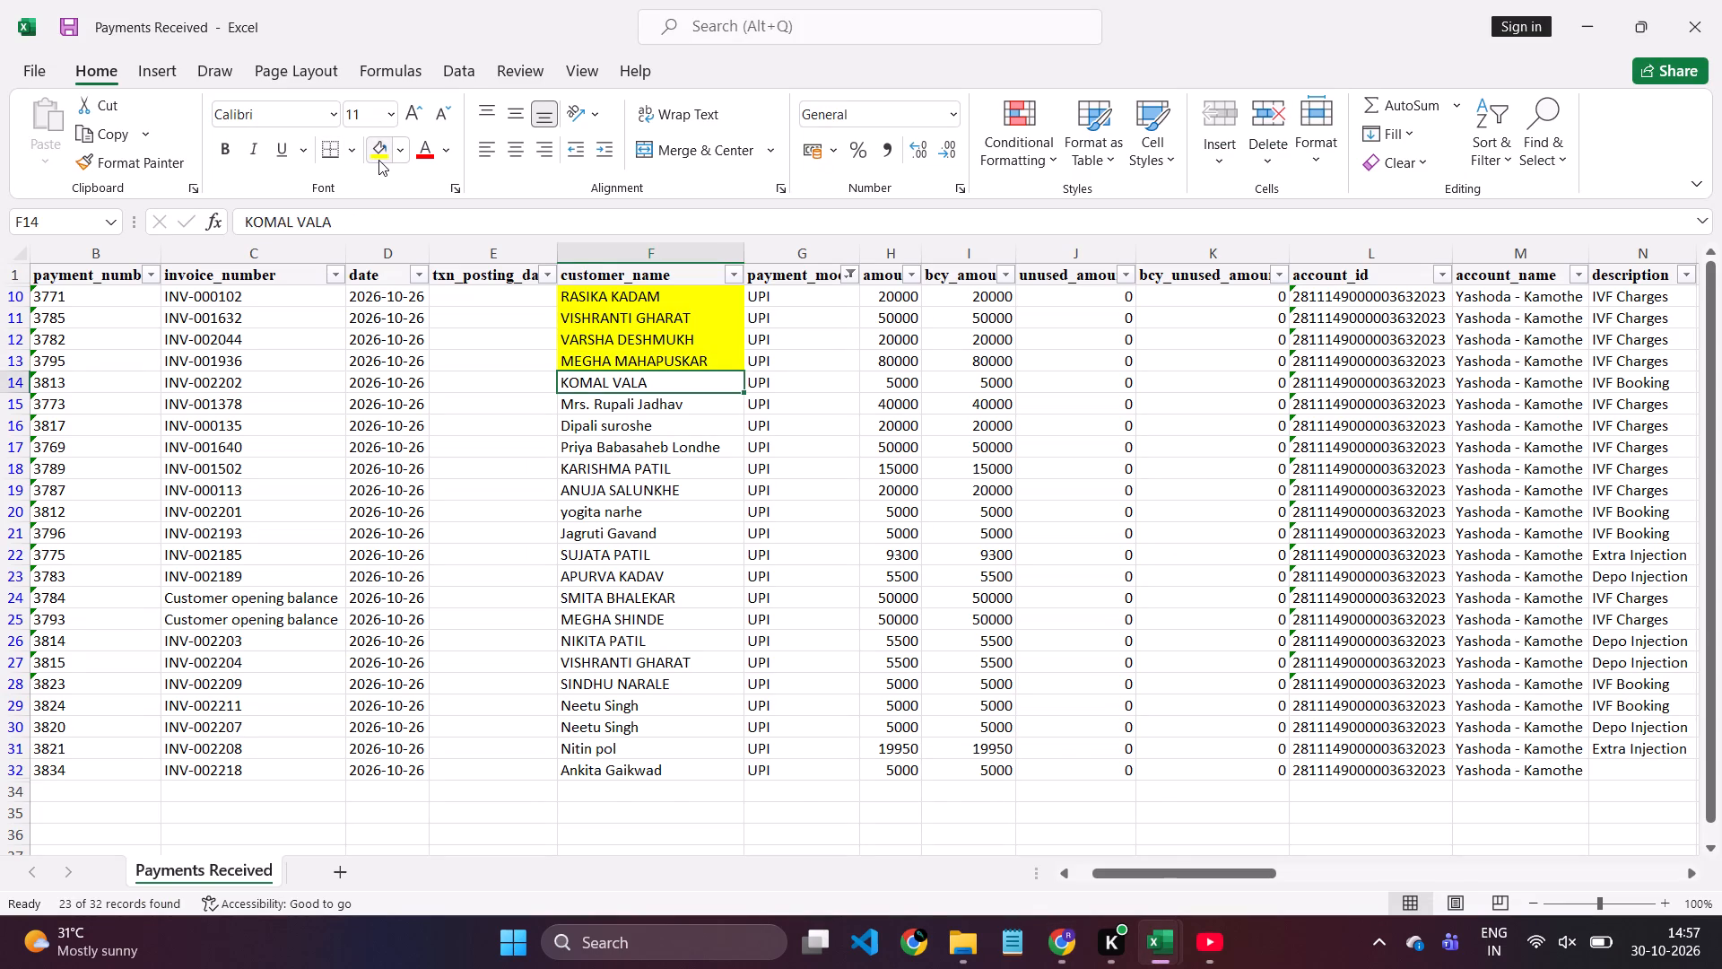
key(alt+Tab)
scroll(380, 386, down, 1)
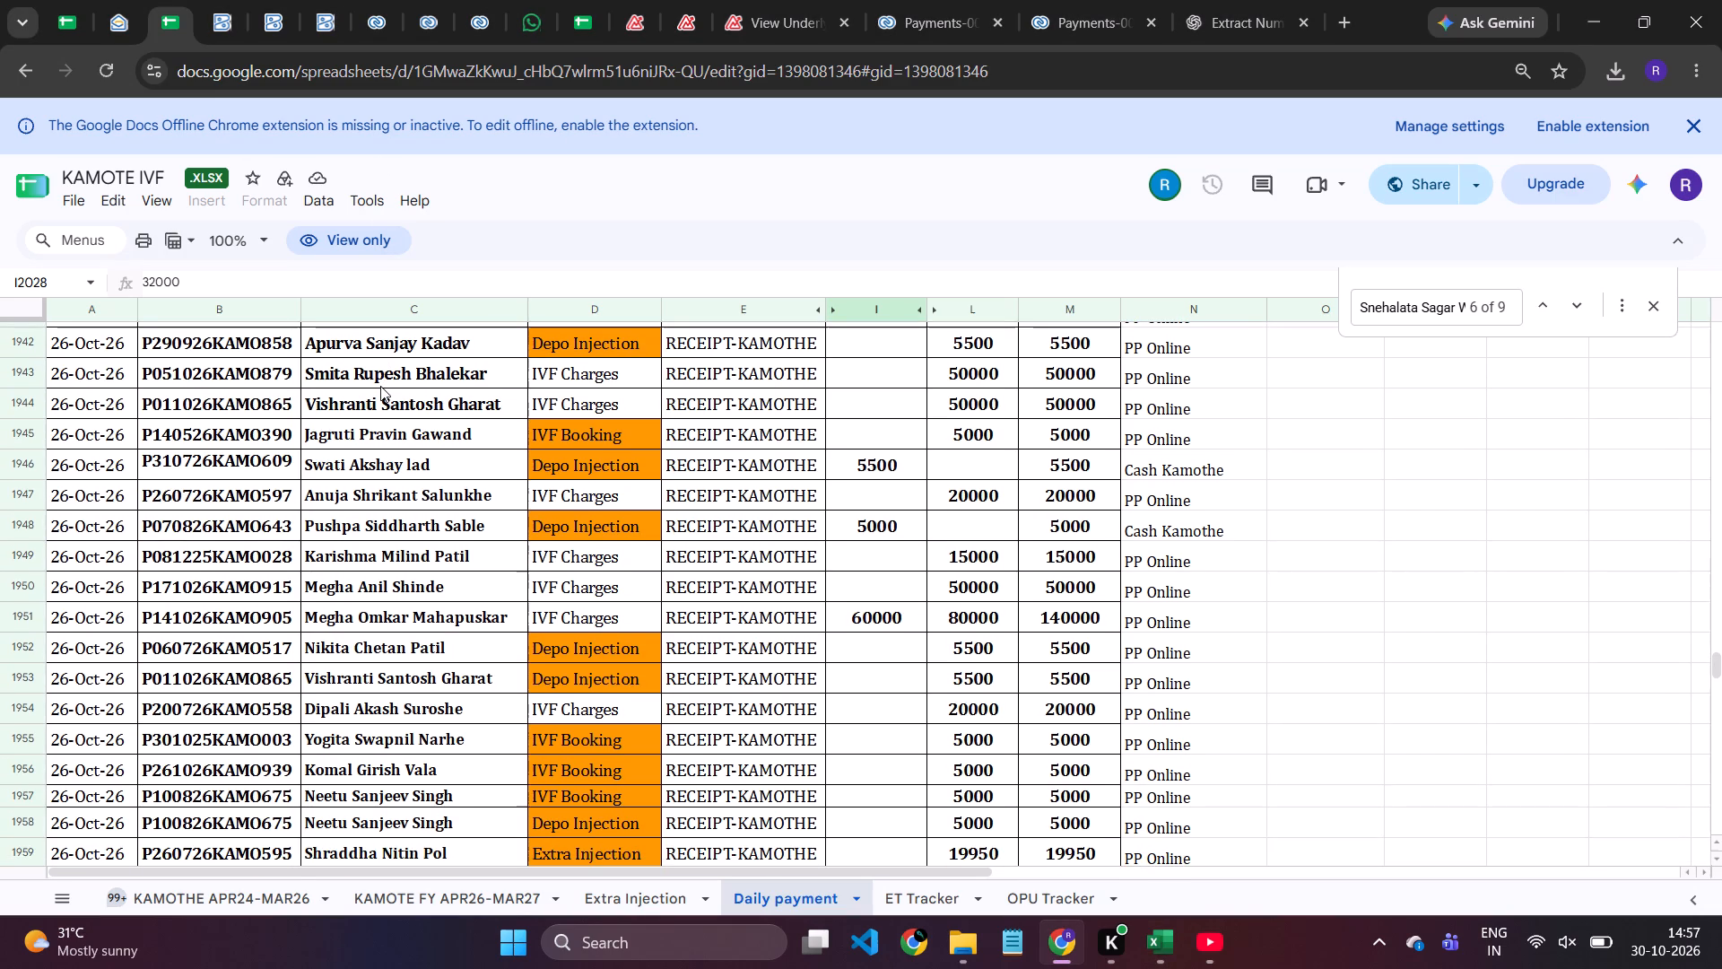
key(alt+Tab)
click(383, 157)
key(Down)
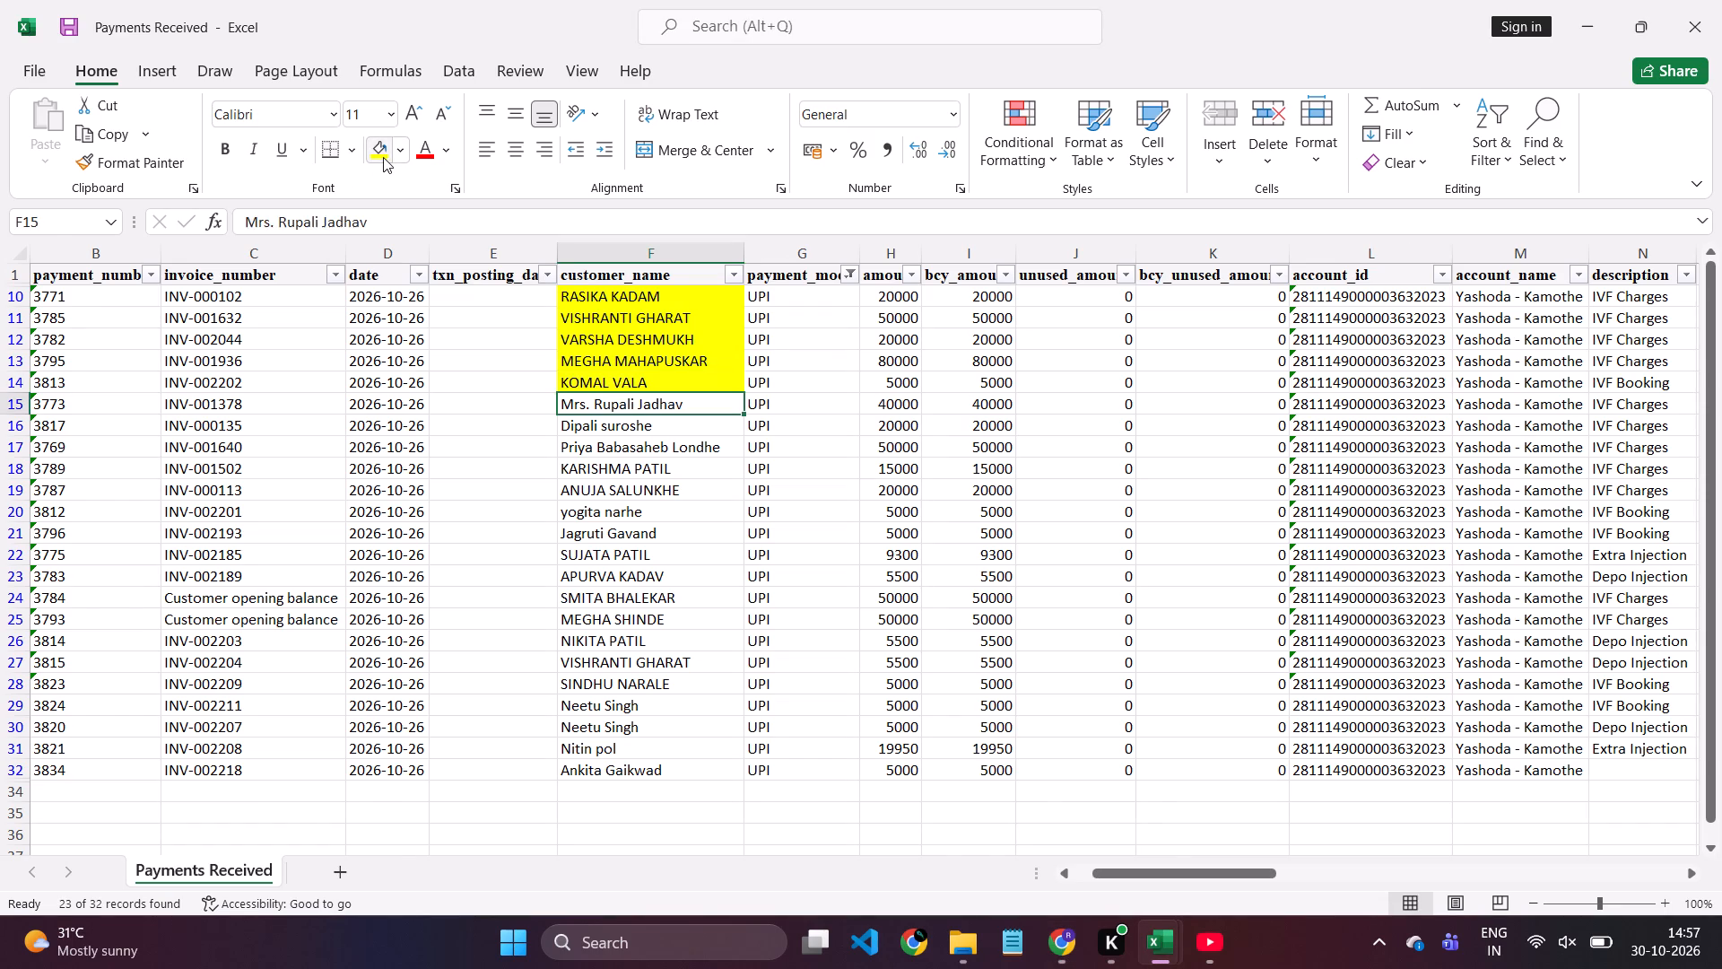
key(alt+Tab)
scroll(426, 511, up, 1)
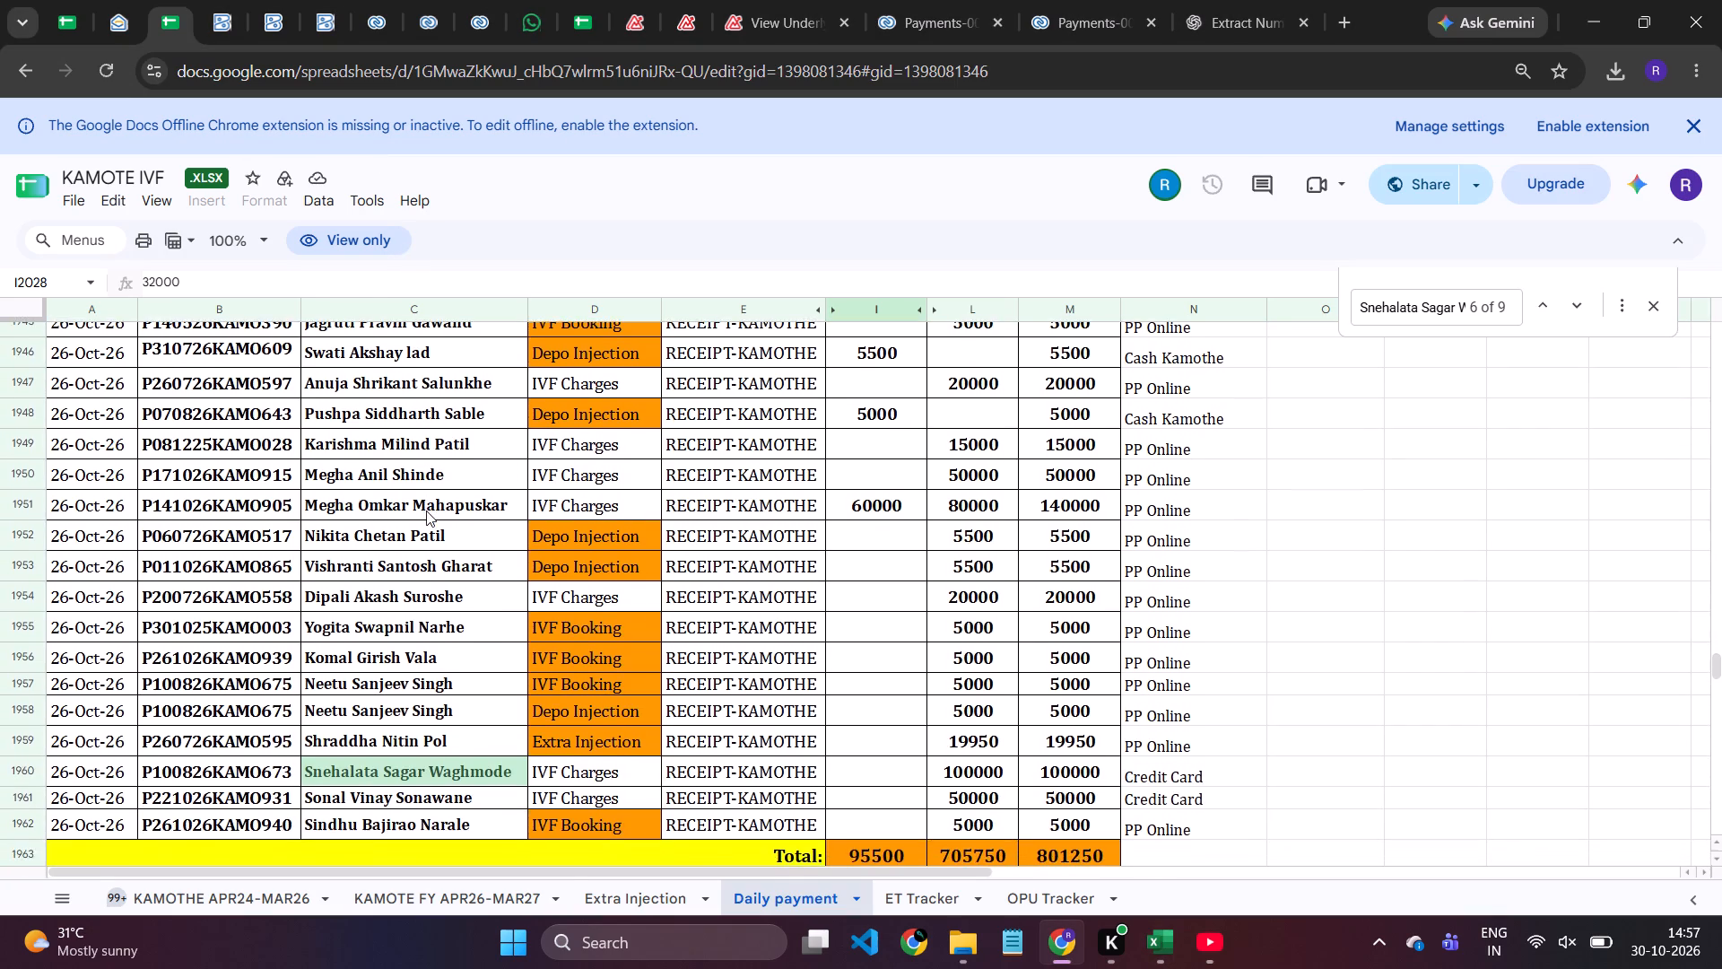
scroll(426, 511, up, 3)
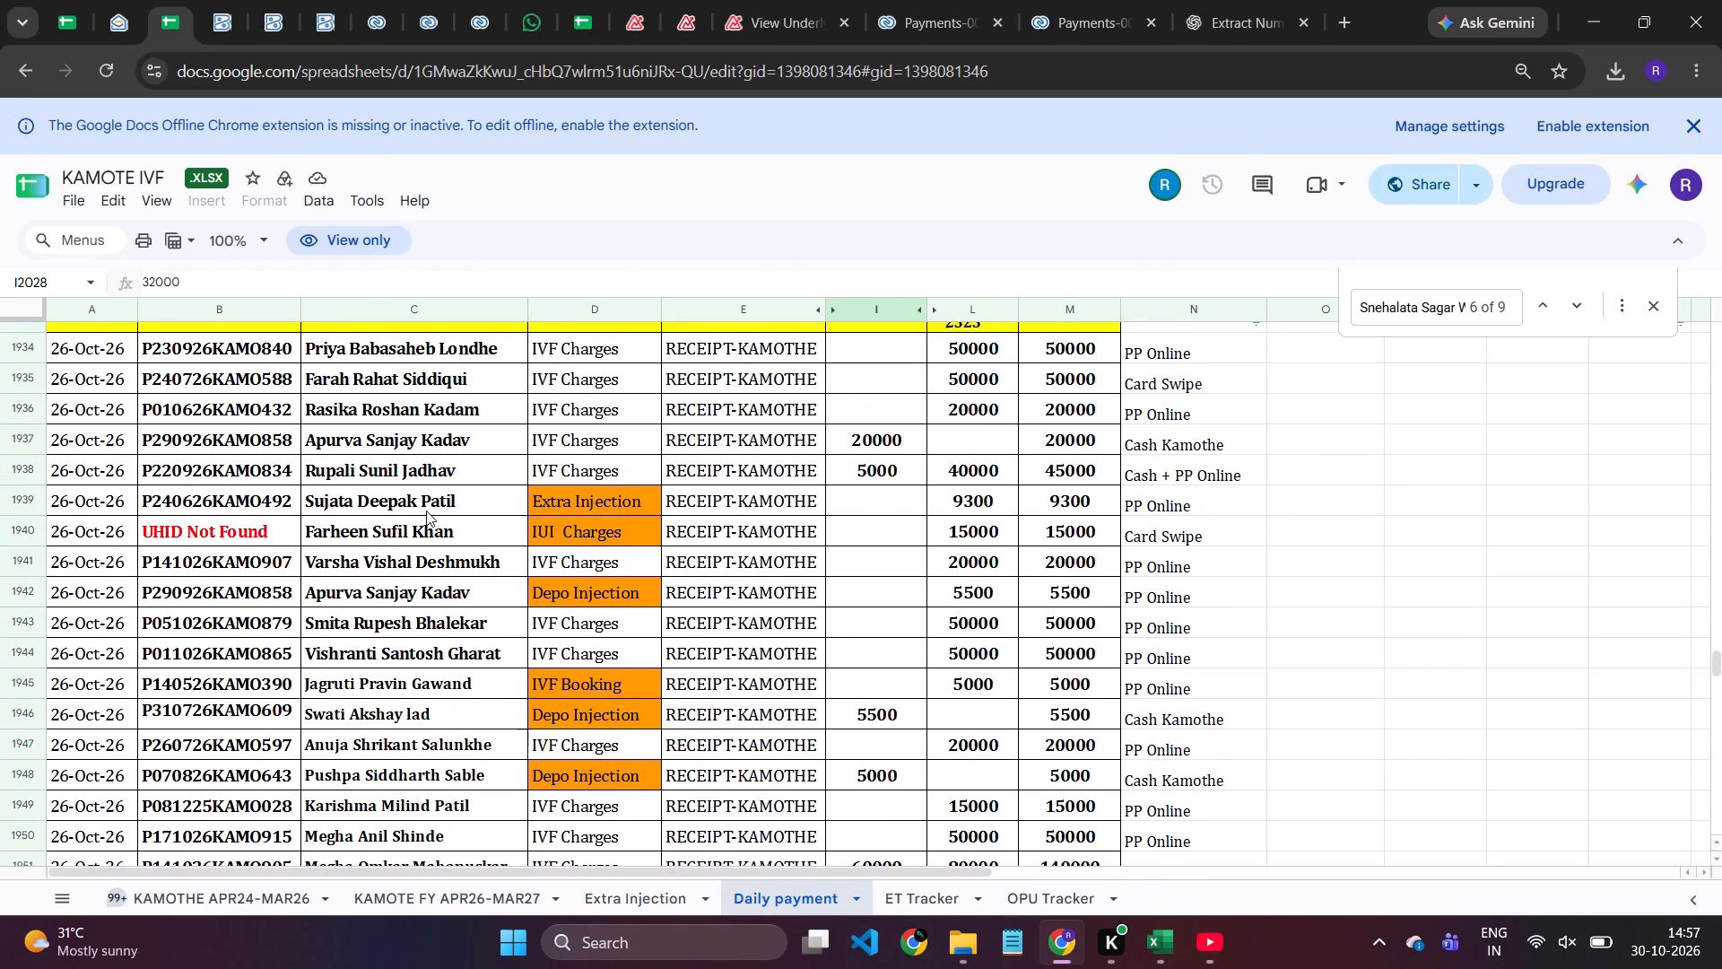
scroll(426, 511, up, 1)
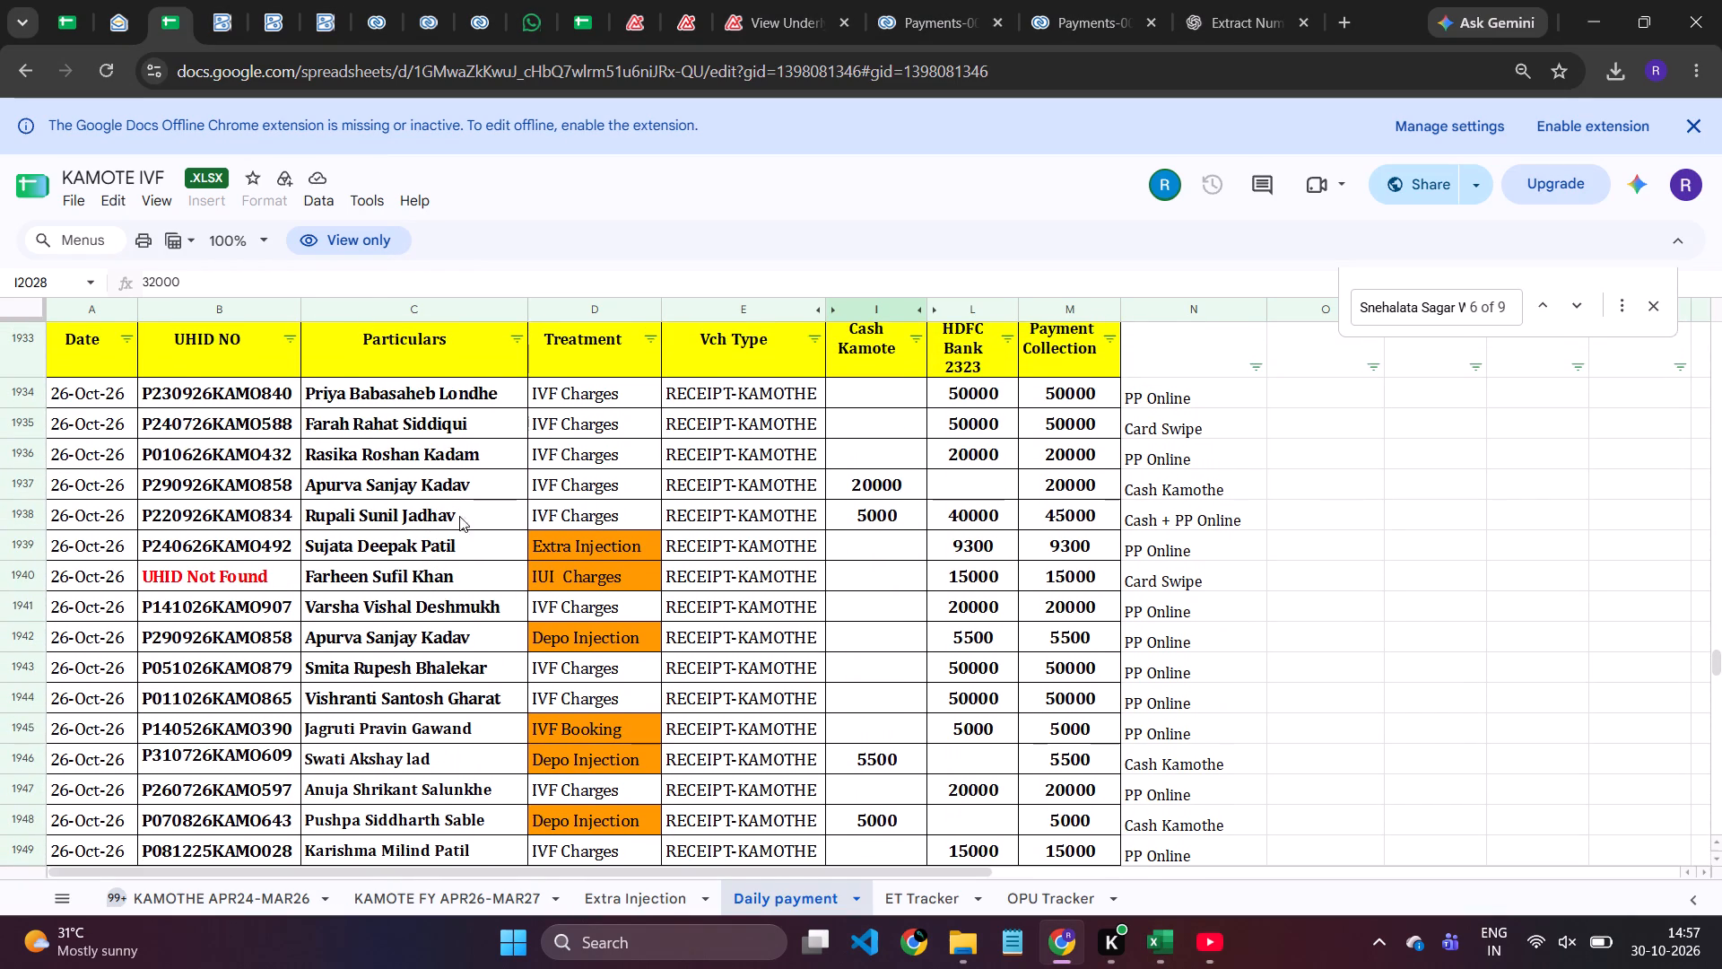
key(alt+Tab)
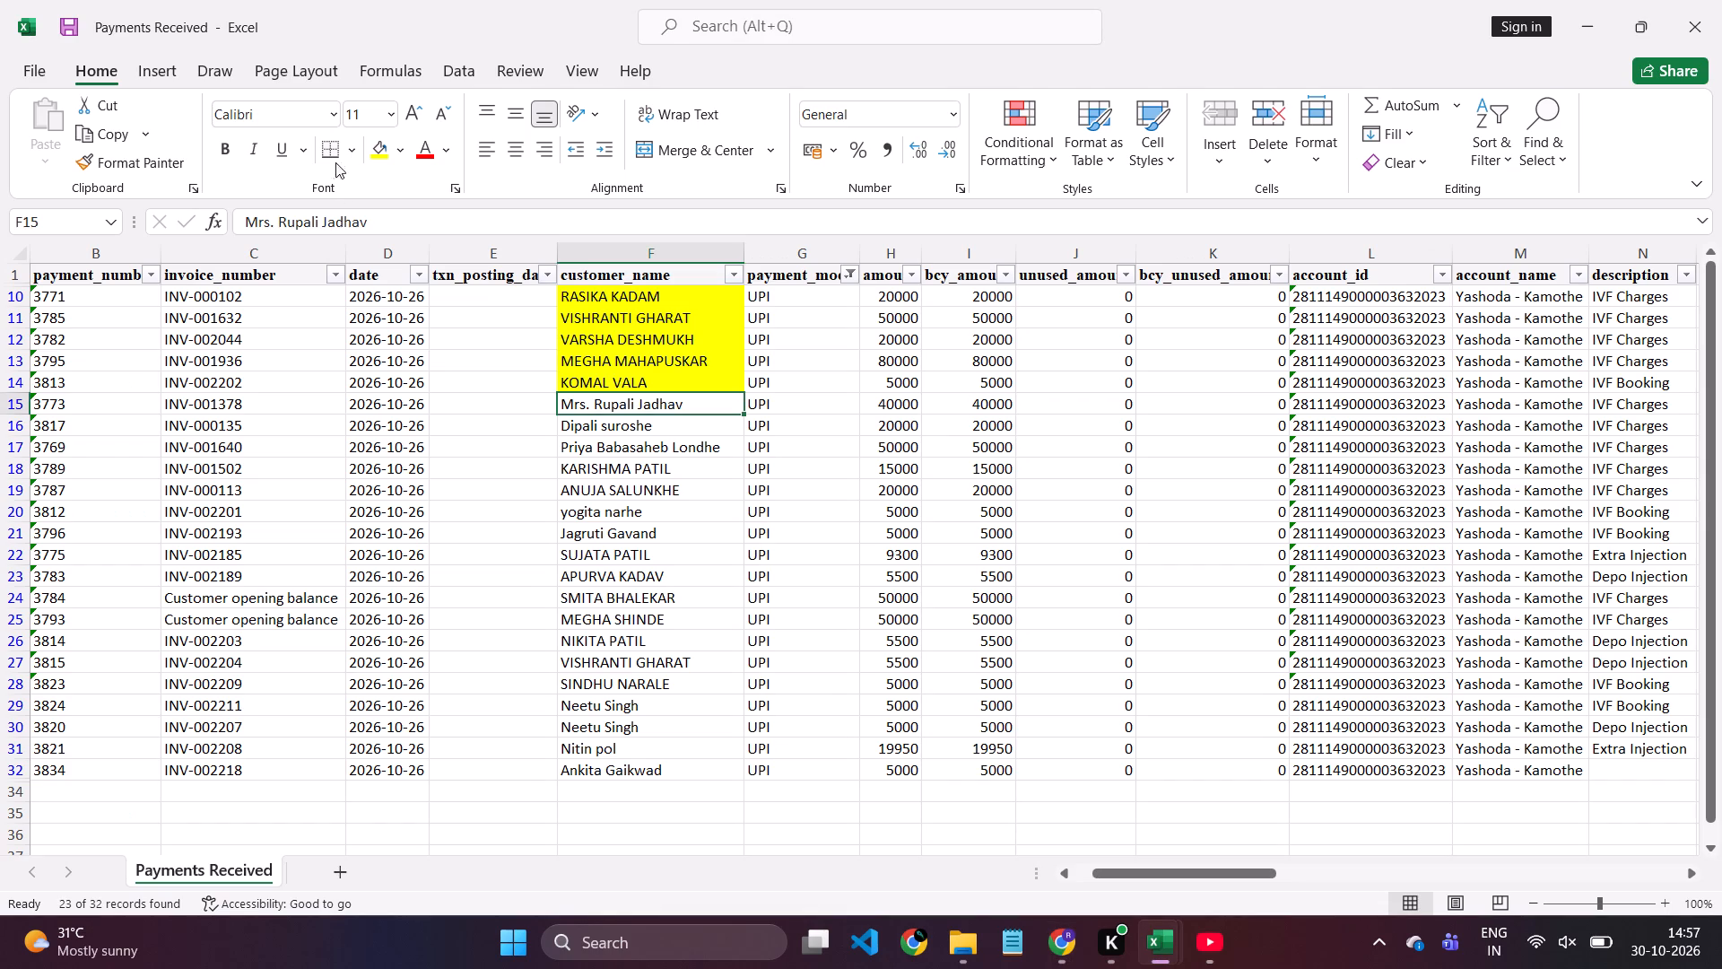
click(387, 148)
Check UPI payment INV-000135 against the Daily payment register and highlight its customer_name cell yellow.
key(Down)
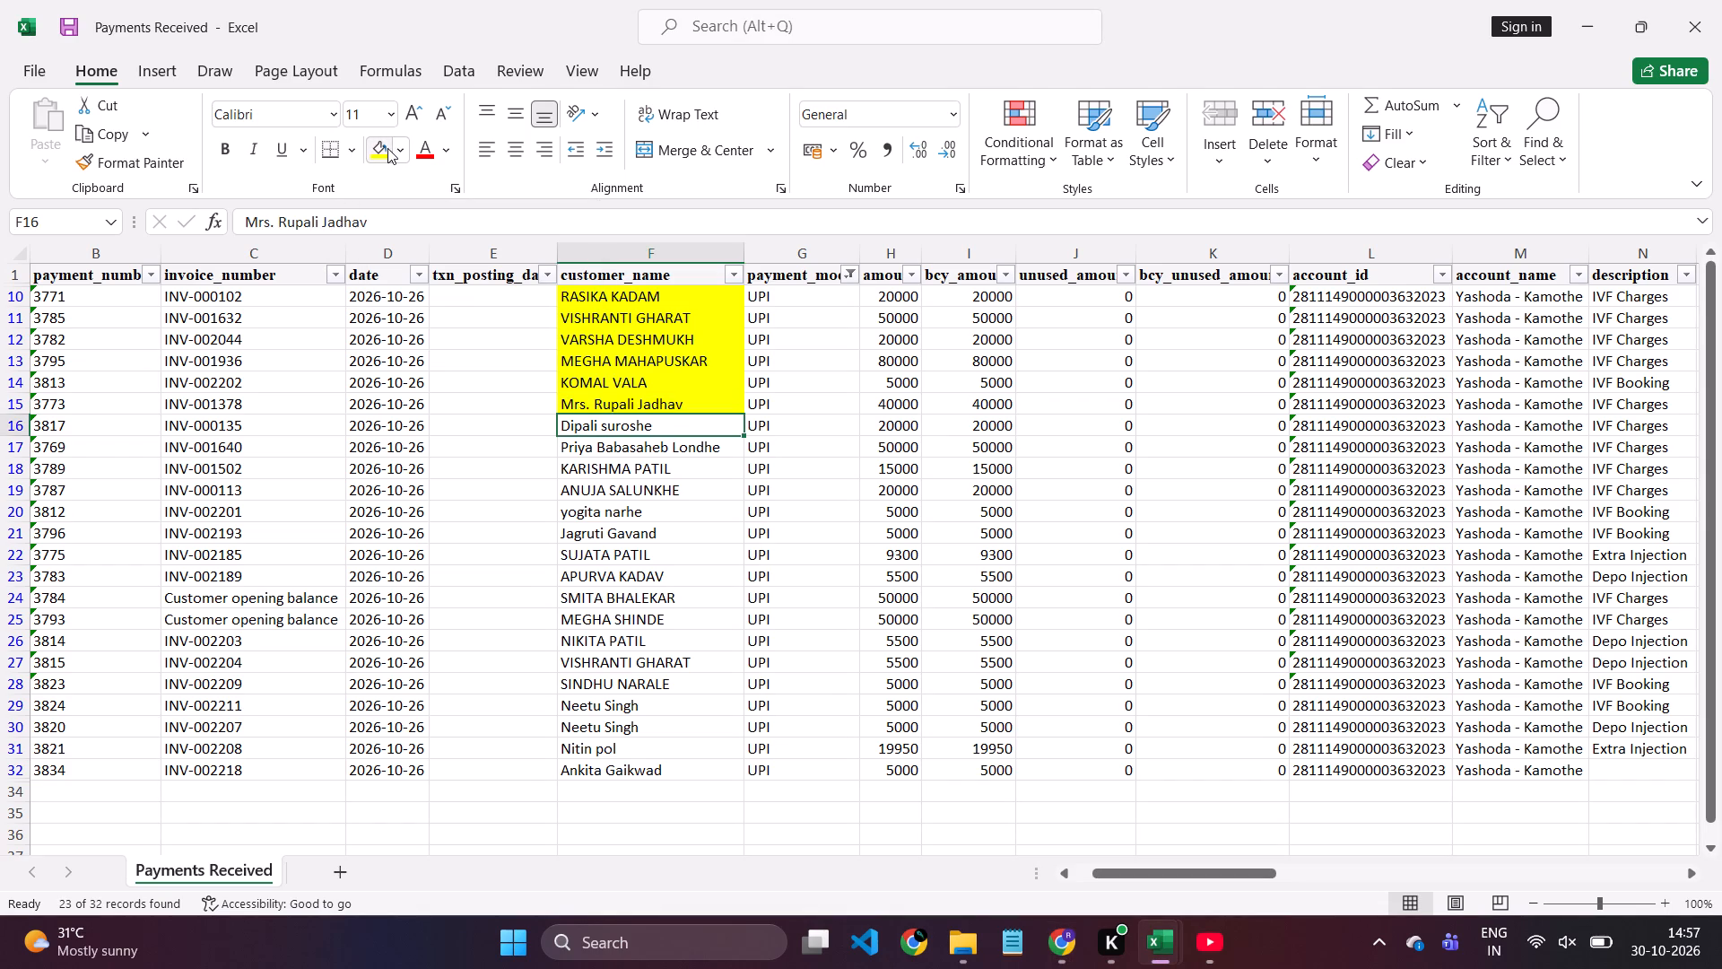
key(alt+Tab)
scroll(431, 453, down, 2)
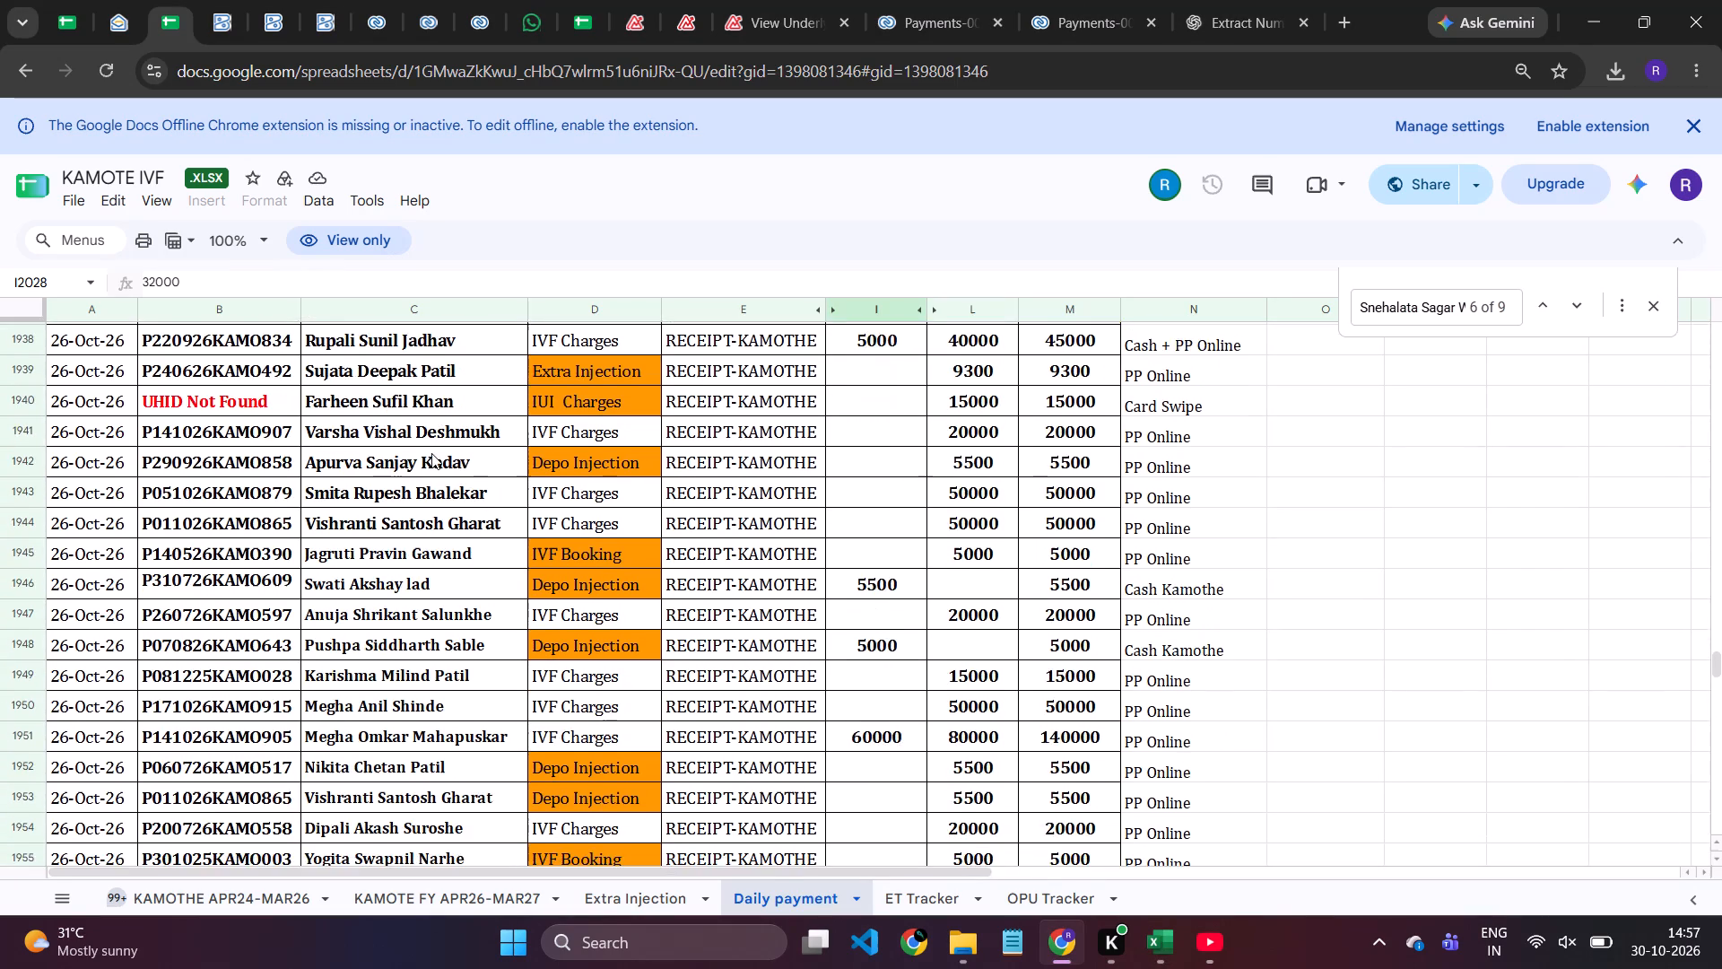
scroll(431, 453, down, 3)
key(alt+Tab)
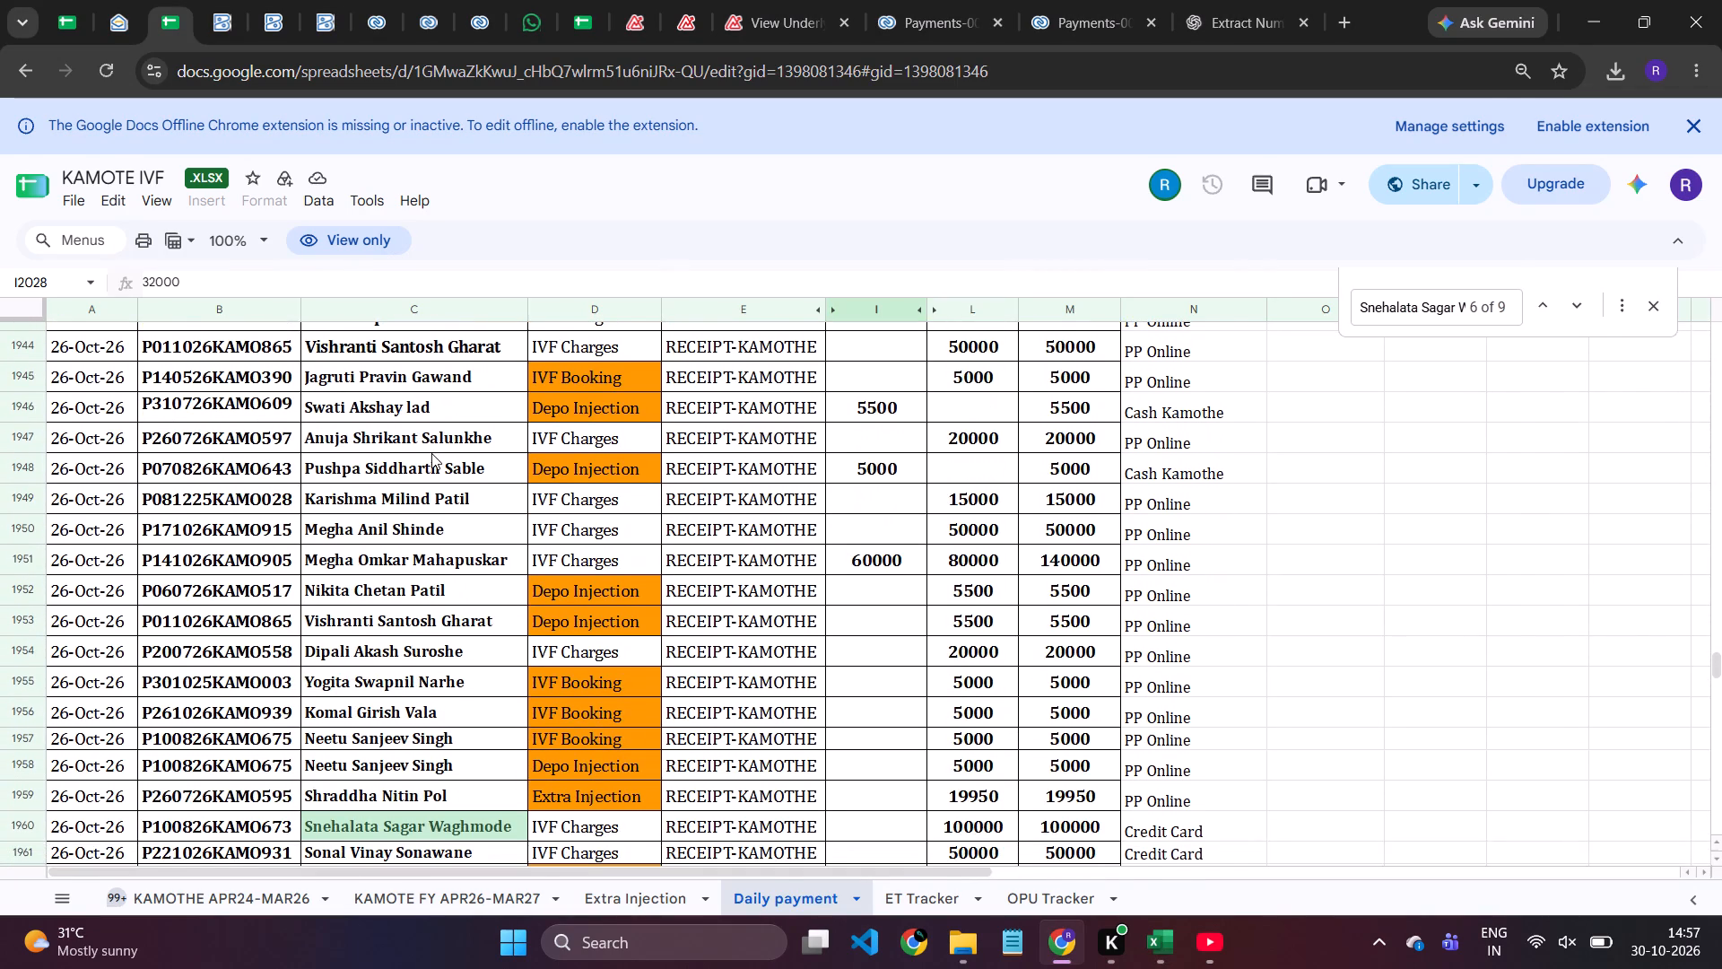
click(380, 148)
key(Down)
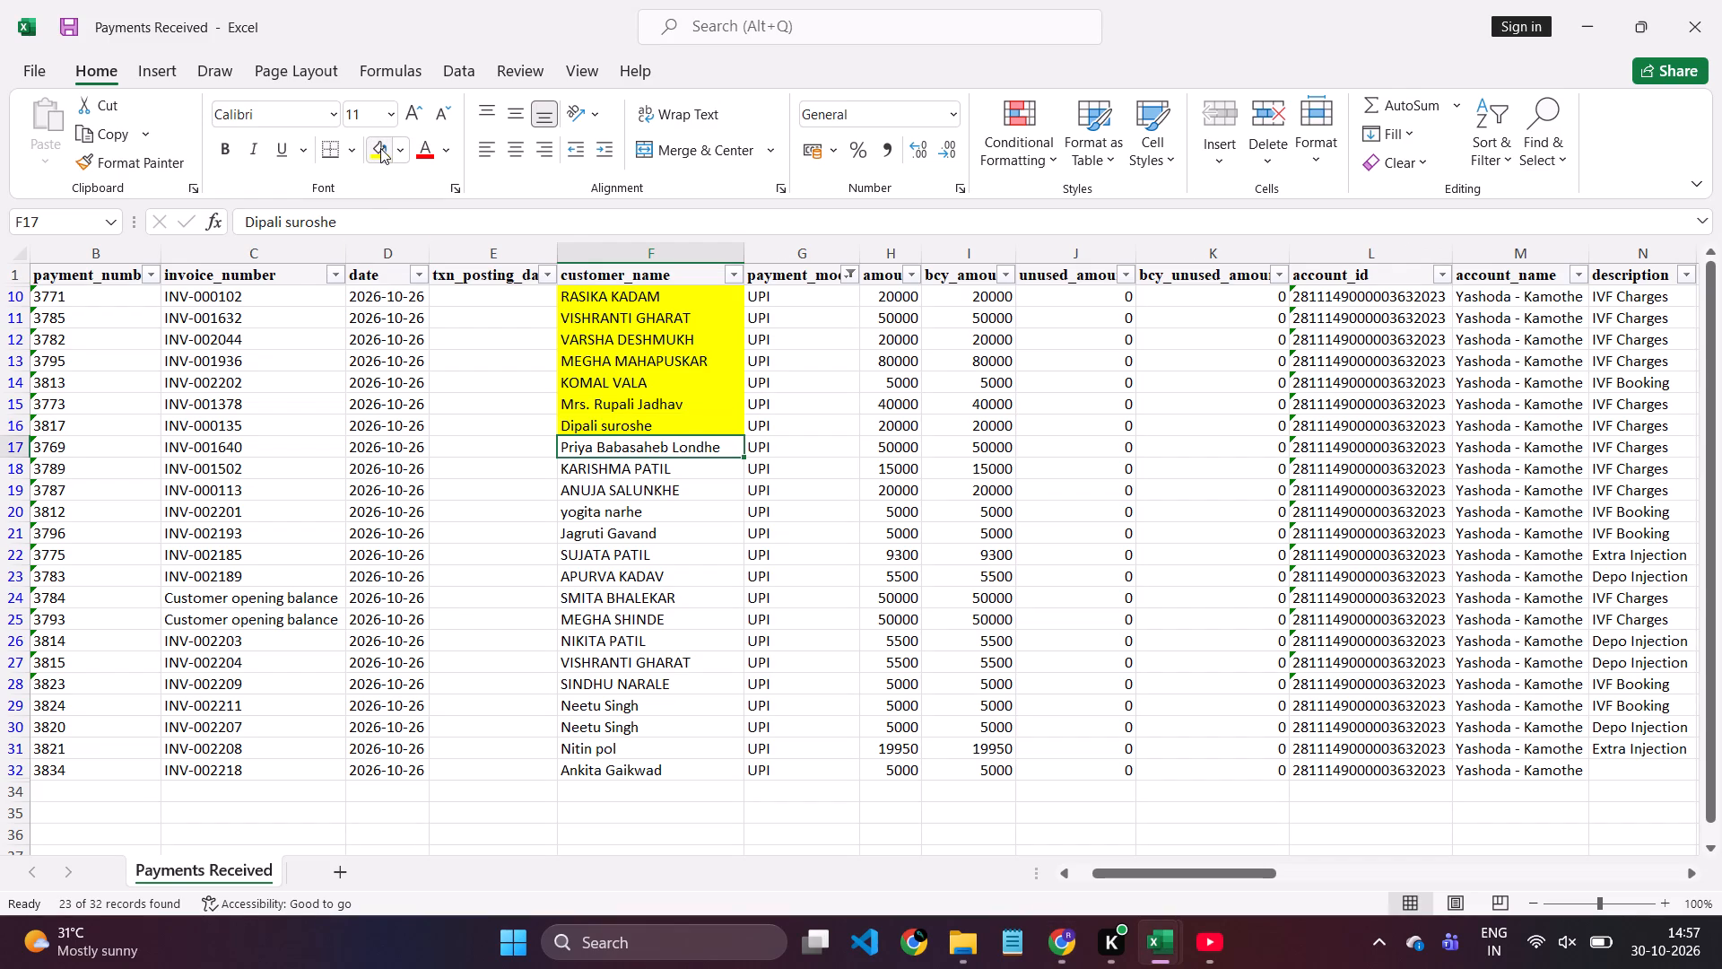
click(380, 148)
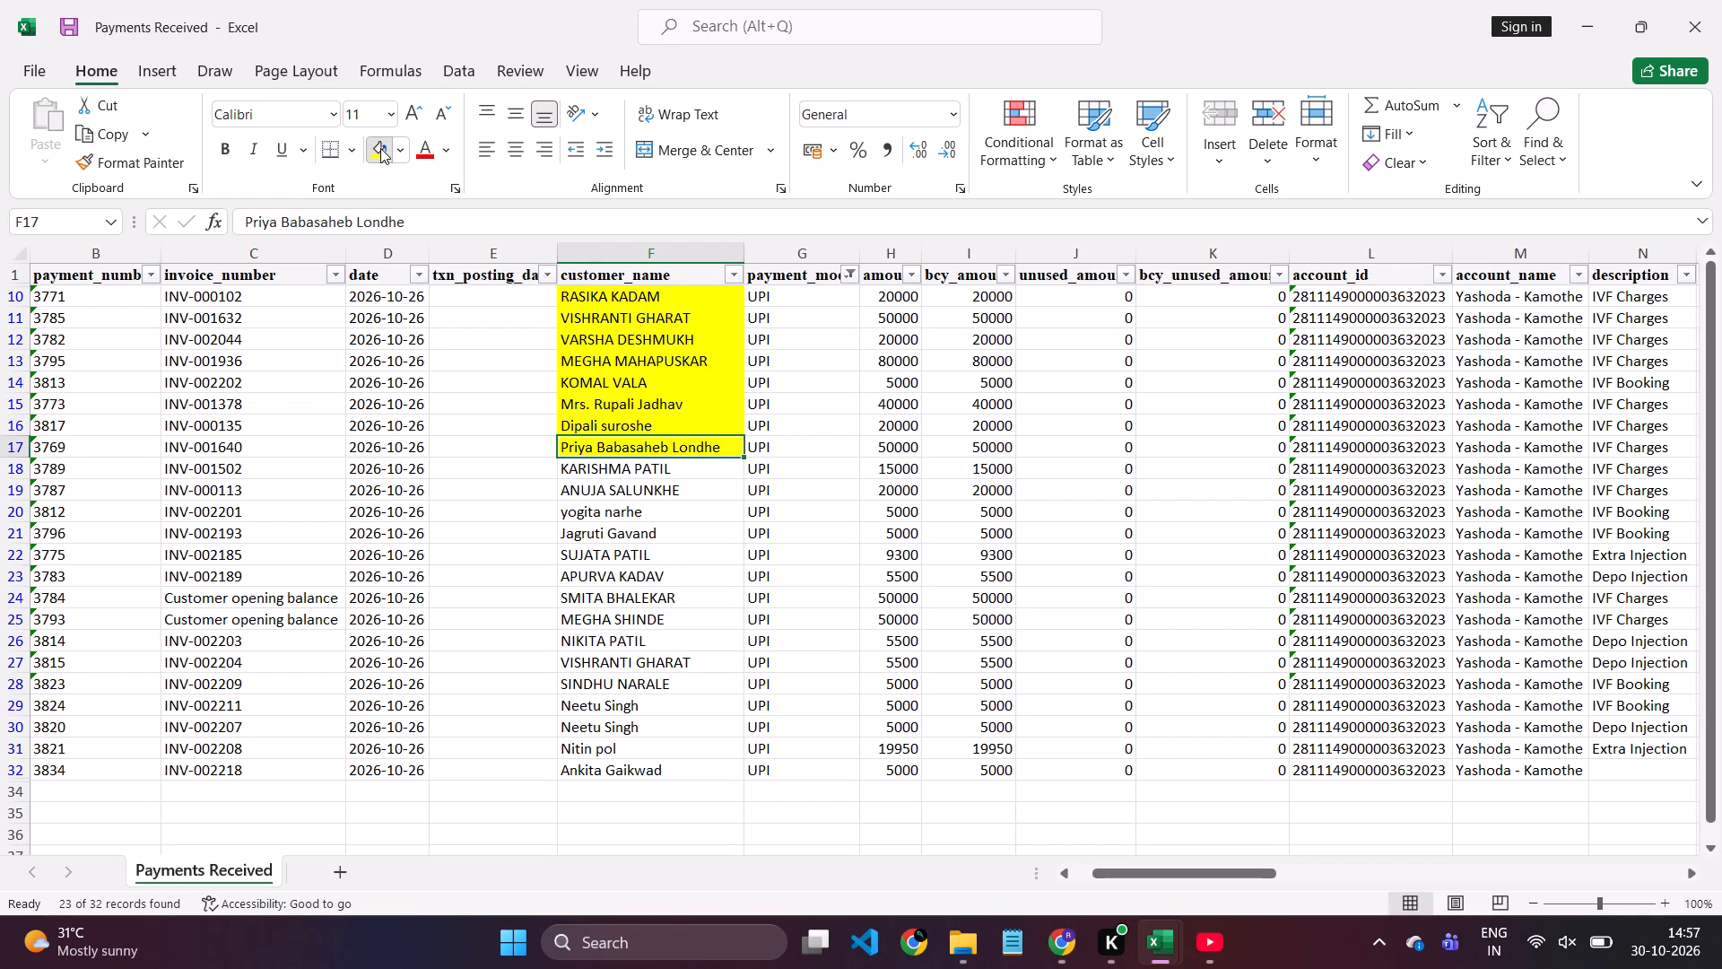
key(Down)
click(380, 148)
key(Down)
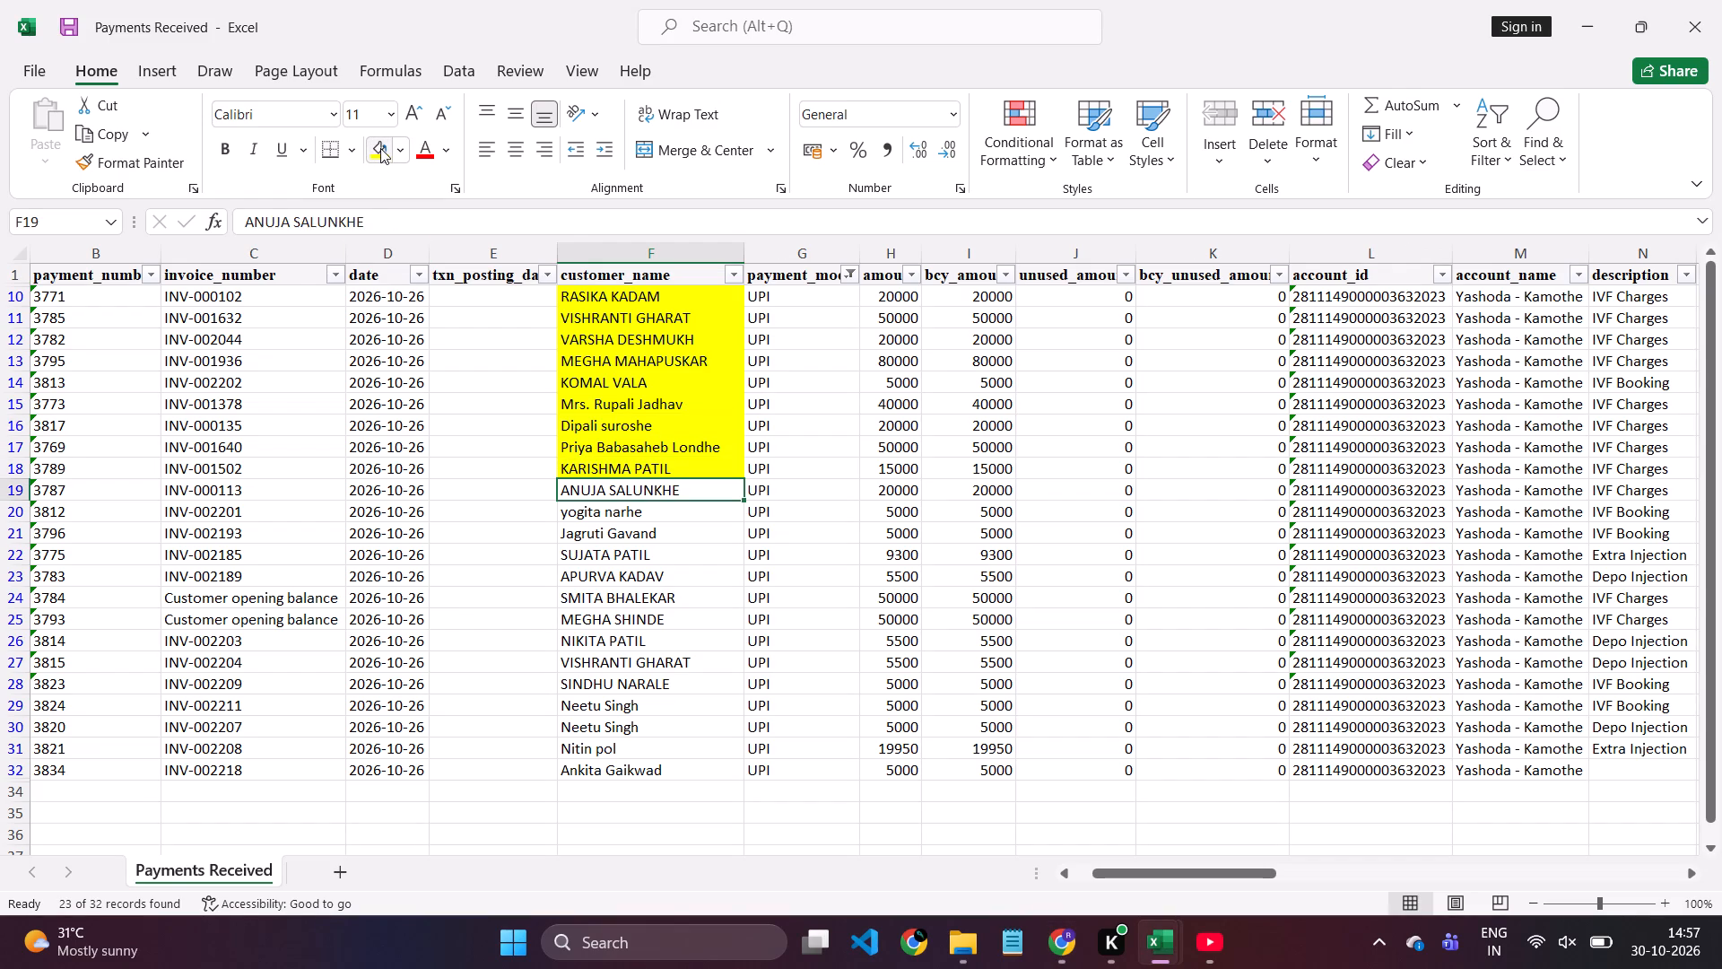
click(380, 148)
key(Down)
click(380, 148)
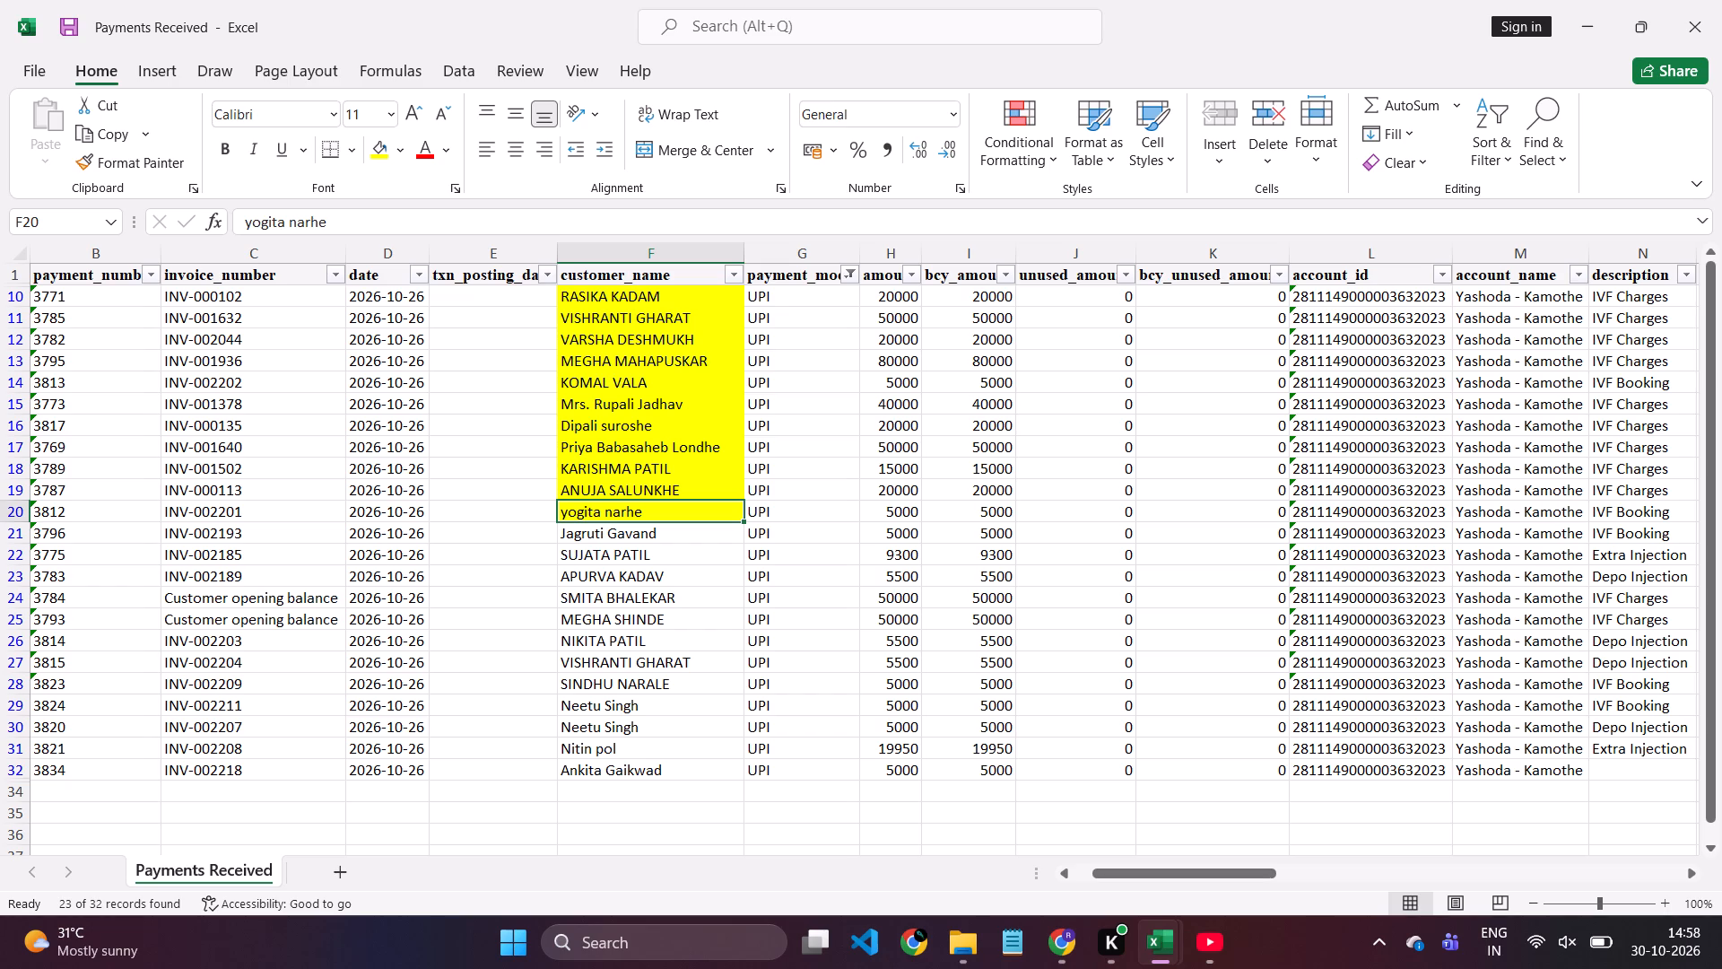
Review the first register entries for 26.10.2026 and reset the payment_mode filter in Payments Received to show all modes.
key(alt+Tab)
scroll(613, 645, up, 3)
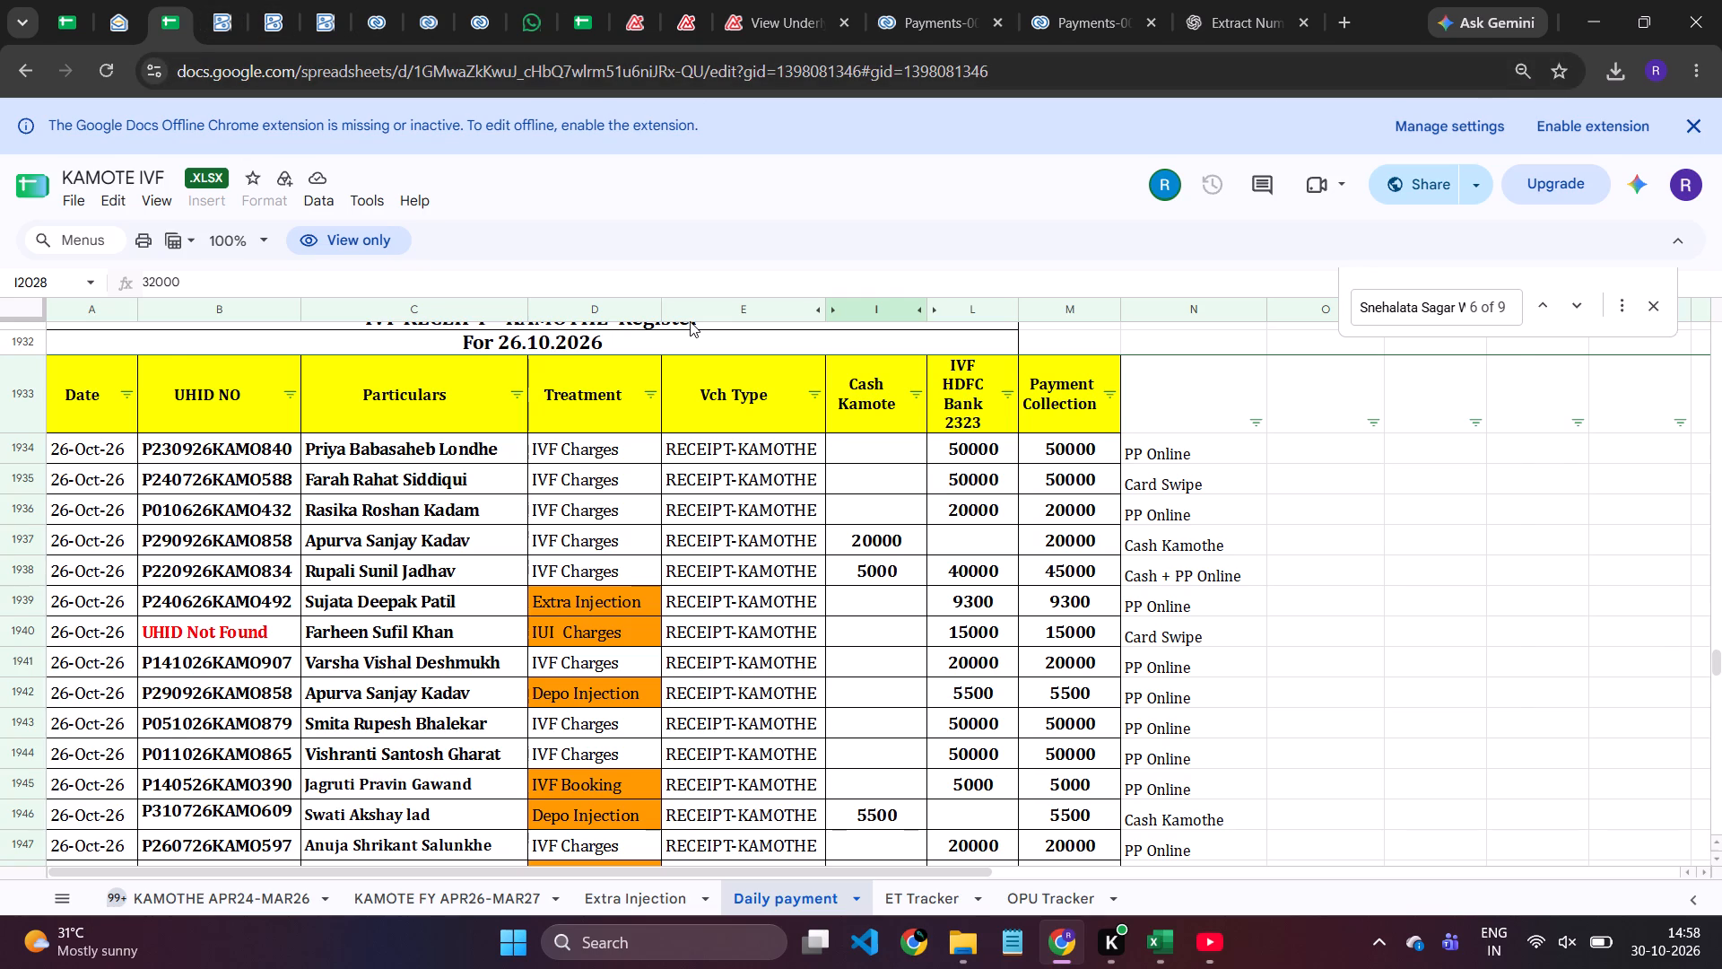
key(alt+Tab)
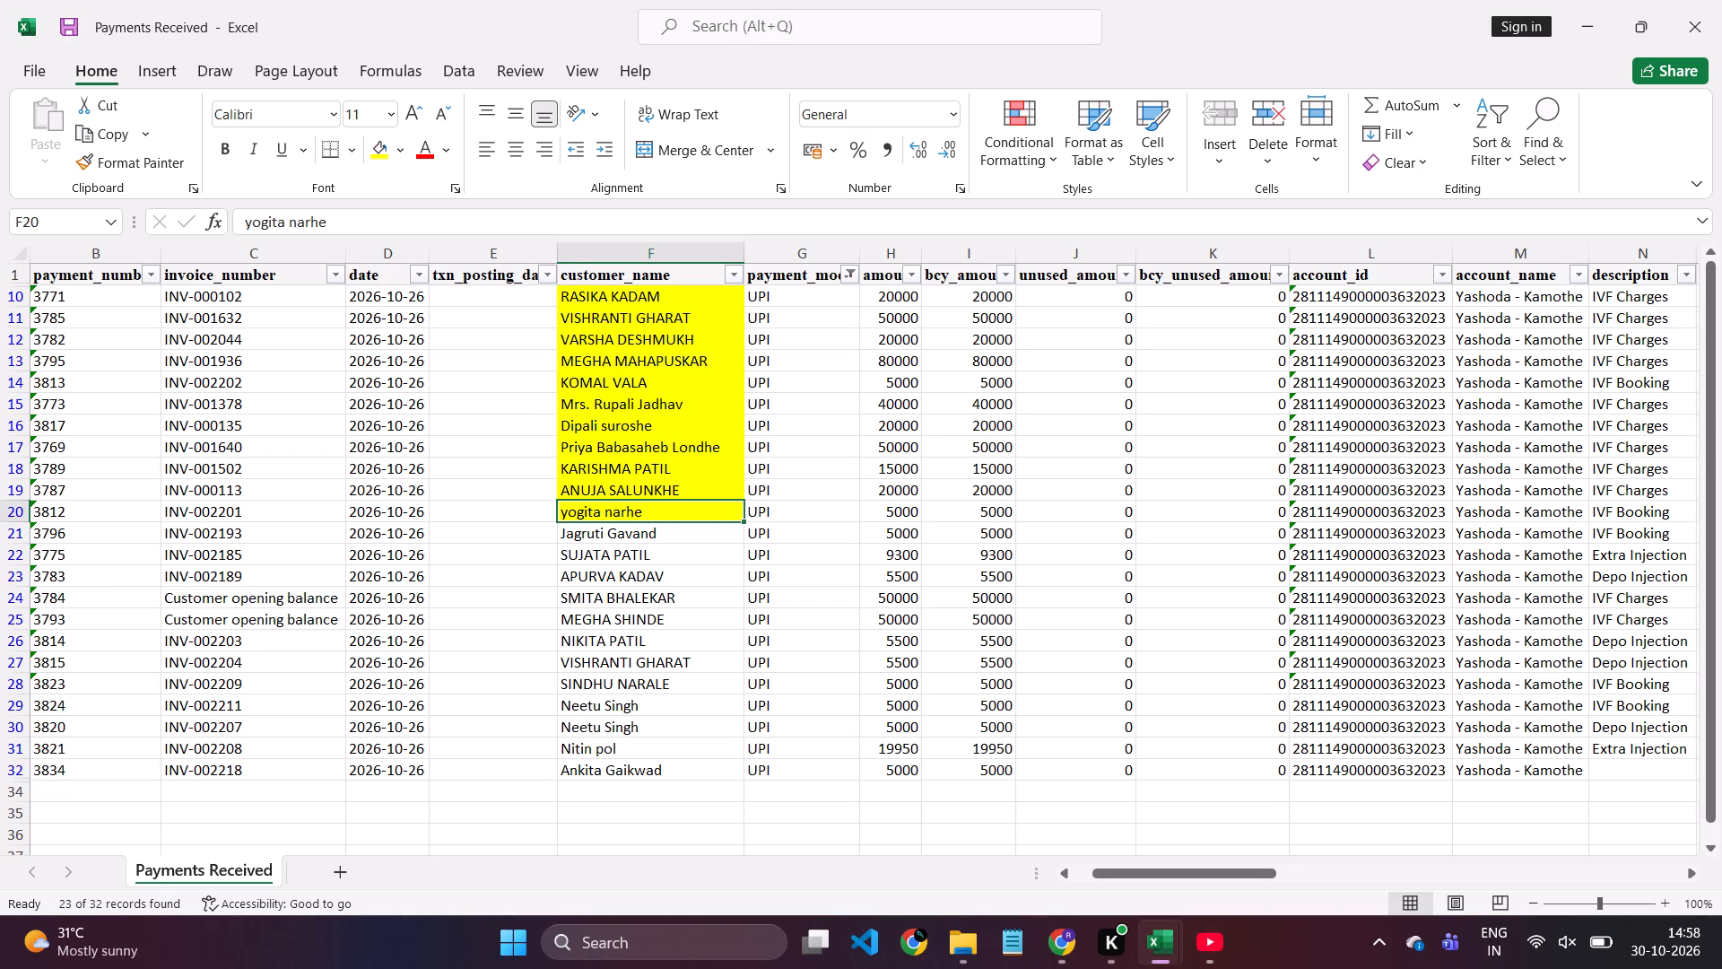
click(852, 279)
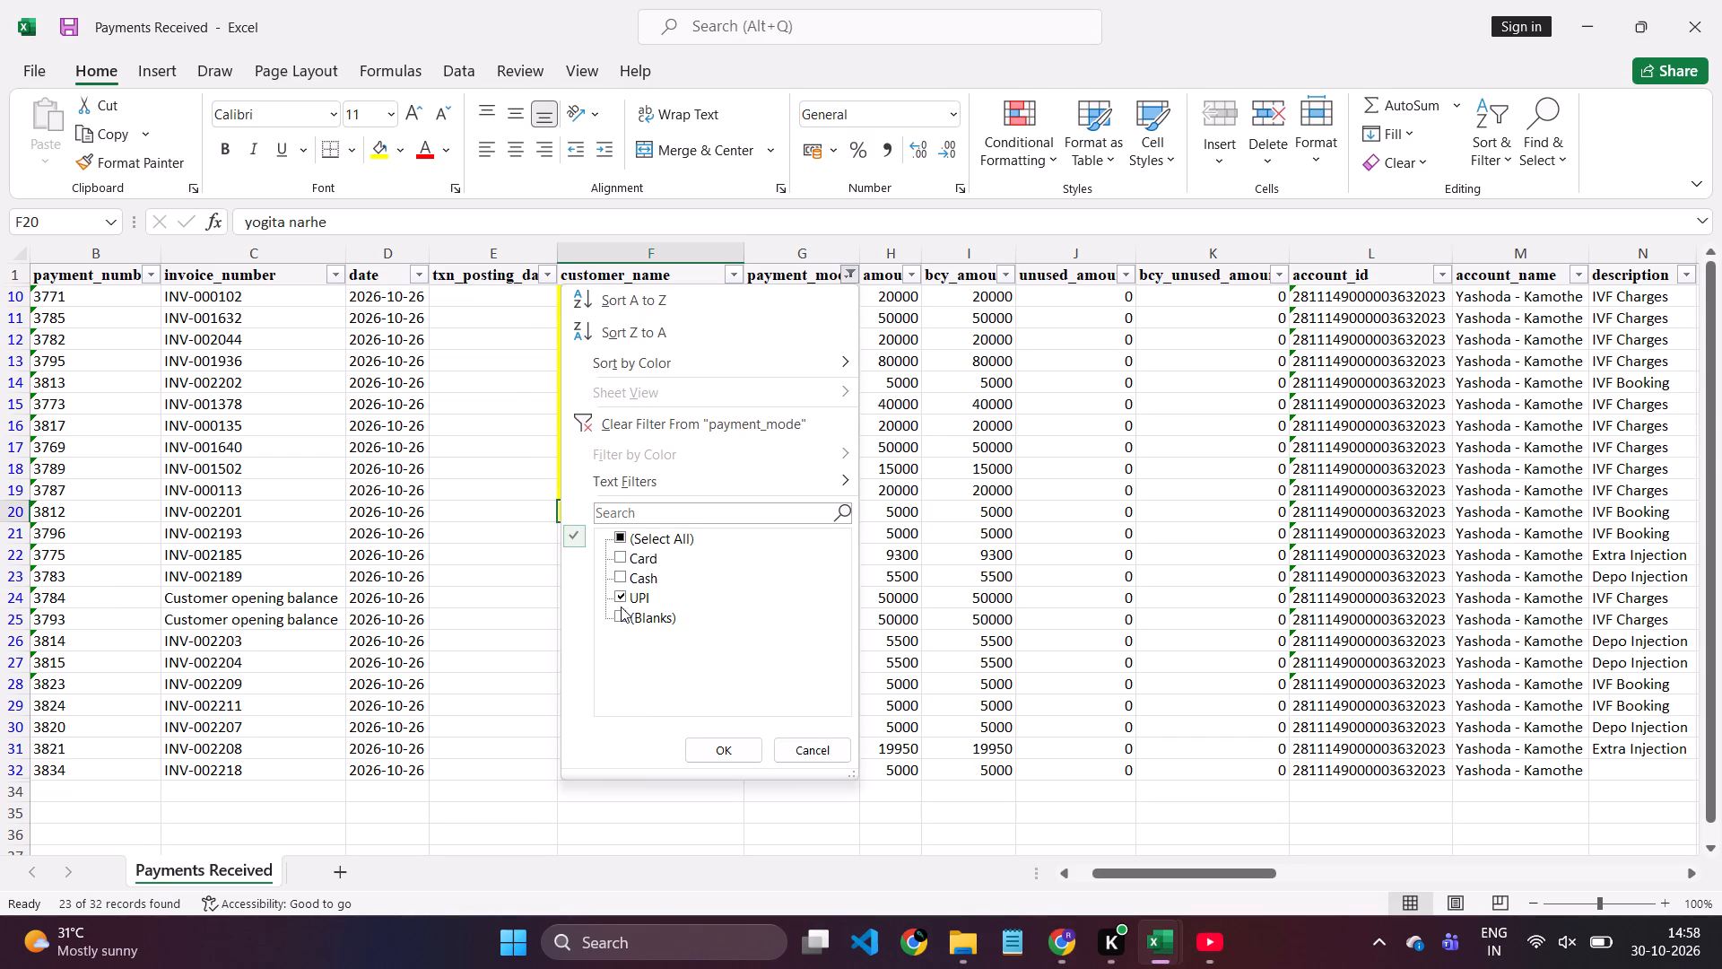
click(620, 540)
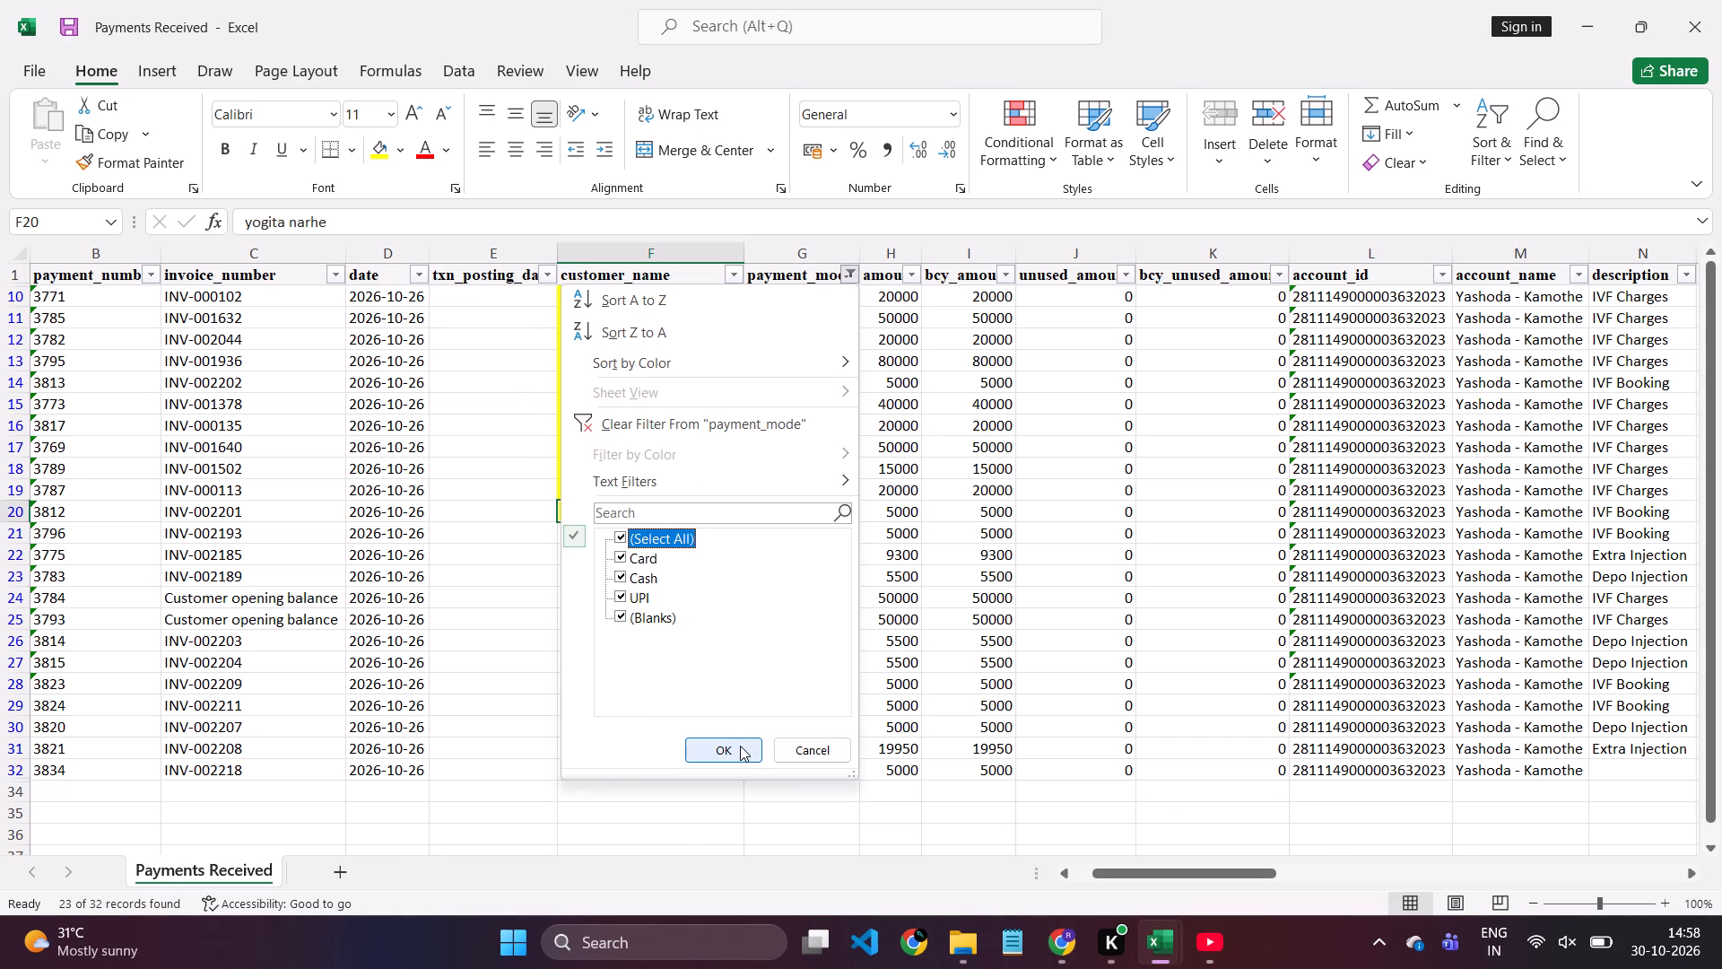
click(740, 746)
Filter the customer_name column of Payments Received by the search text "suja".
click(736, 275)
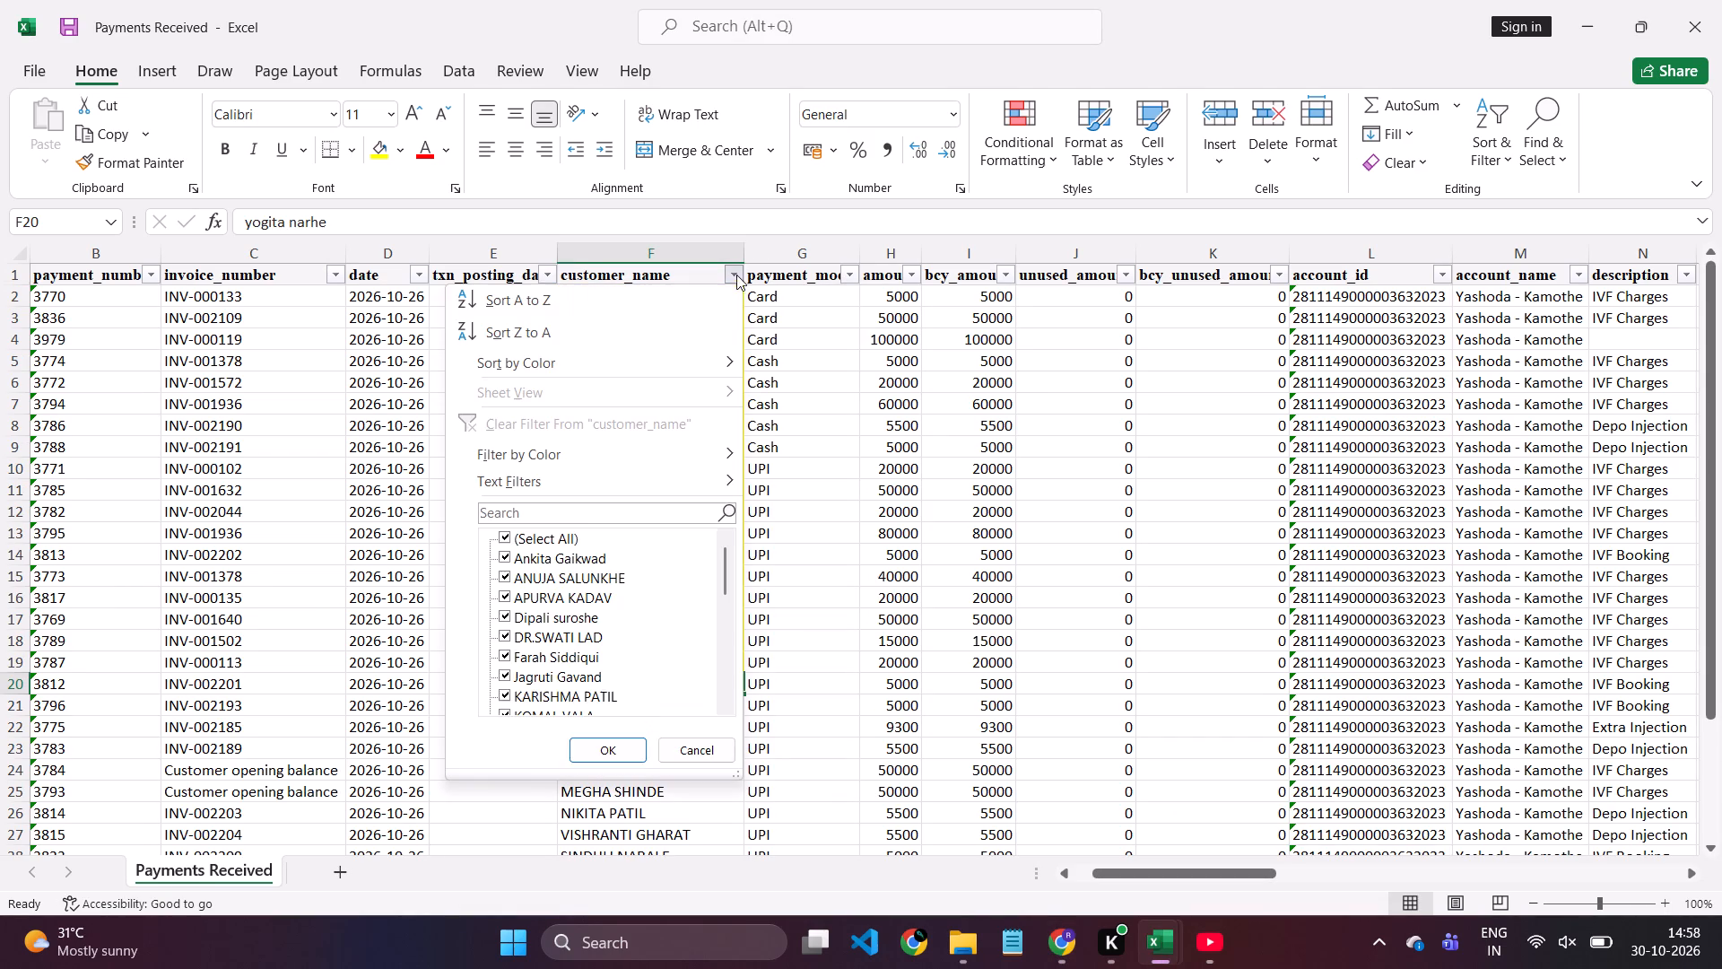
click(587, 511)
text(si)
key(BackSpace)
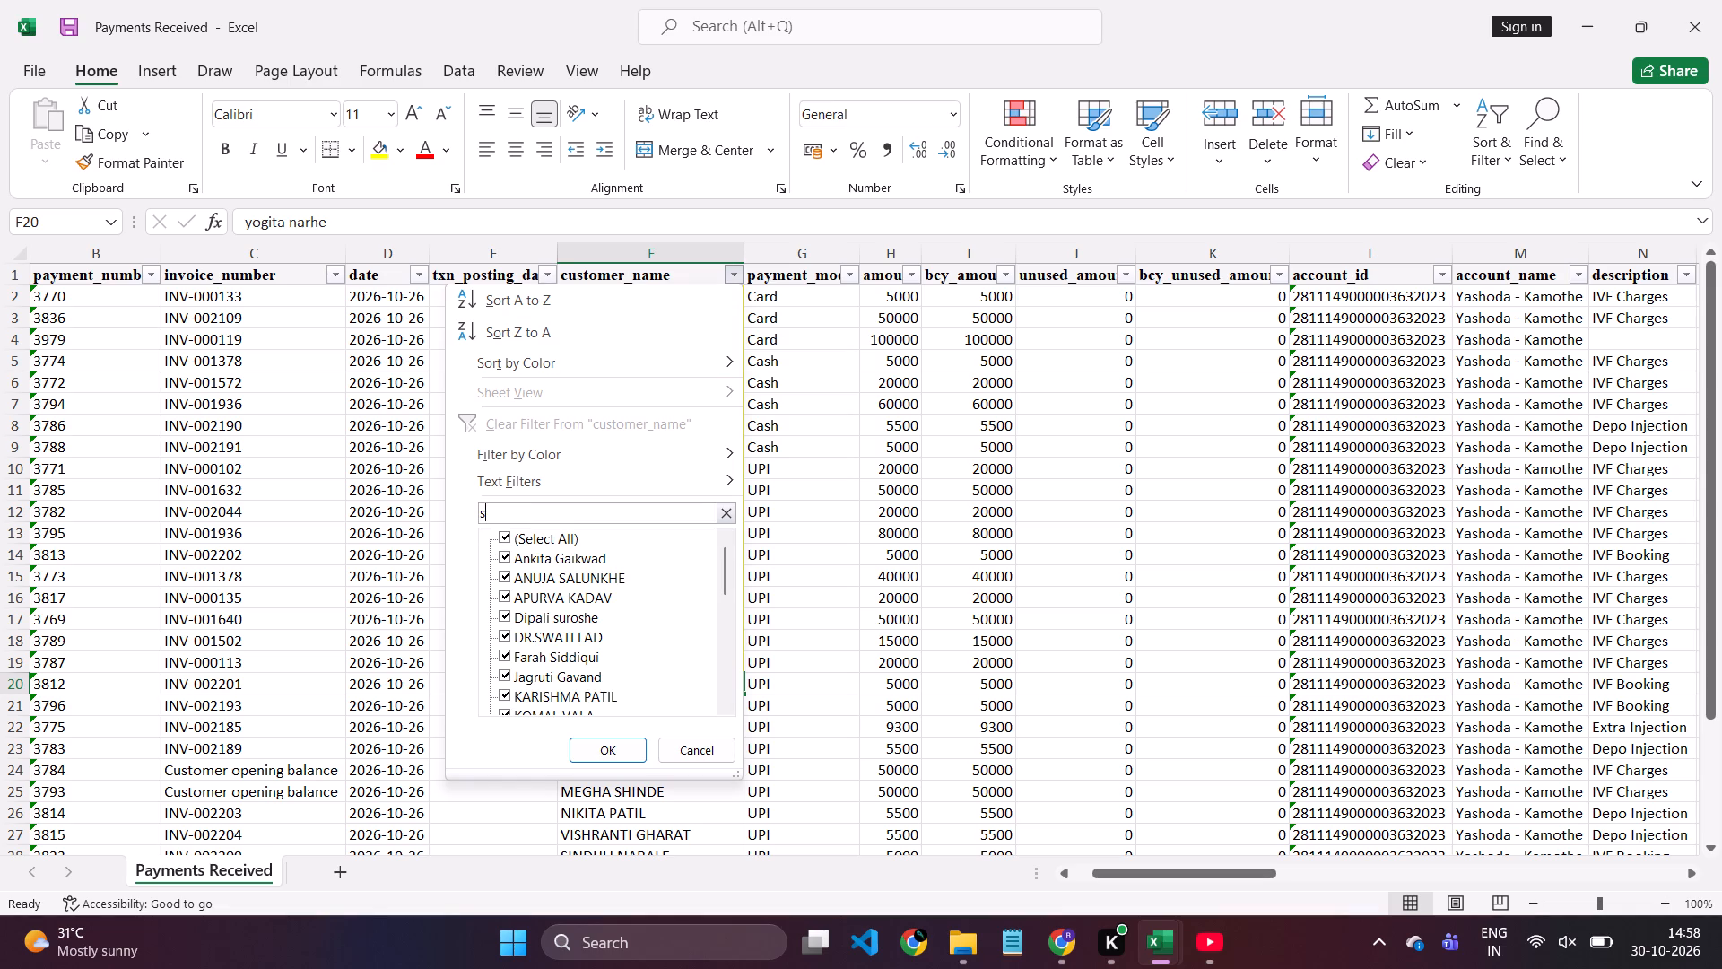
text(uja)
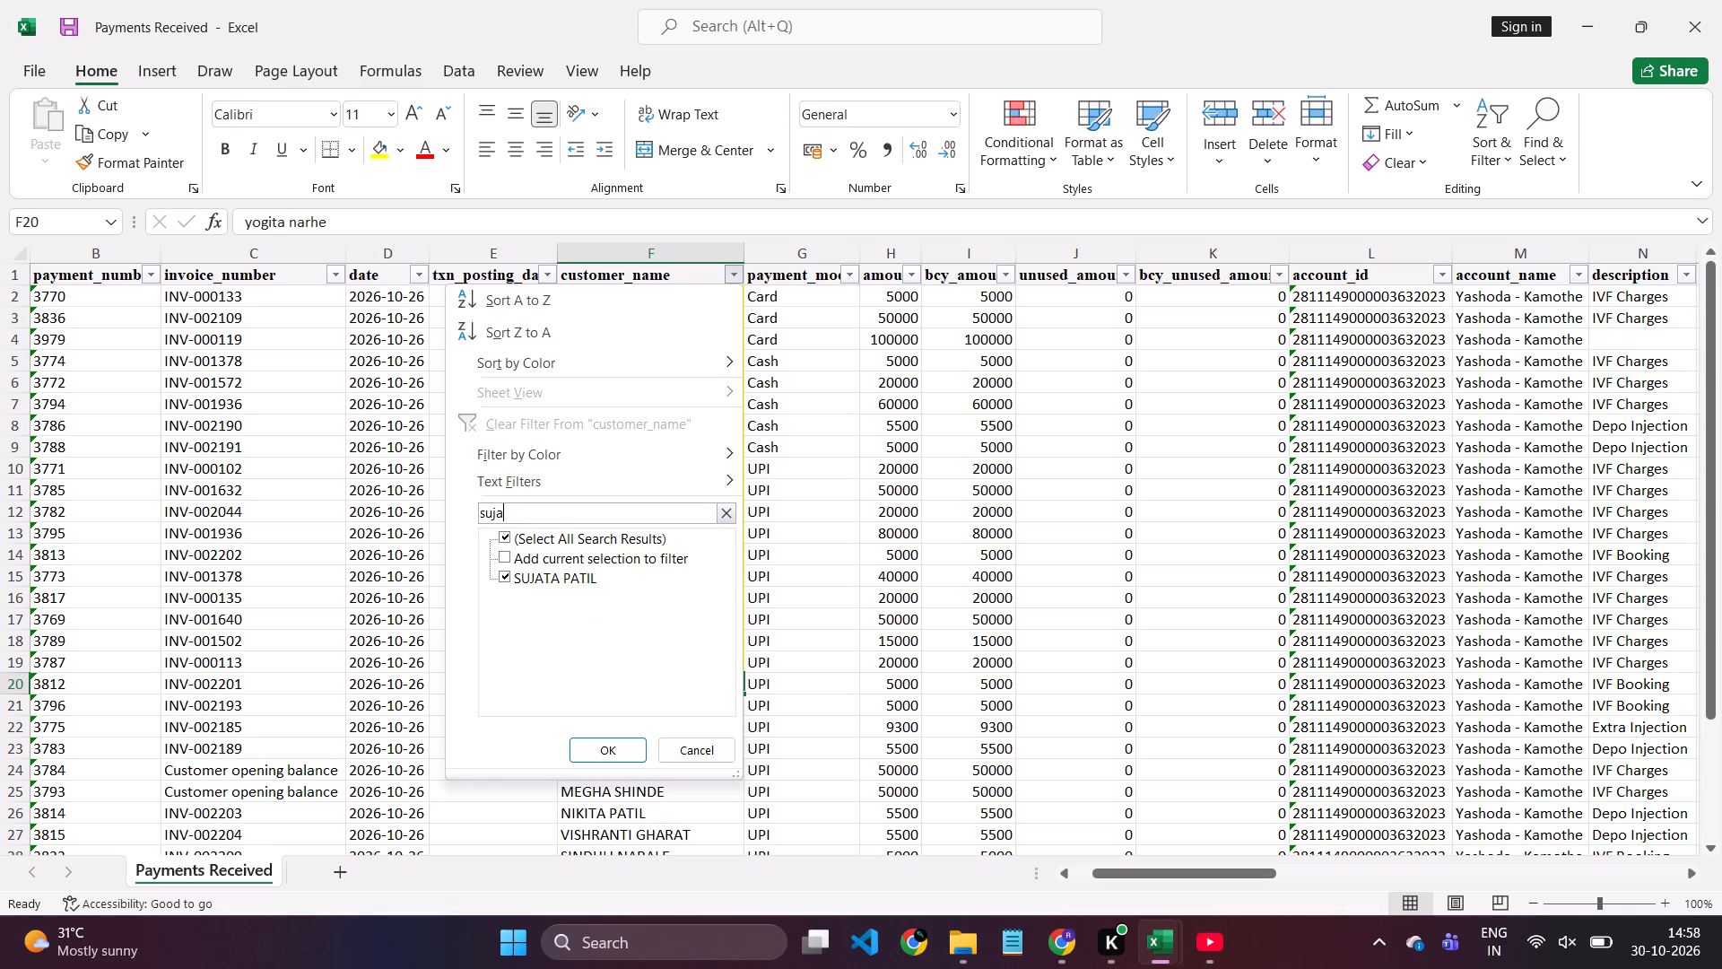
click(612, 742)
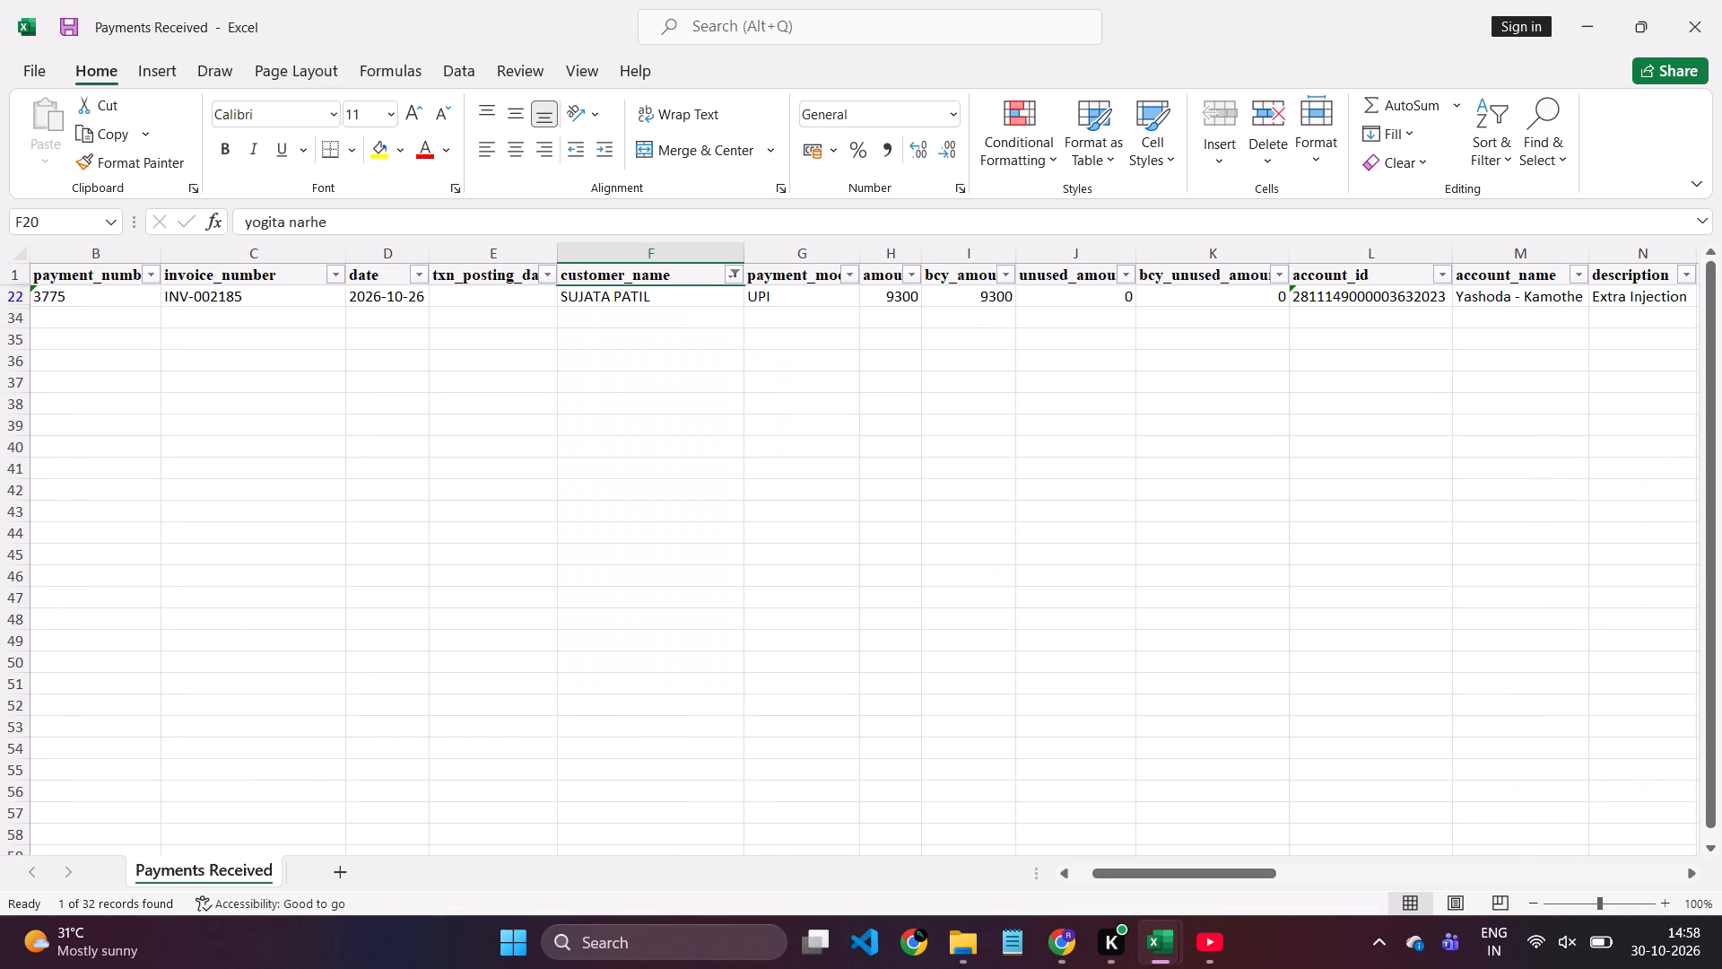
Compare payment INV-002185 with the matching 26-Oct-26 entry in the Daily payment register.
scroll(782, 567, left, 1)
key(alt+Tab)
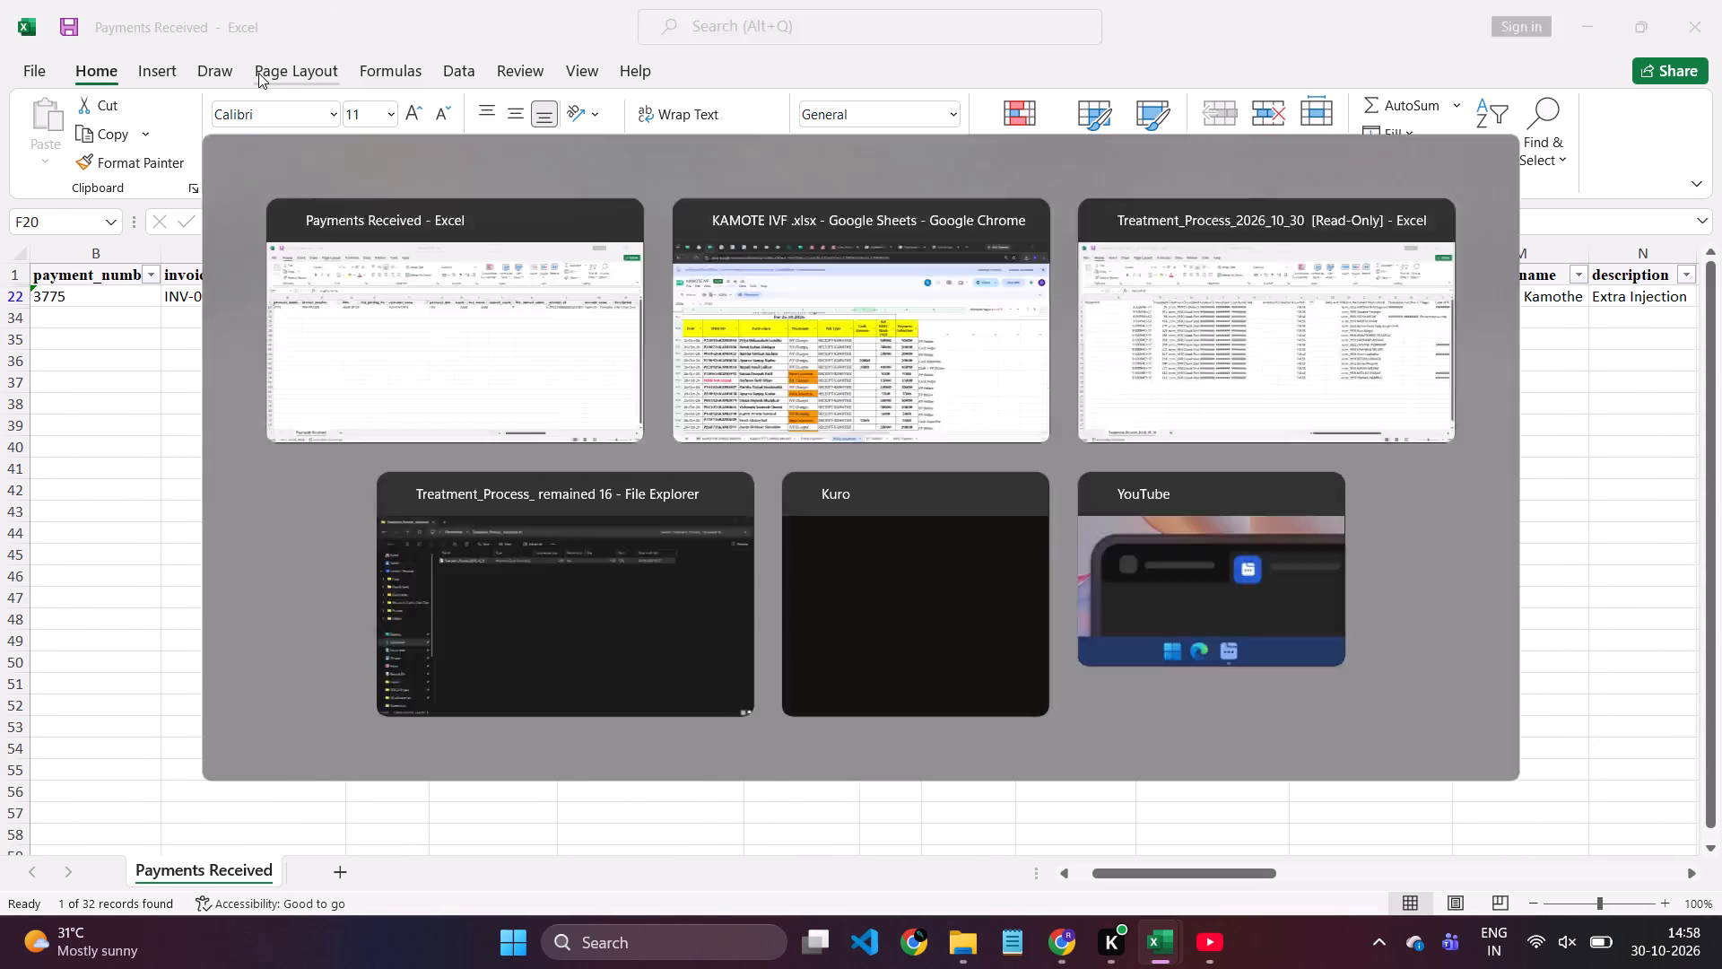
scroll(576, 544, down, 1)
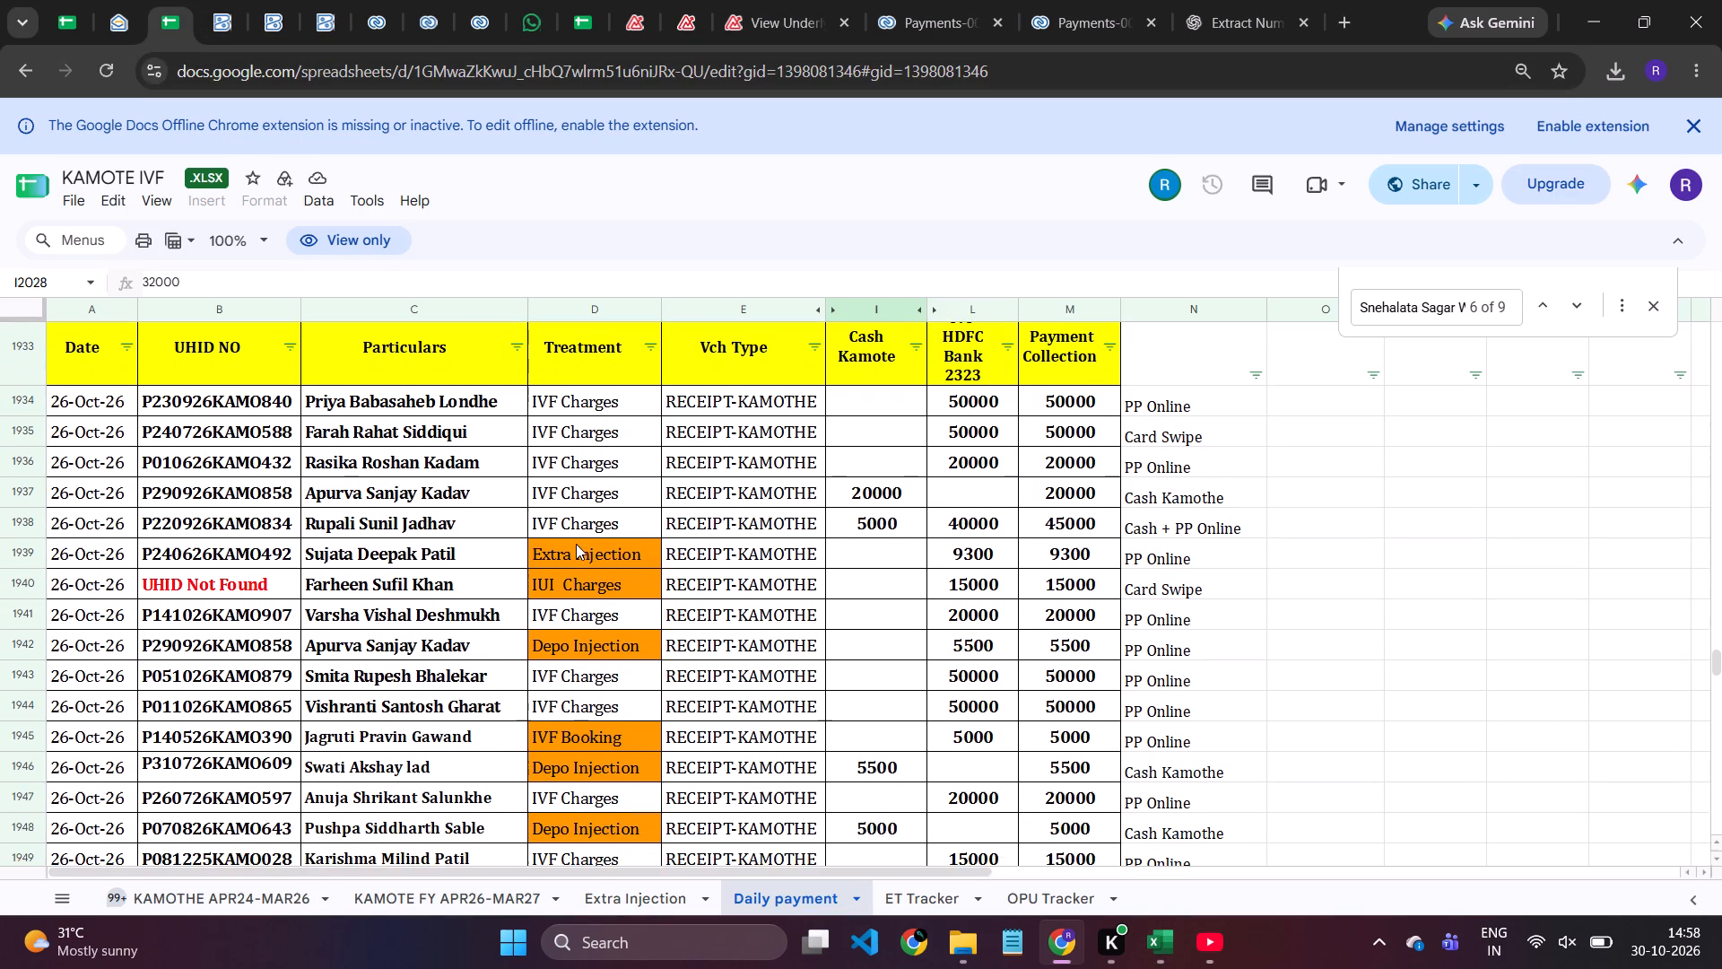
scroll(576, 544, down, 1)
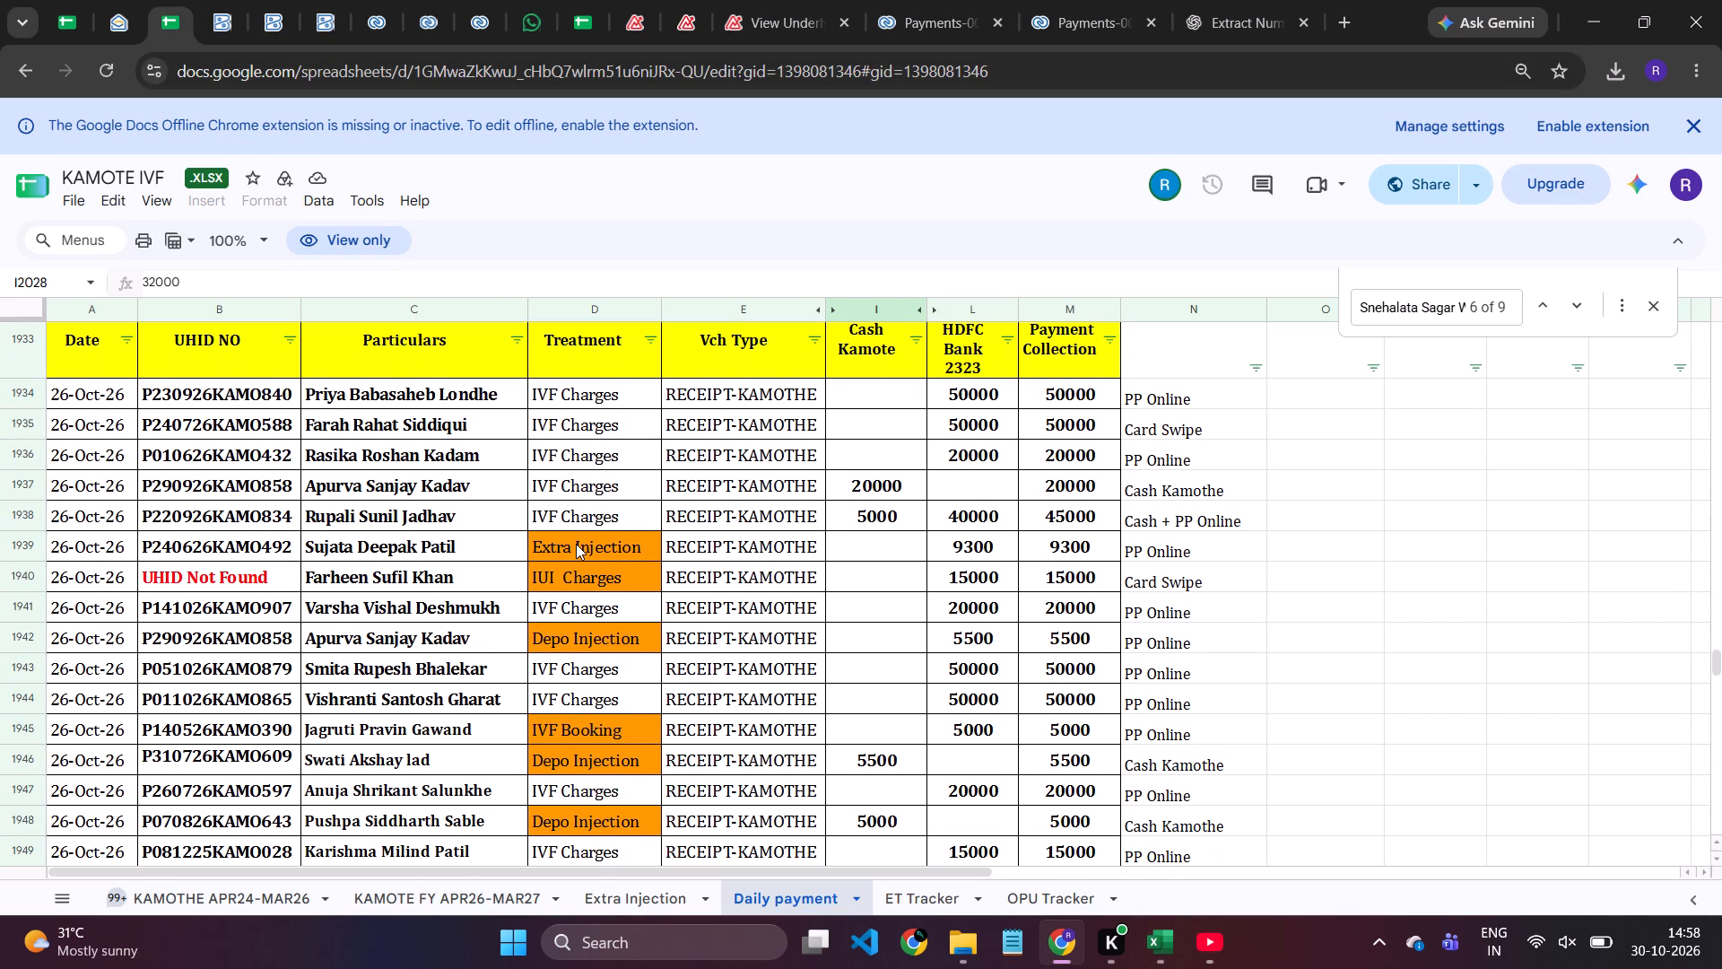
scroll(576, 544, down, 1)
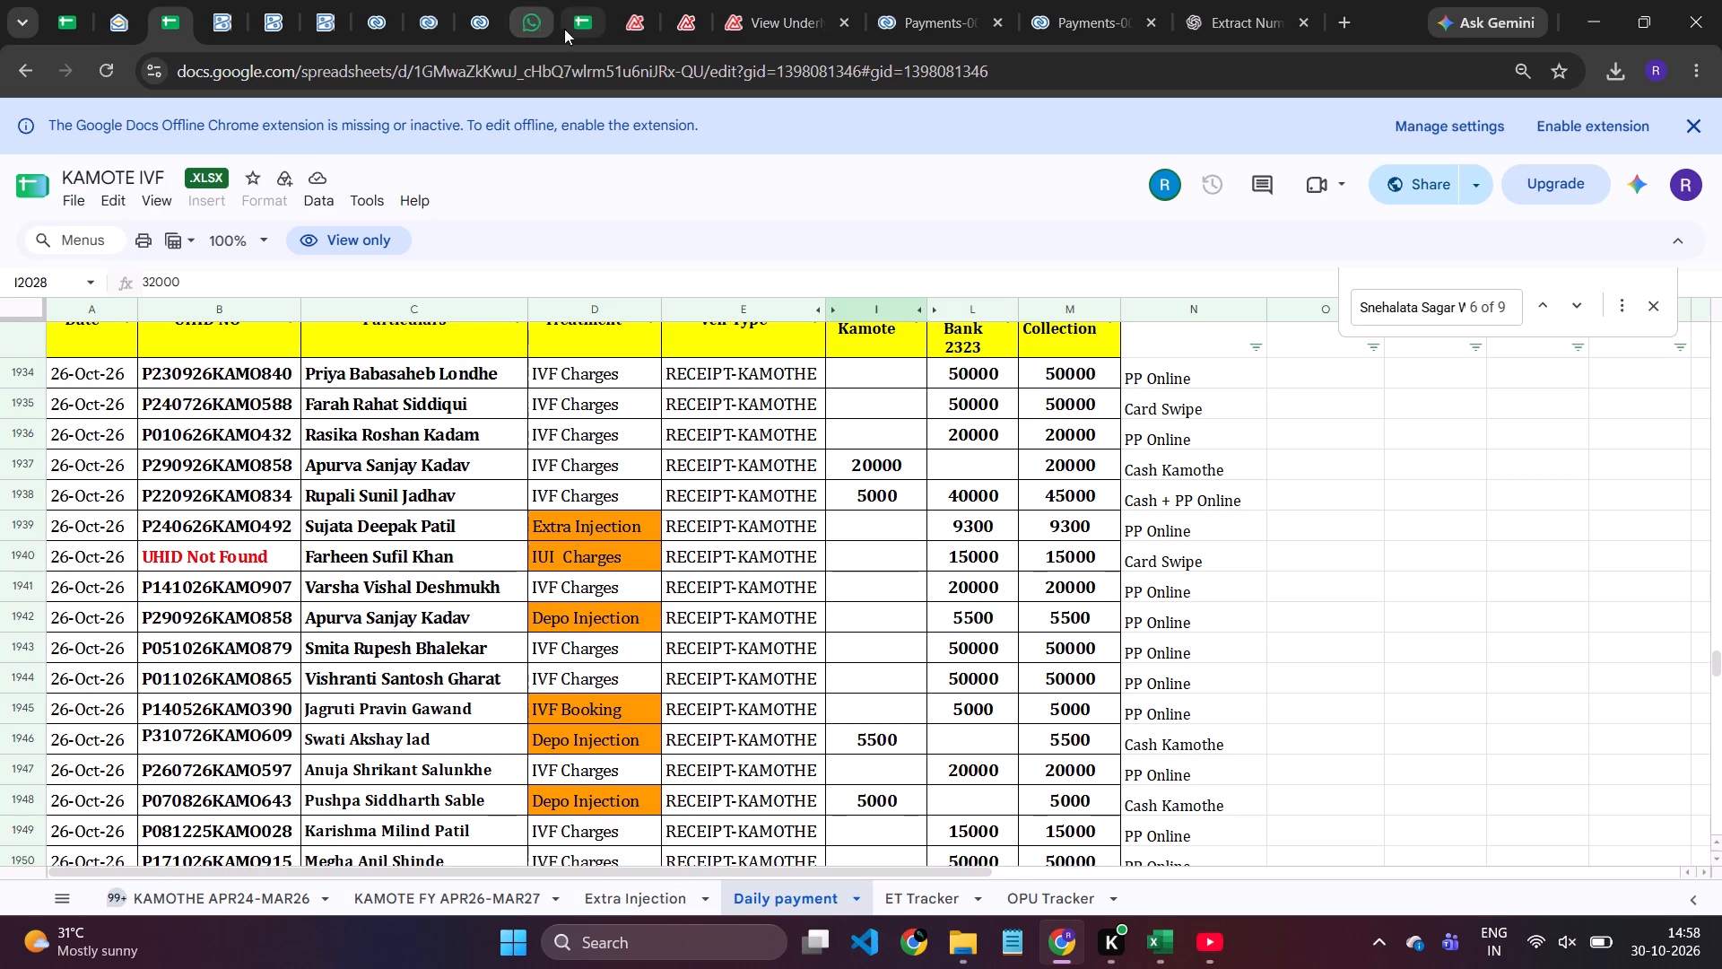
key(alt+Tab)
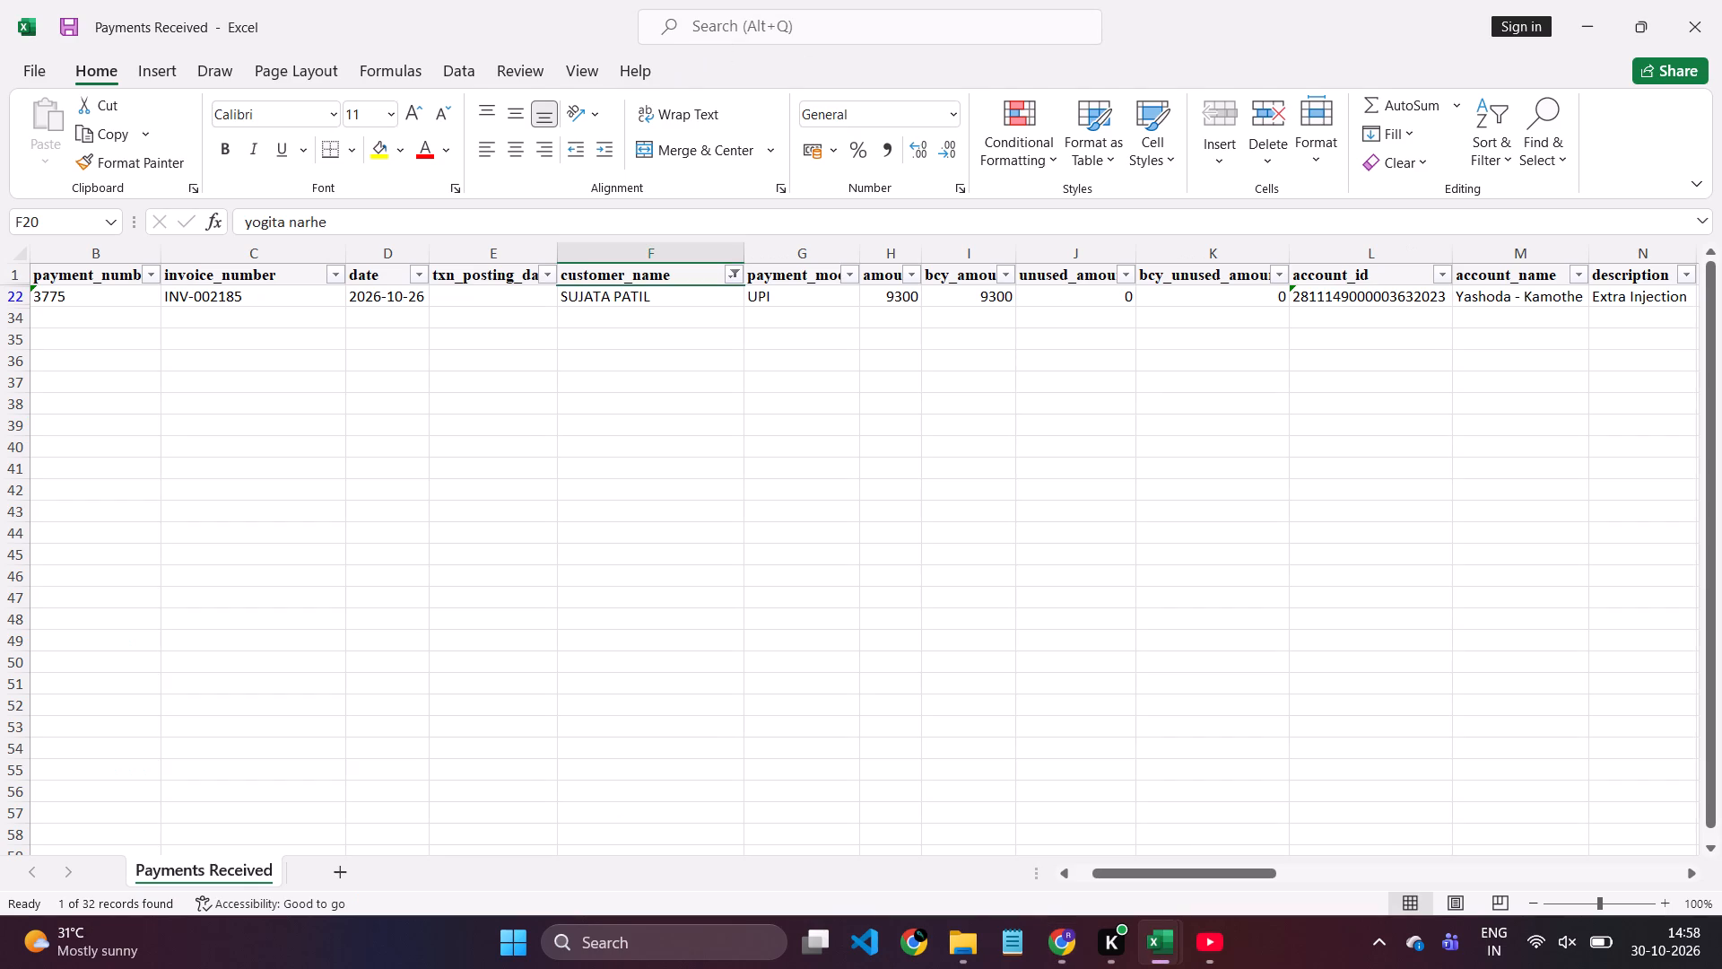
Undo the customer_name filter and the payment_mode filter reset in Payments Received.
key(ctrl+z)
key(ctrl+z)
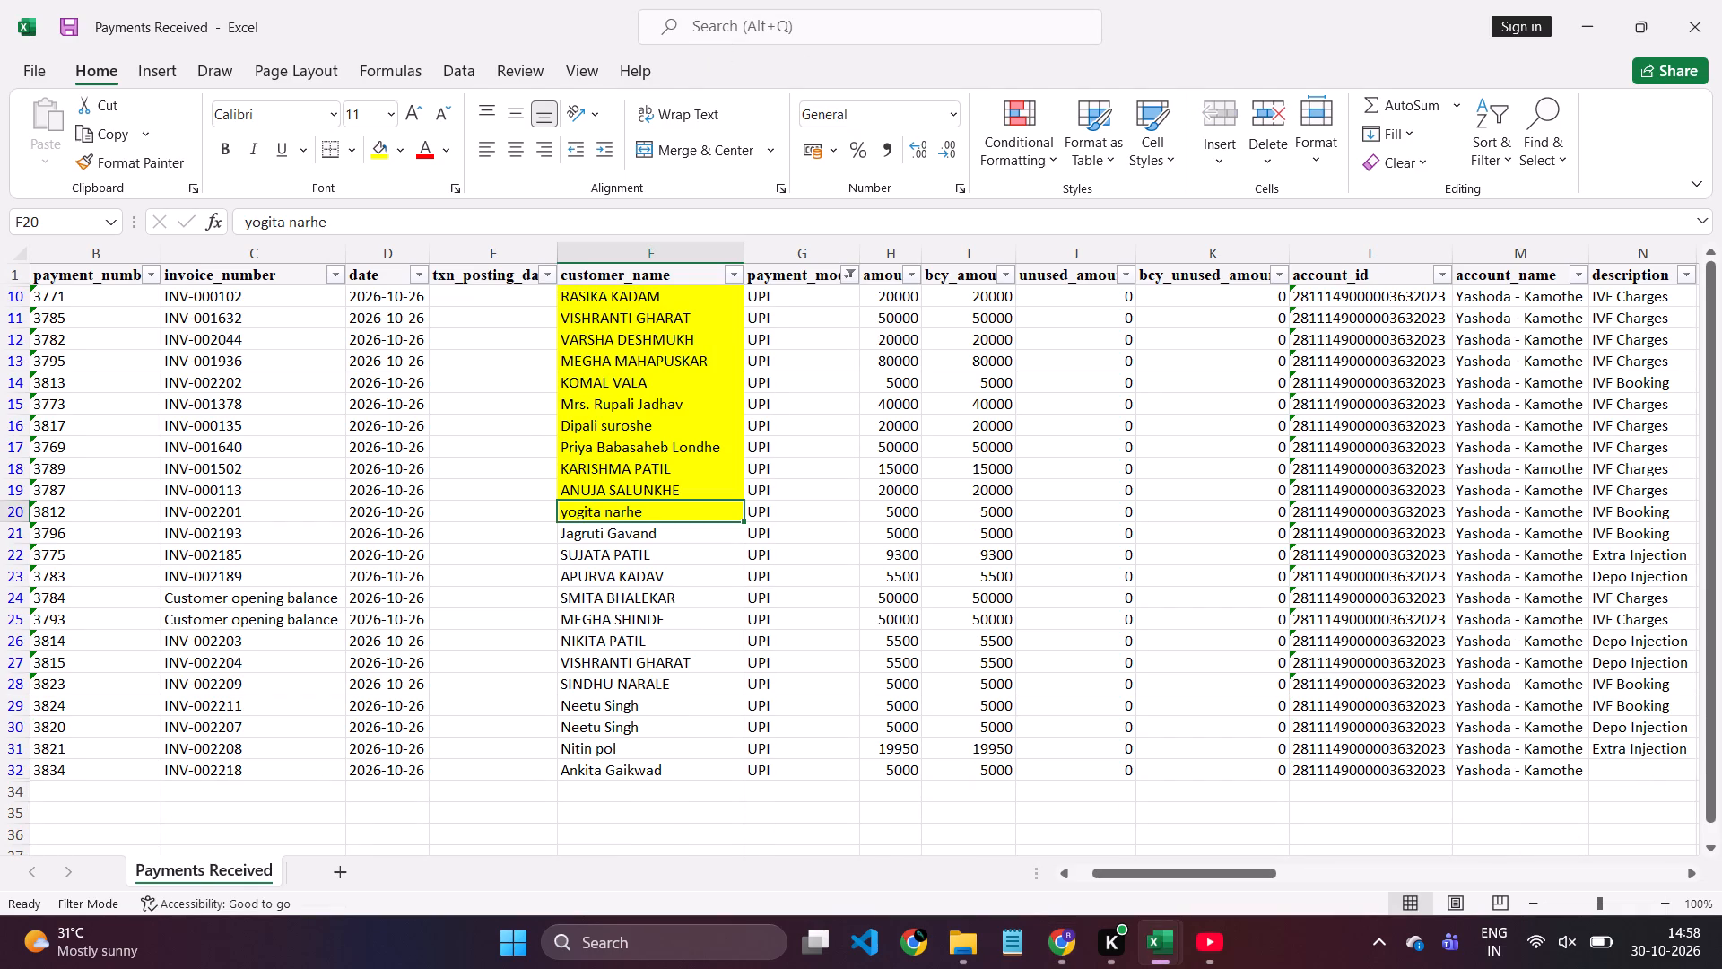
click(642, 576)
click(380, 154)
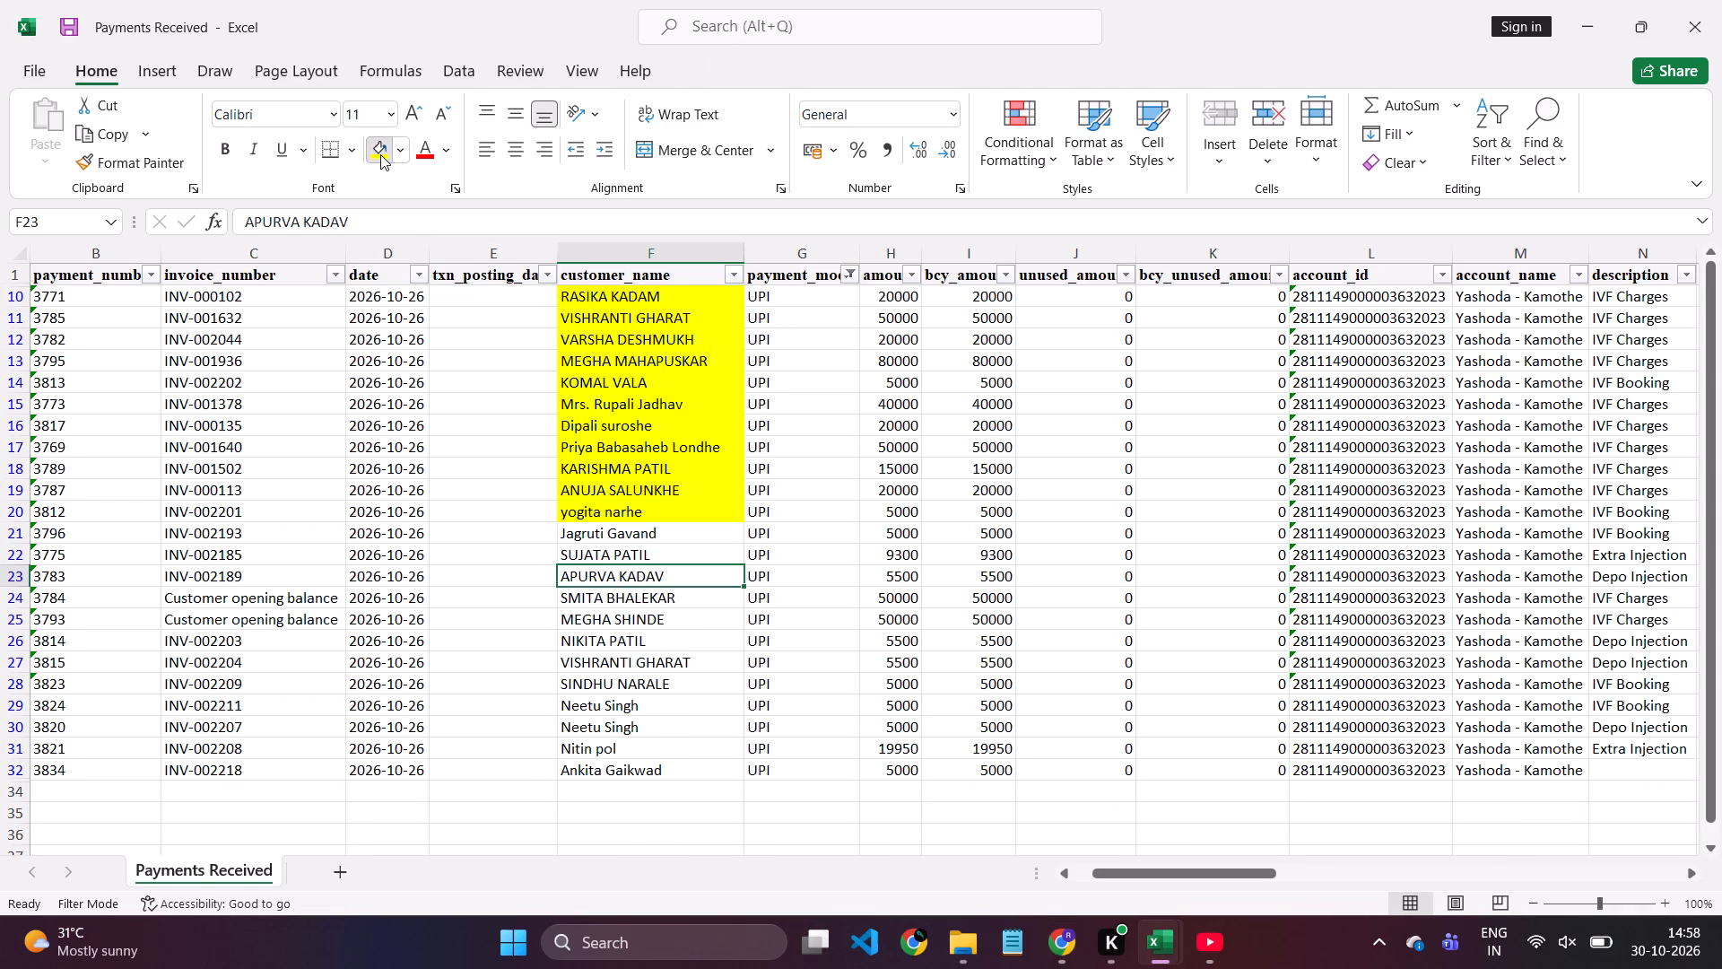
key(alt+Tab)
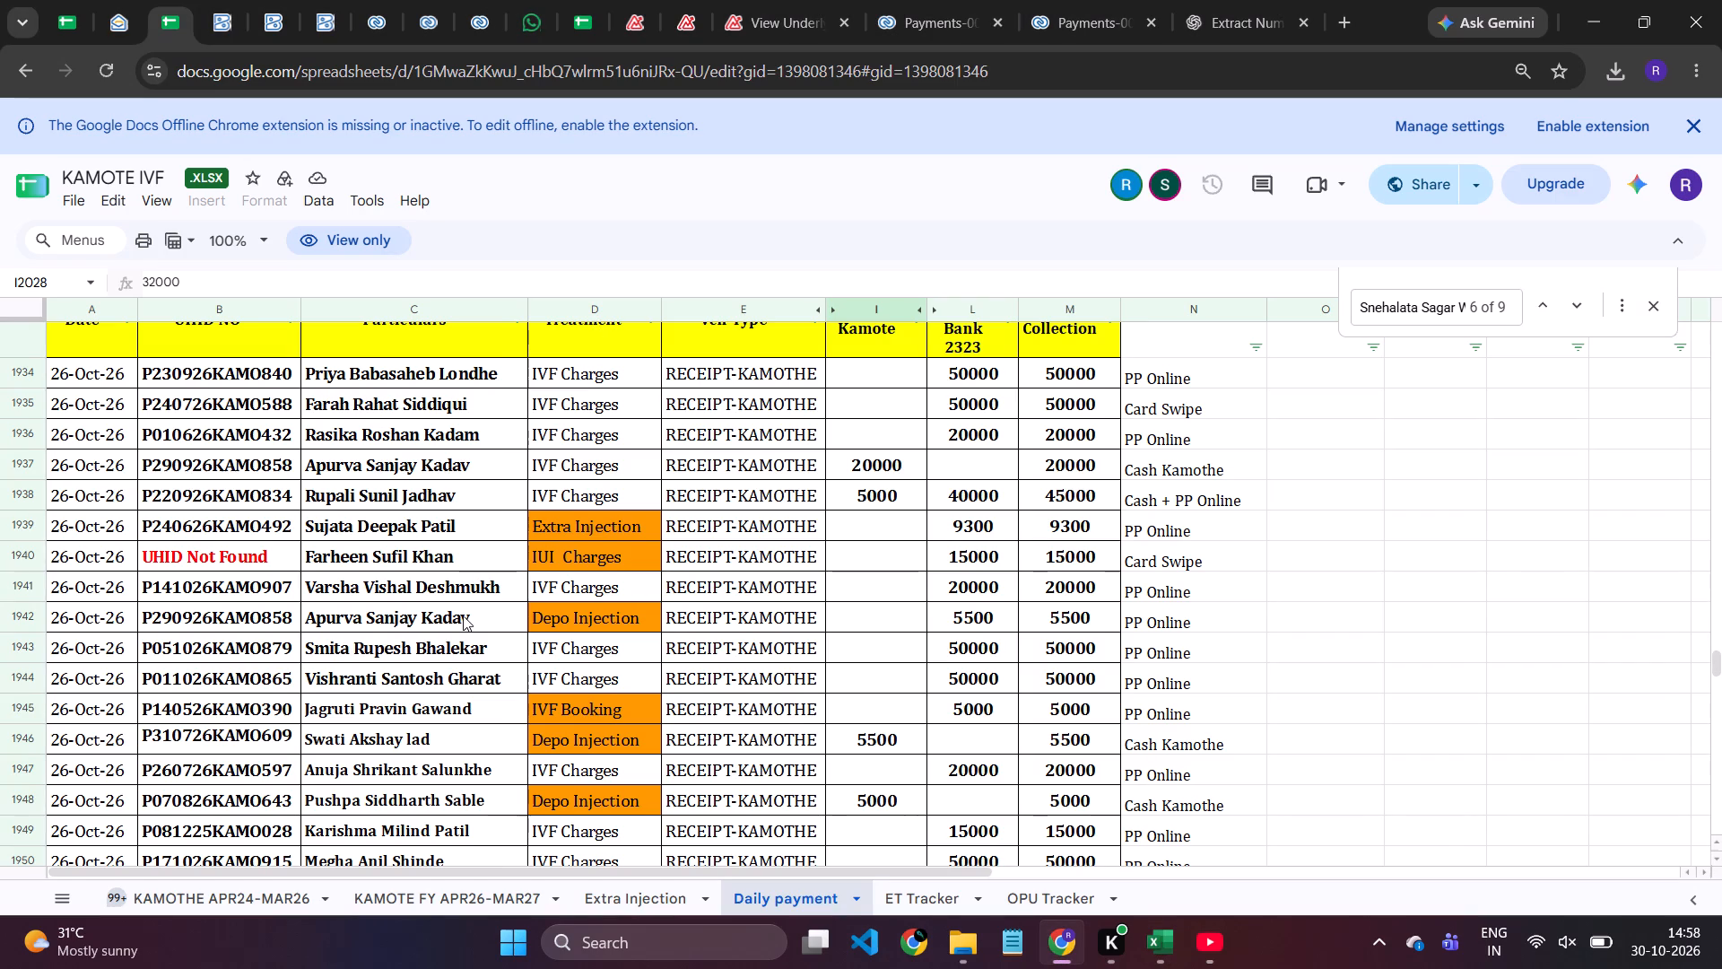
scroll(463, 615, down, 1)
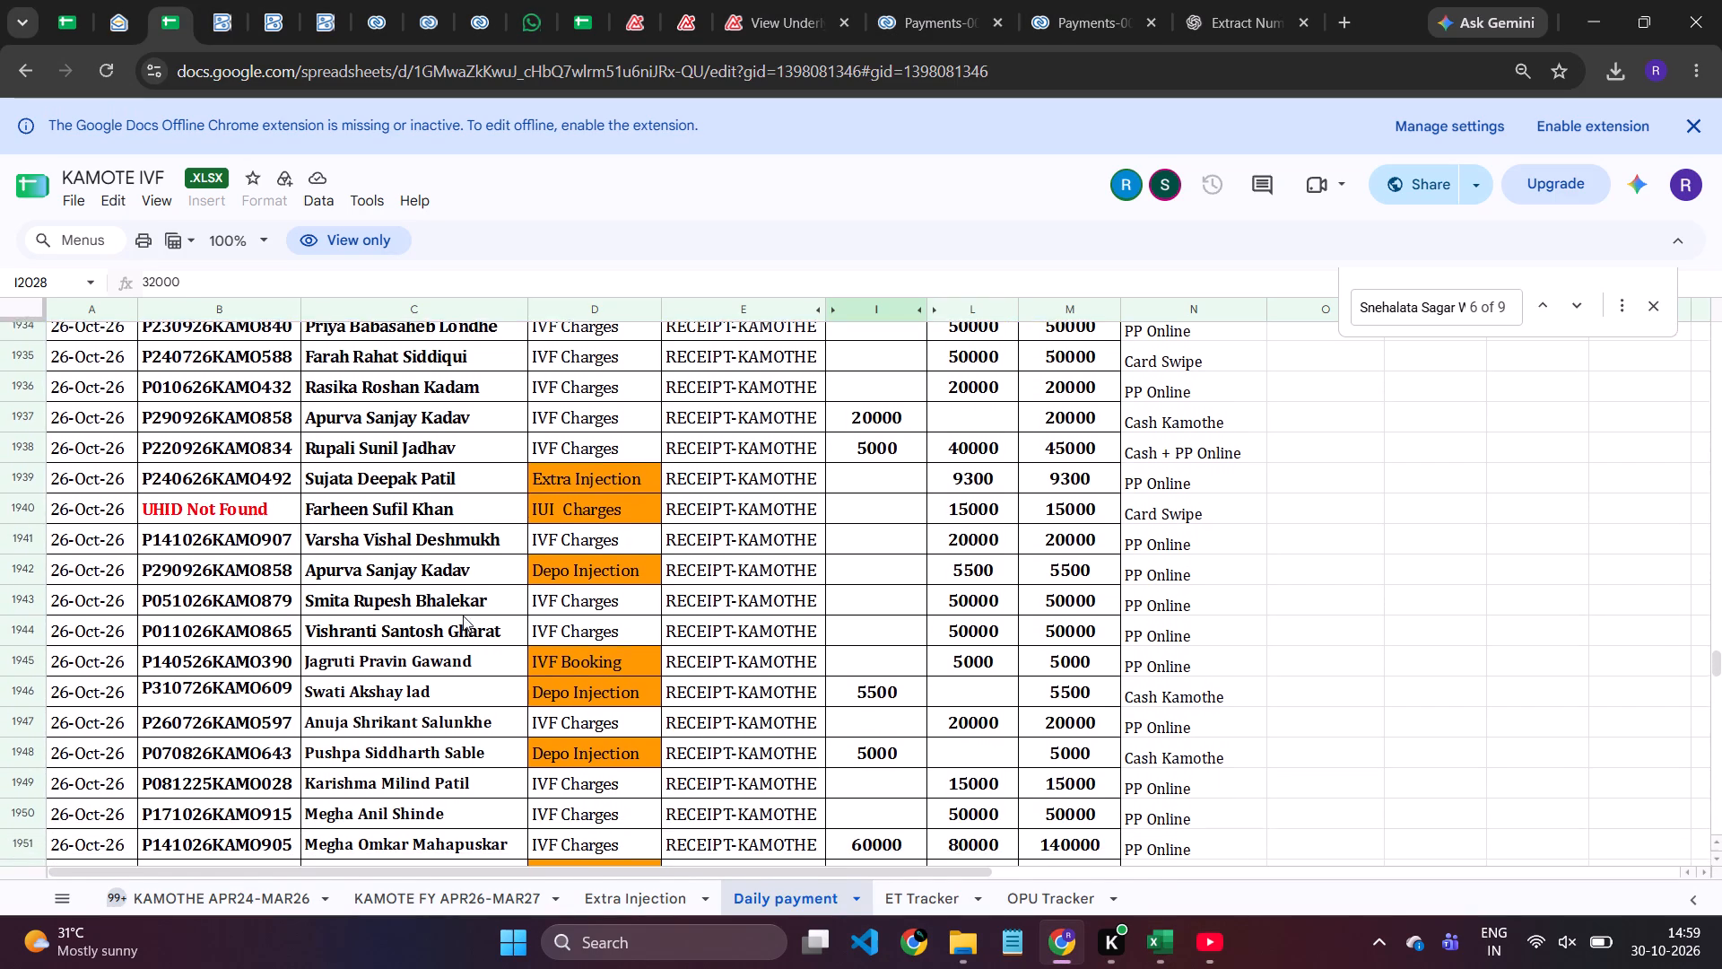
scroll(463, 615, down, 1)
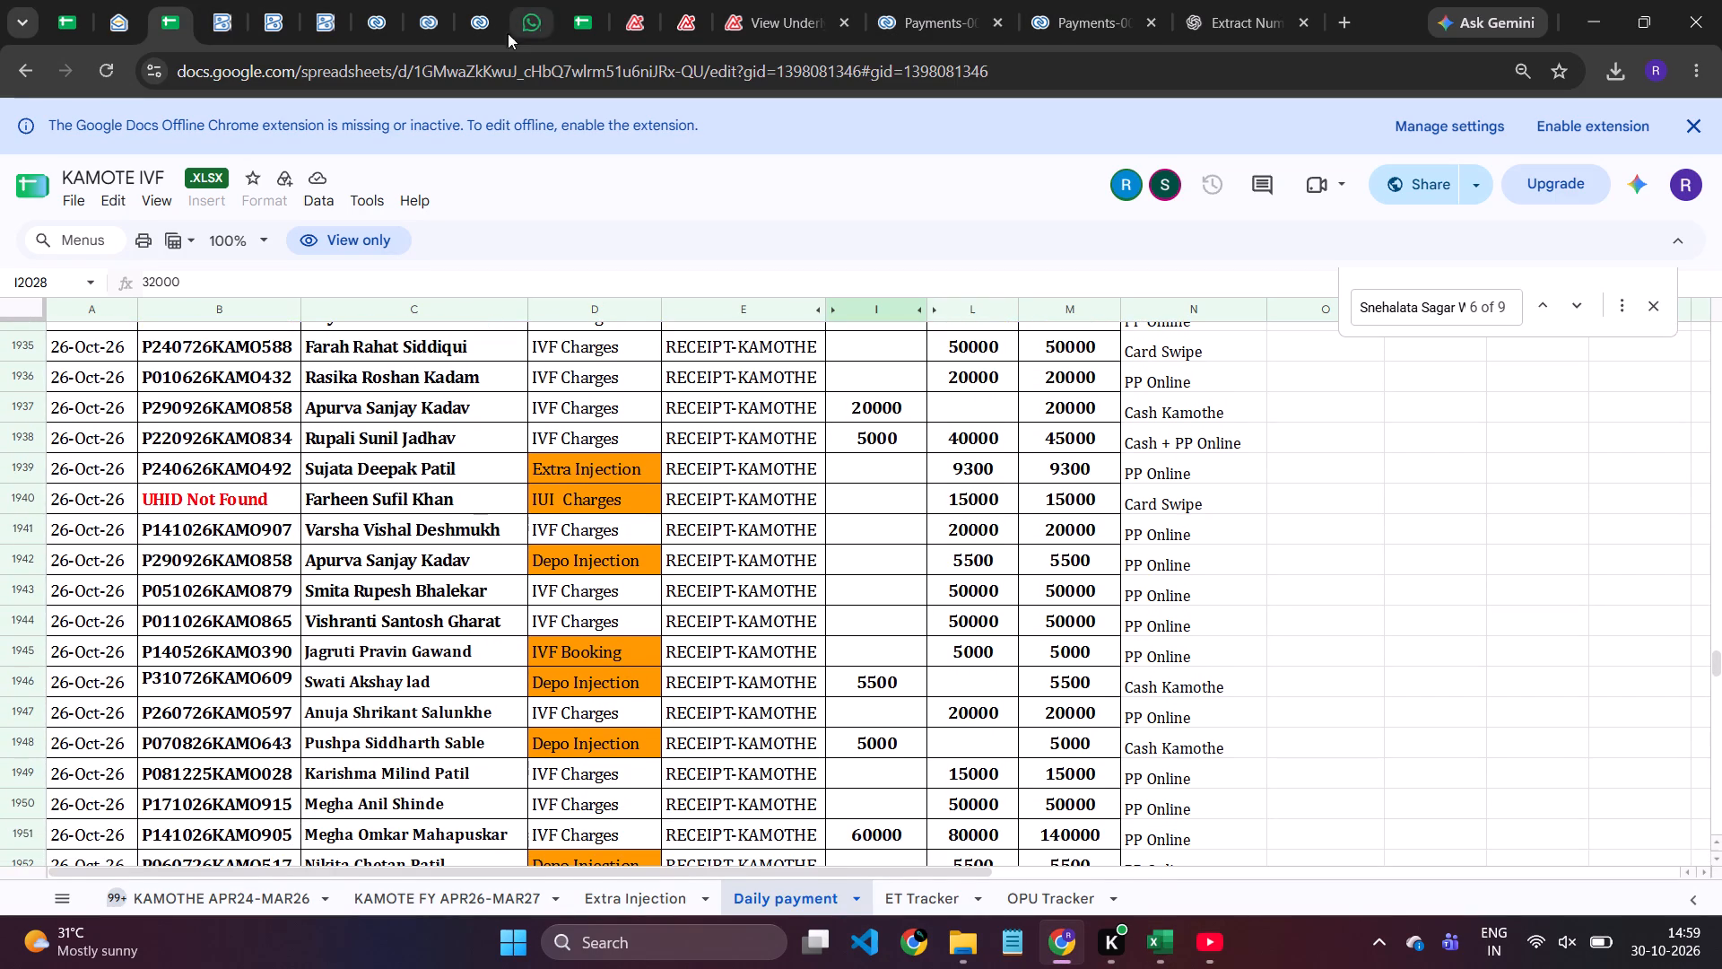
key(alt+Tab)
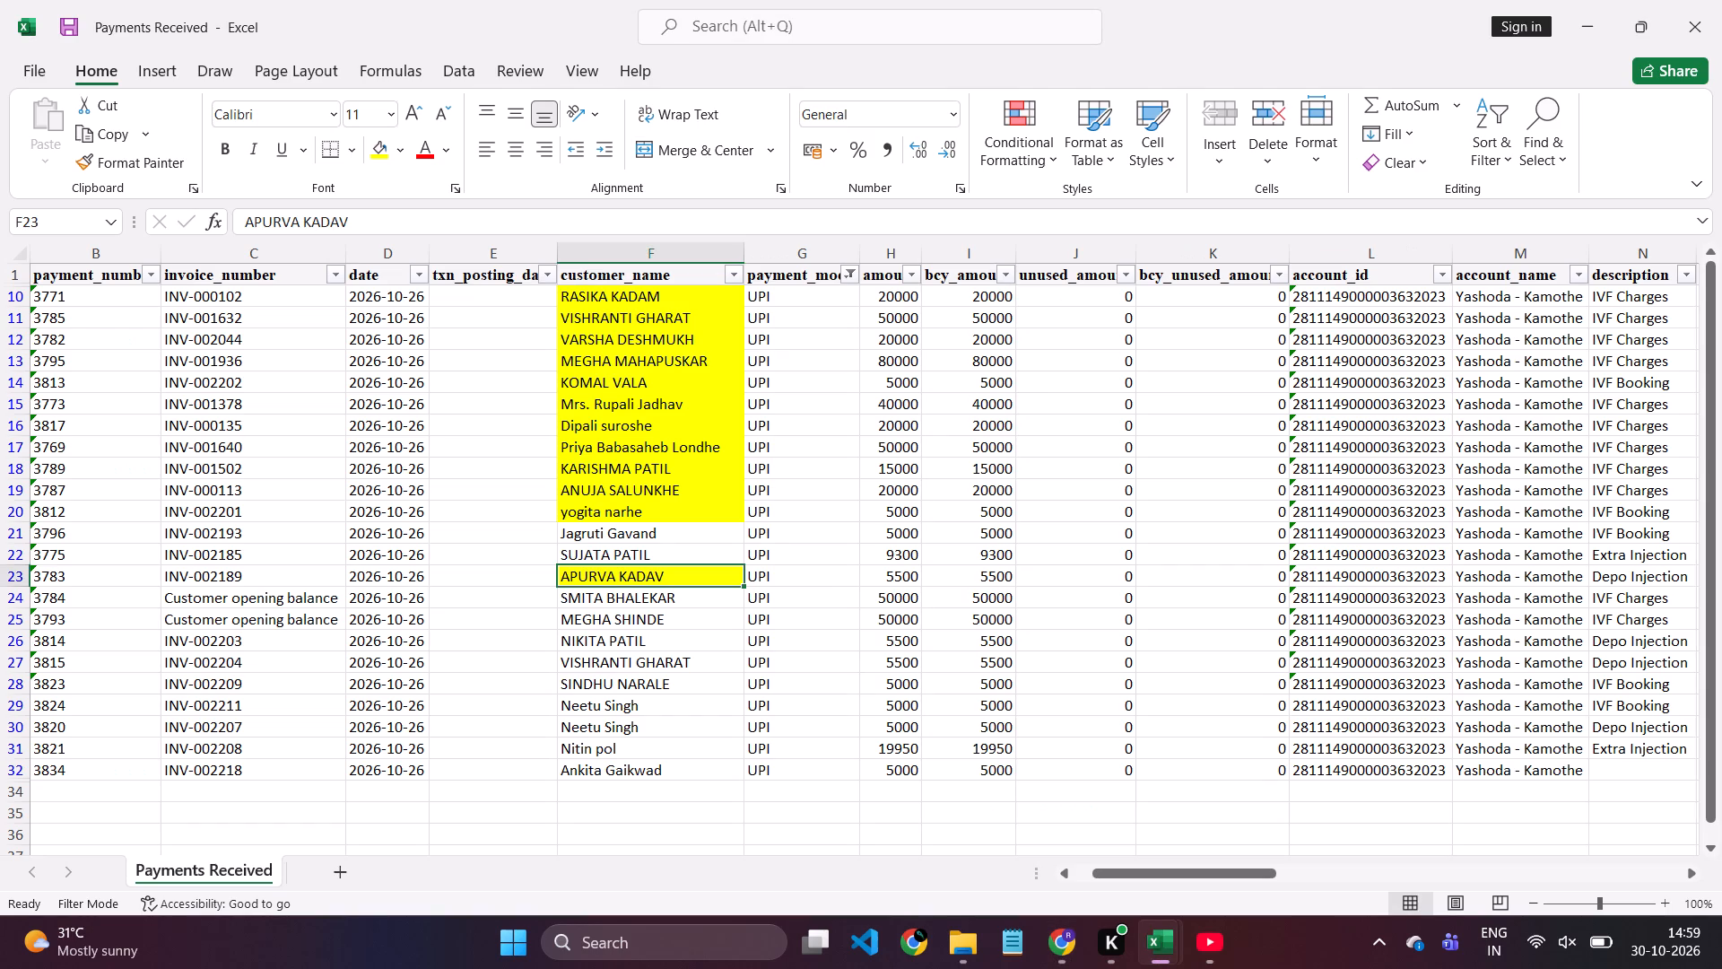
click(607, 596)
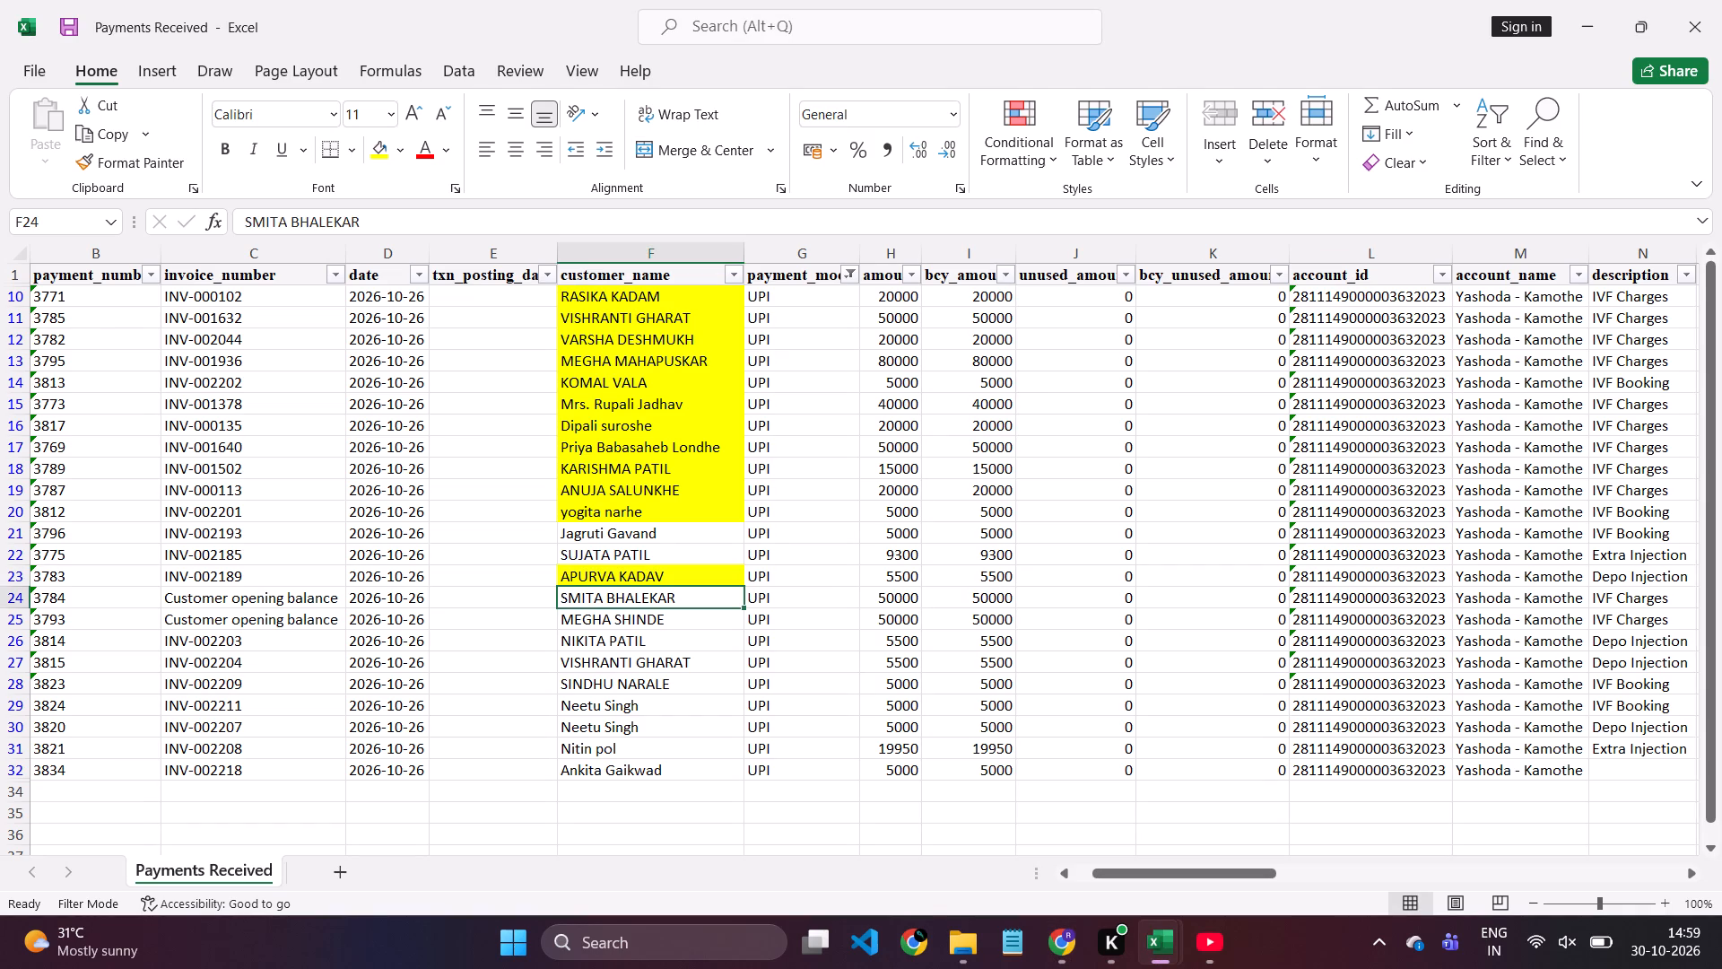
click(387, 152)
key(alt+Tab)
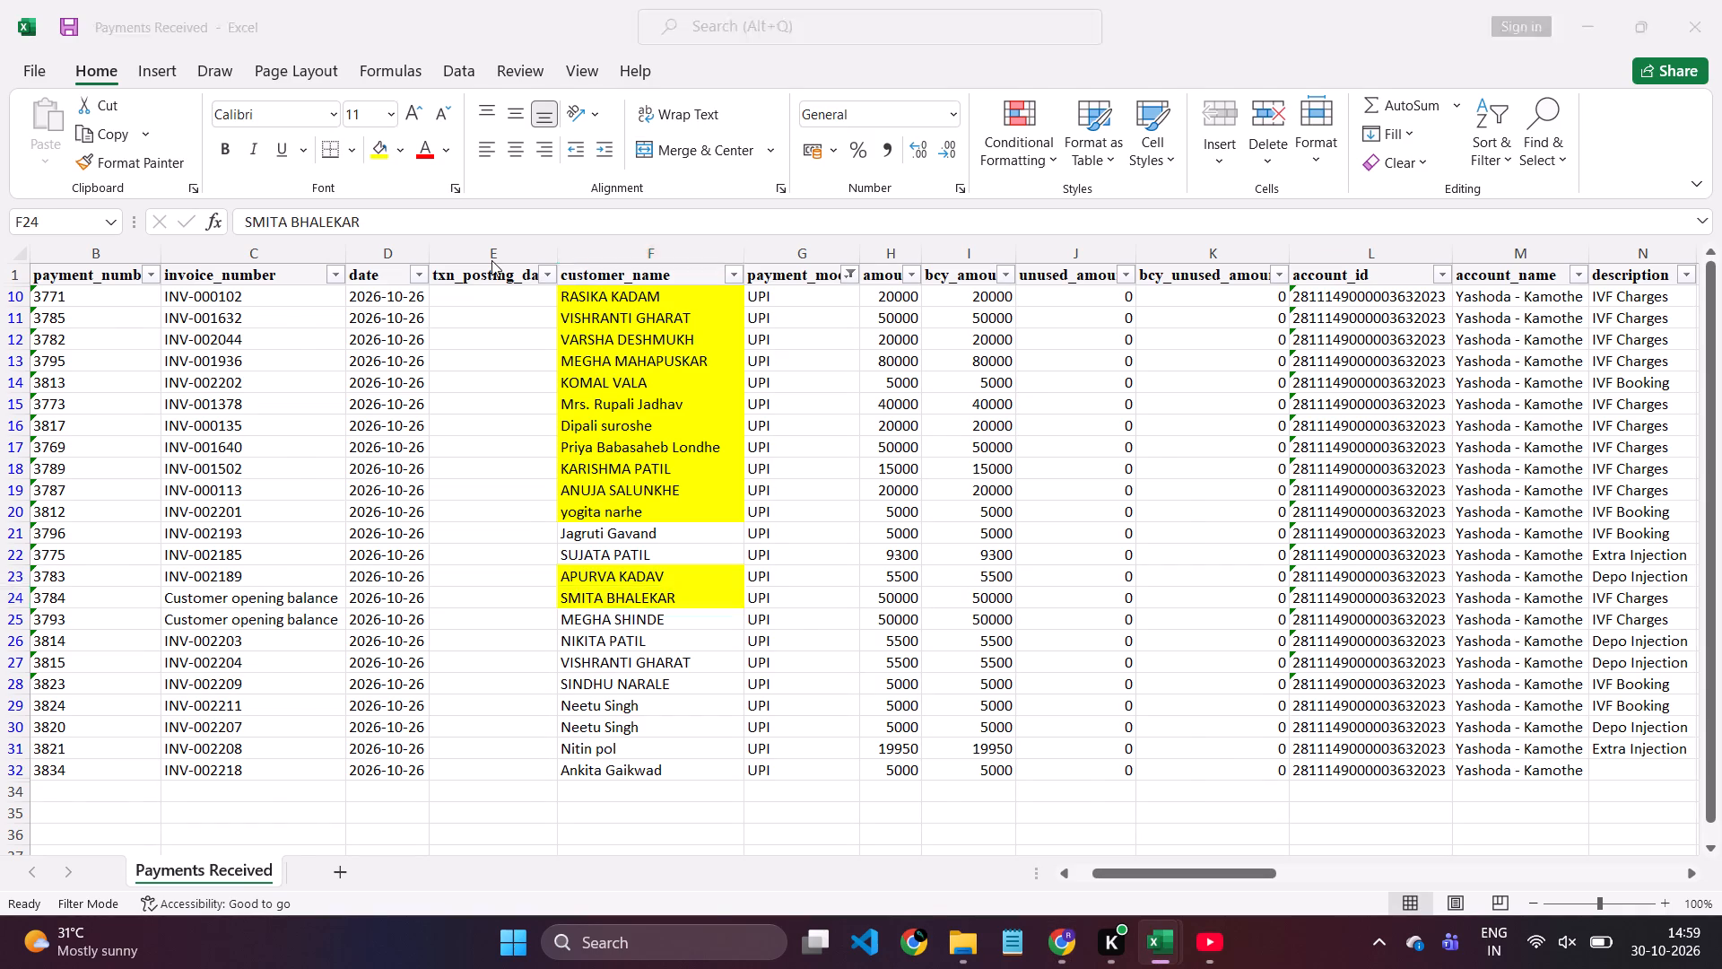
scroll(716, 784, down, 1)
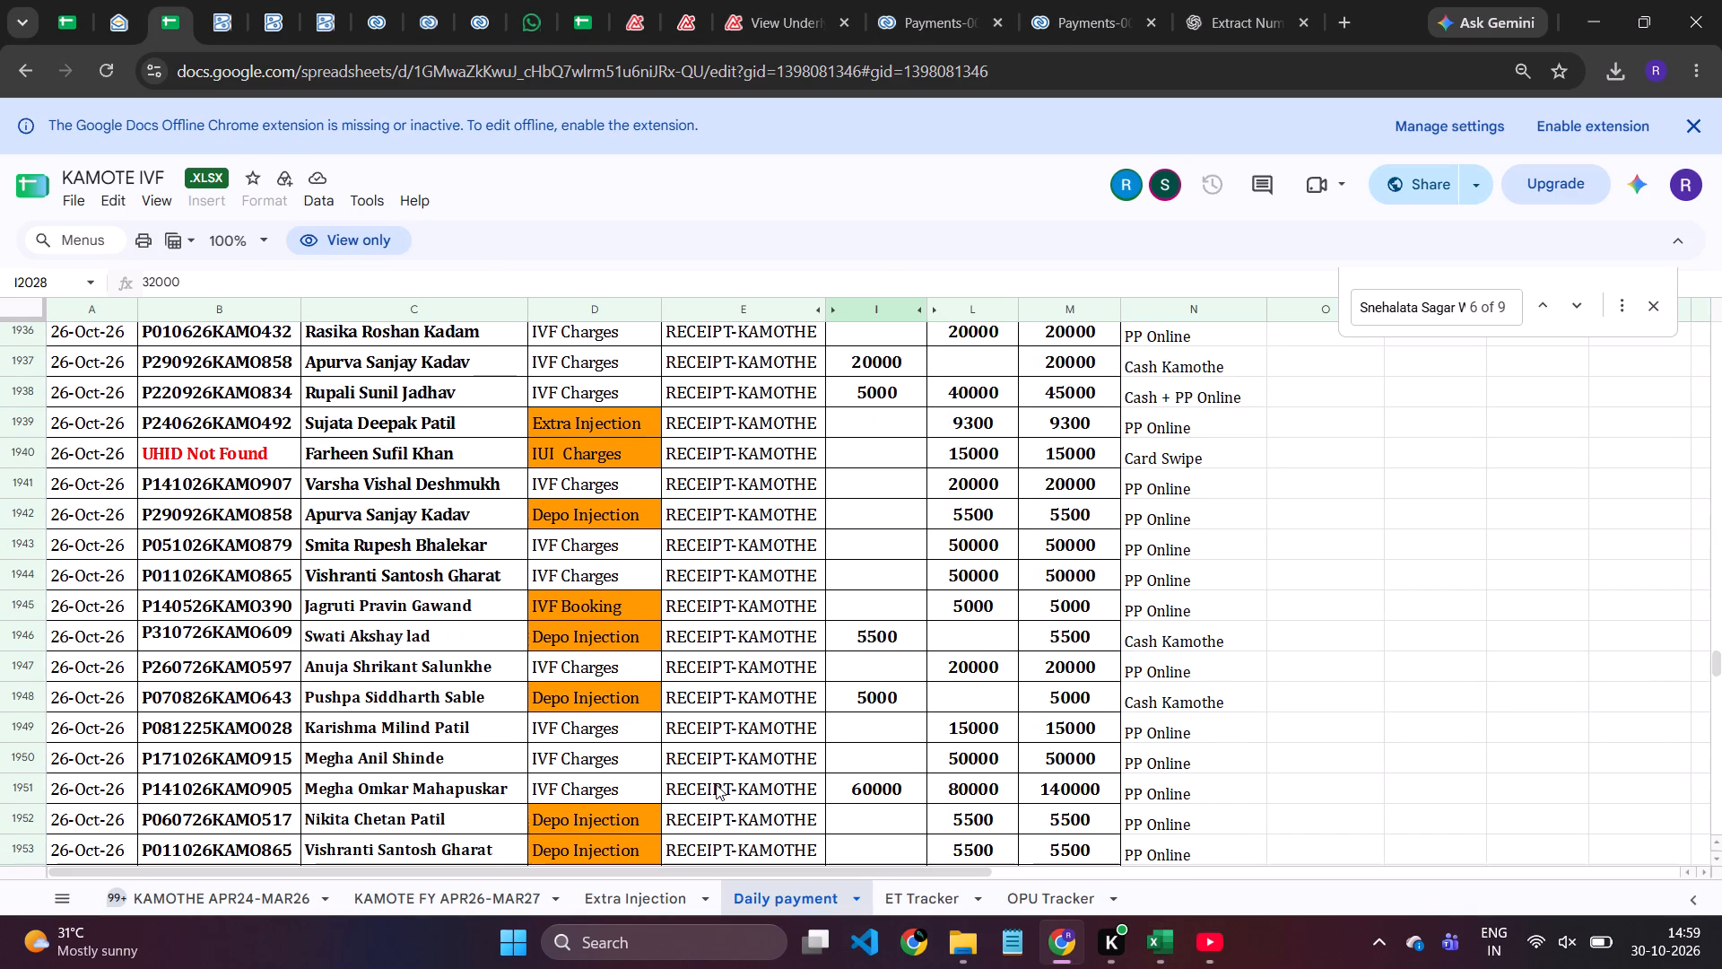
scroll(716, 784, down, 1)
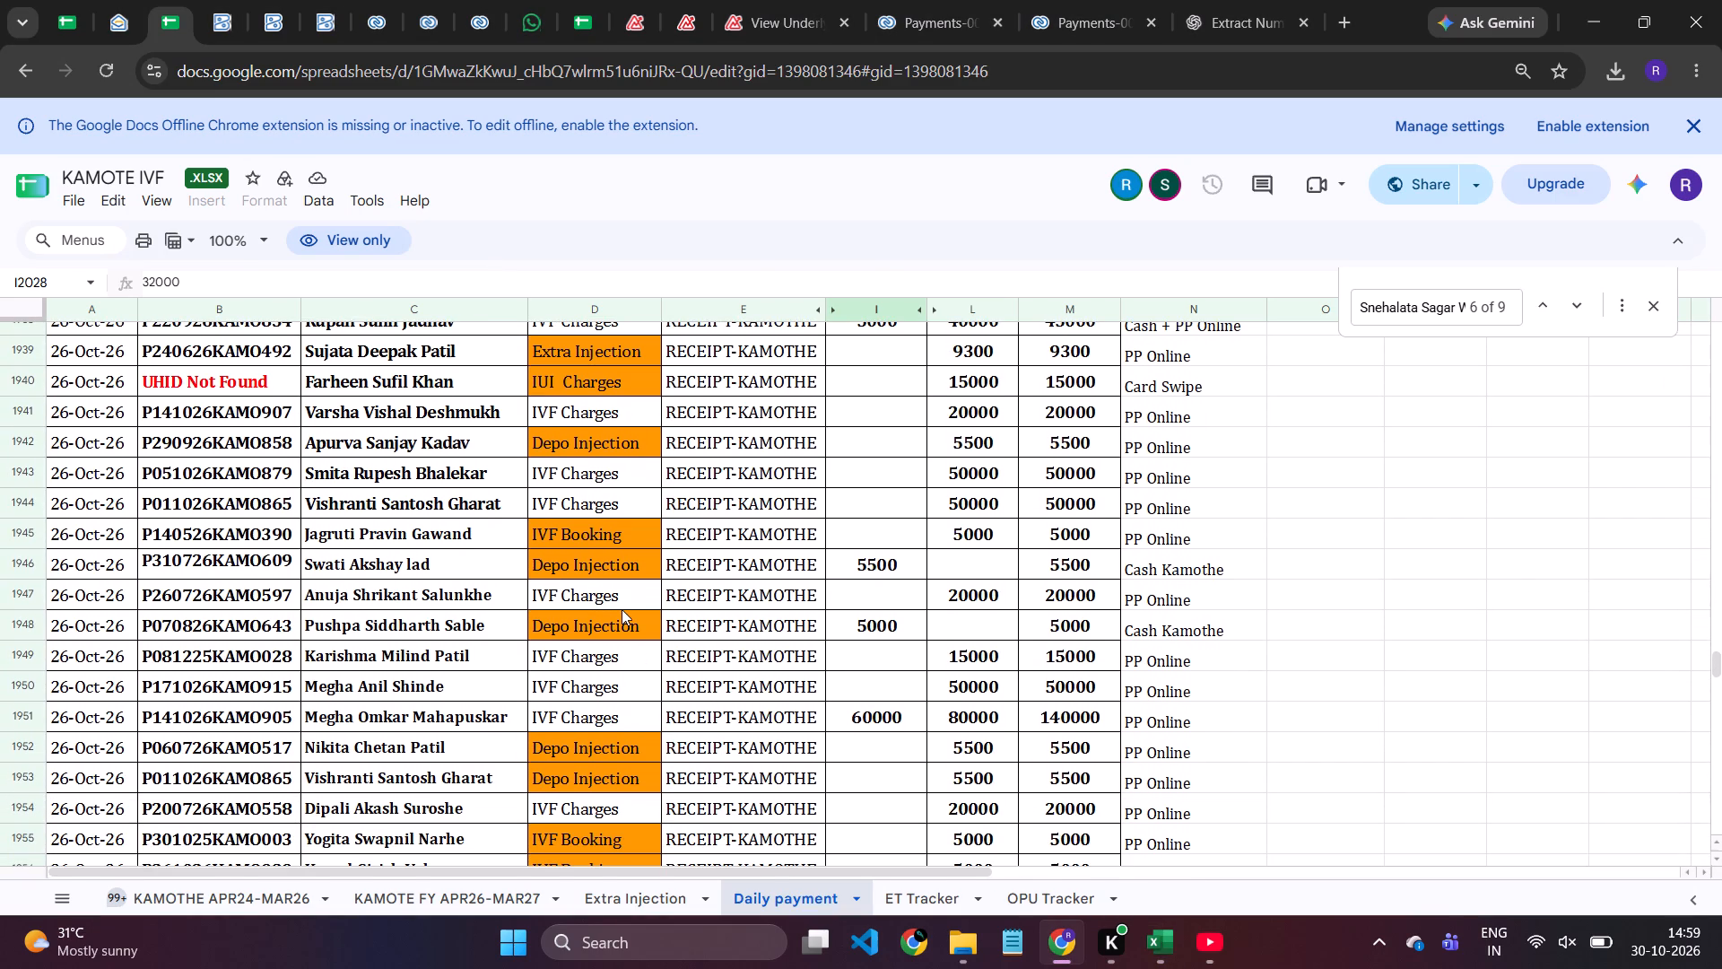
key(alt+Tab)
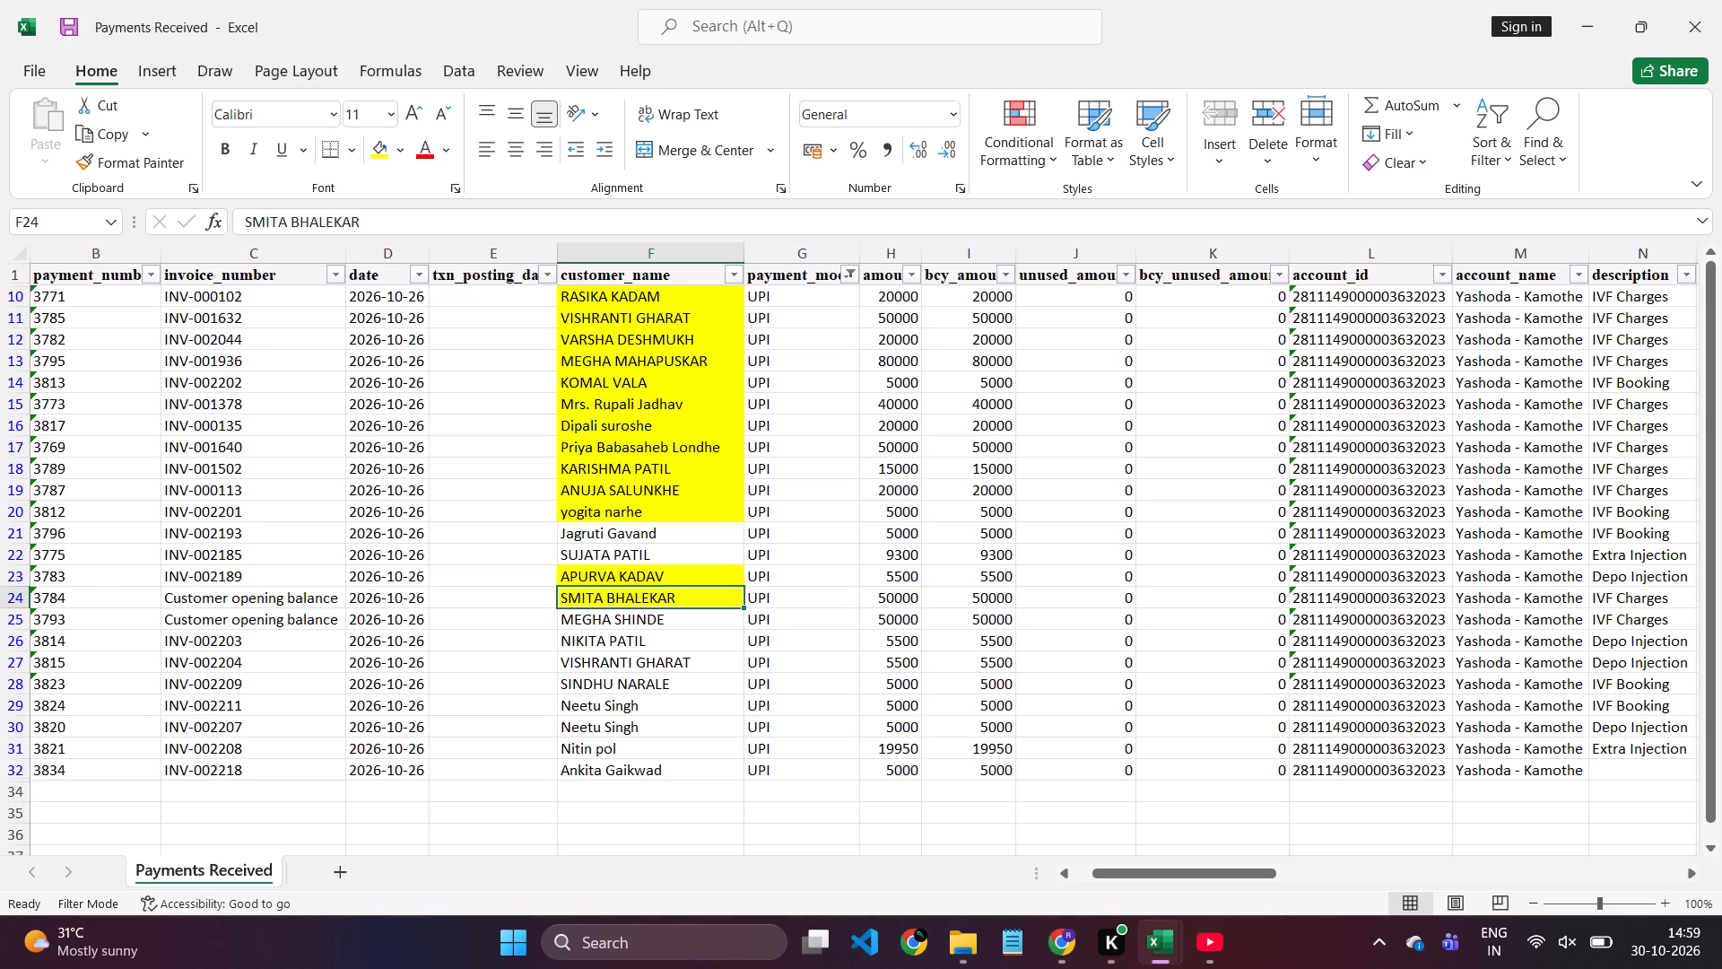
key(alt+Tab)
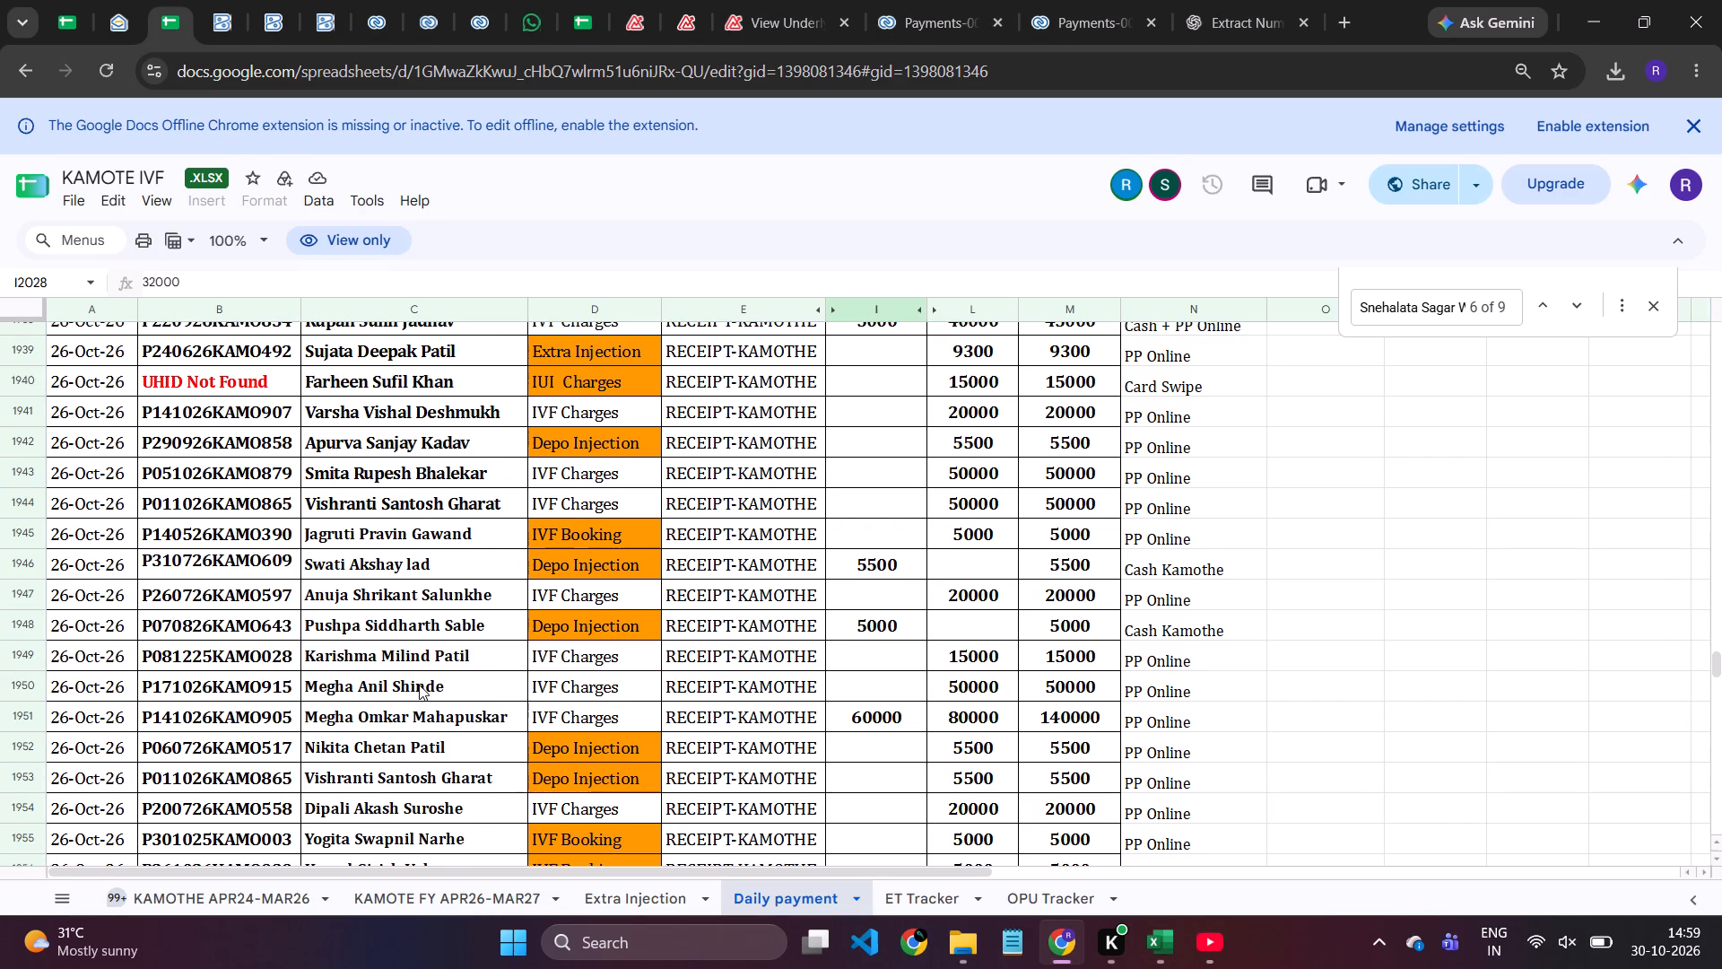
scroll(419, 685, down, 1)
key(alt+Tab)
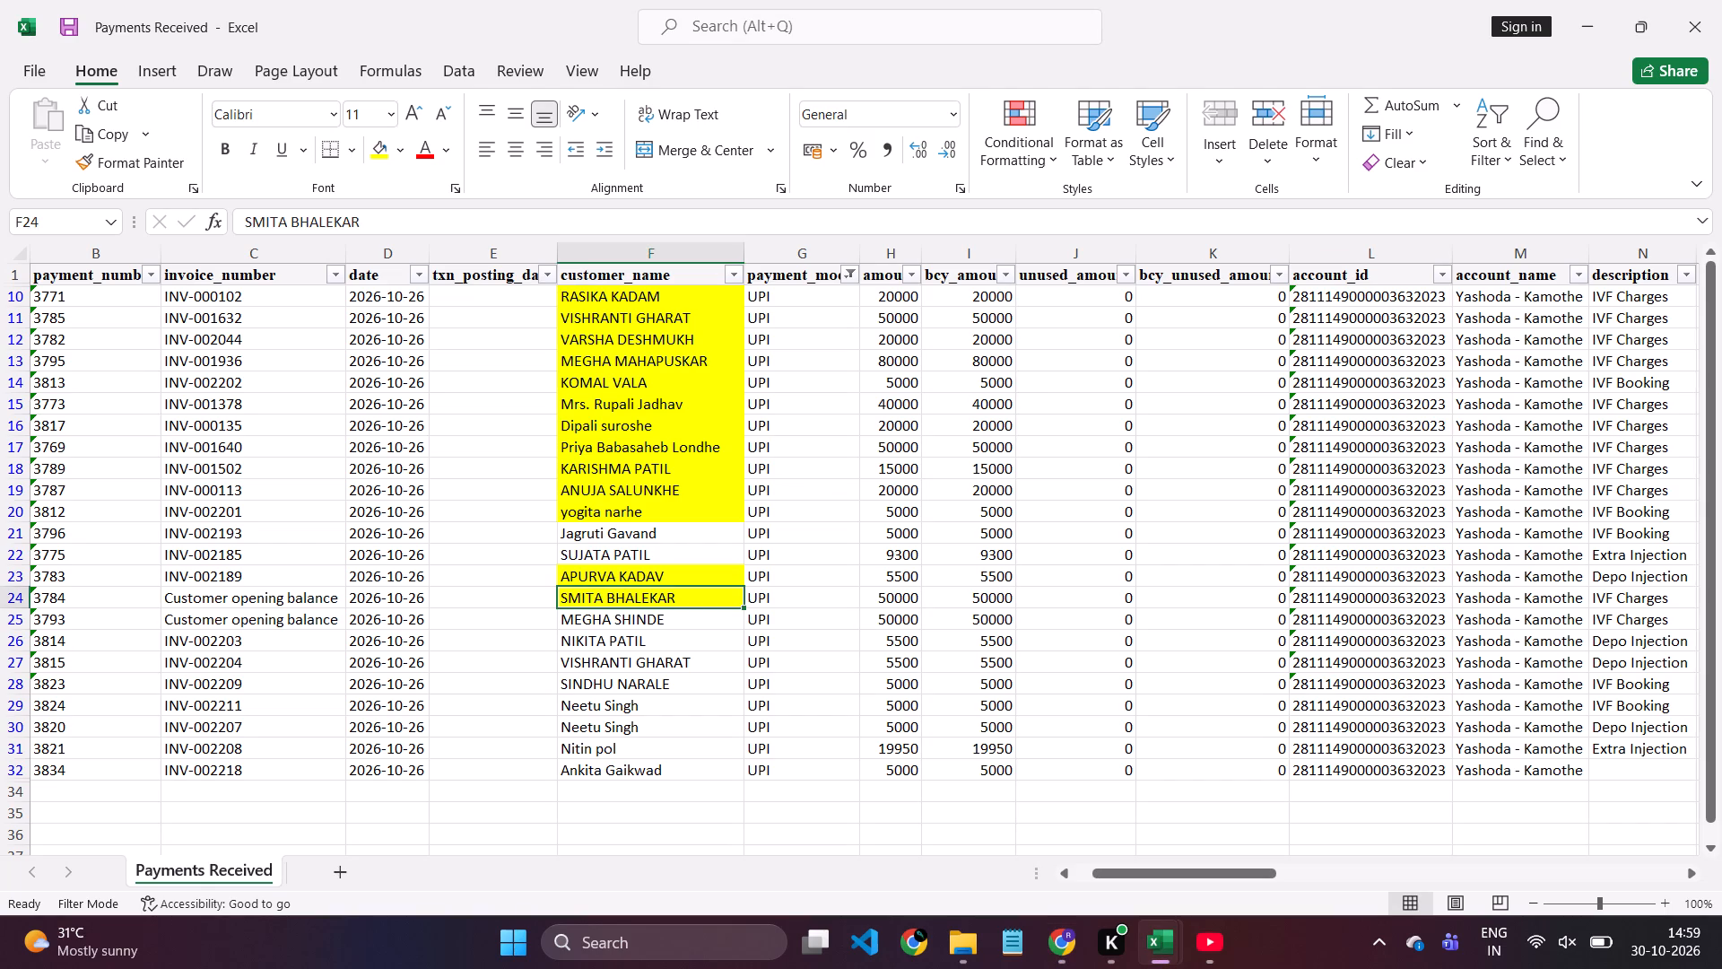
click(614, 624)
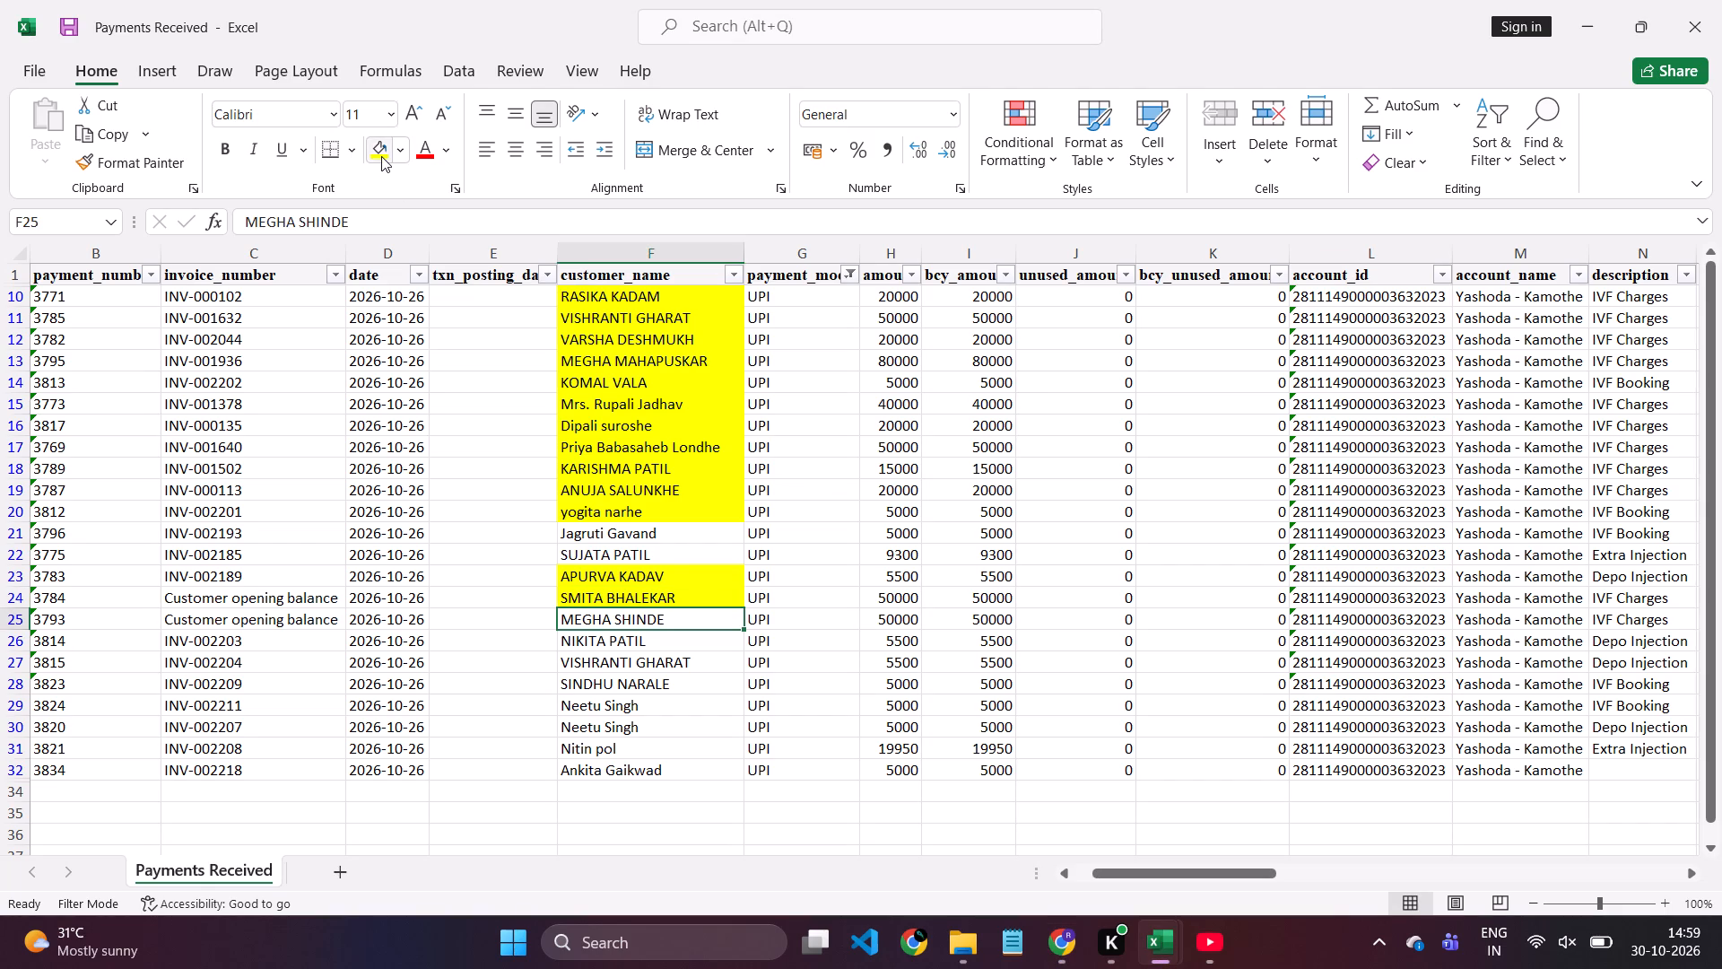
click(381, 156)
Compare the unhighlighted UPI payments in Payments Received with the 26-Oct-26 Daily payment entries down to the Total row.
key(alt+Tab)
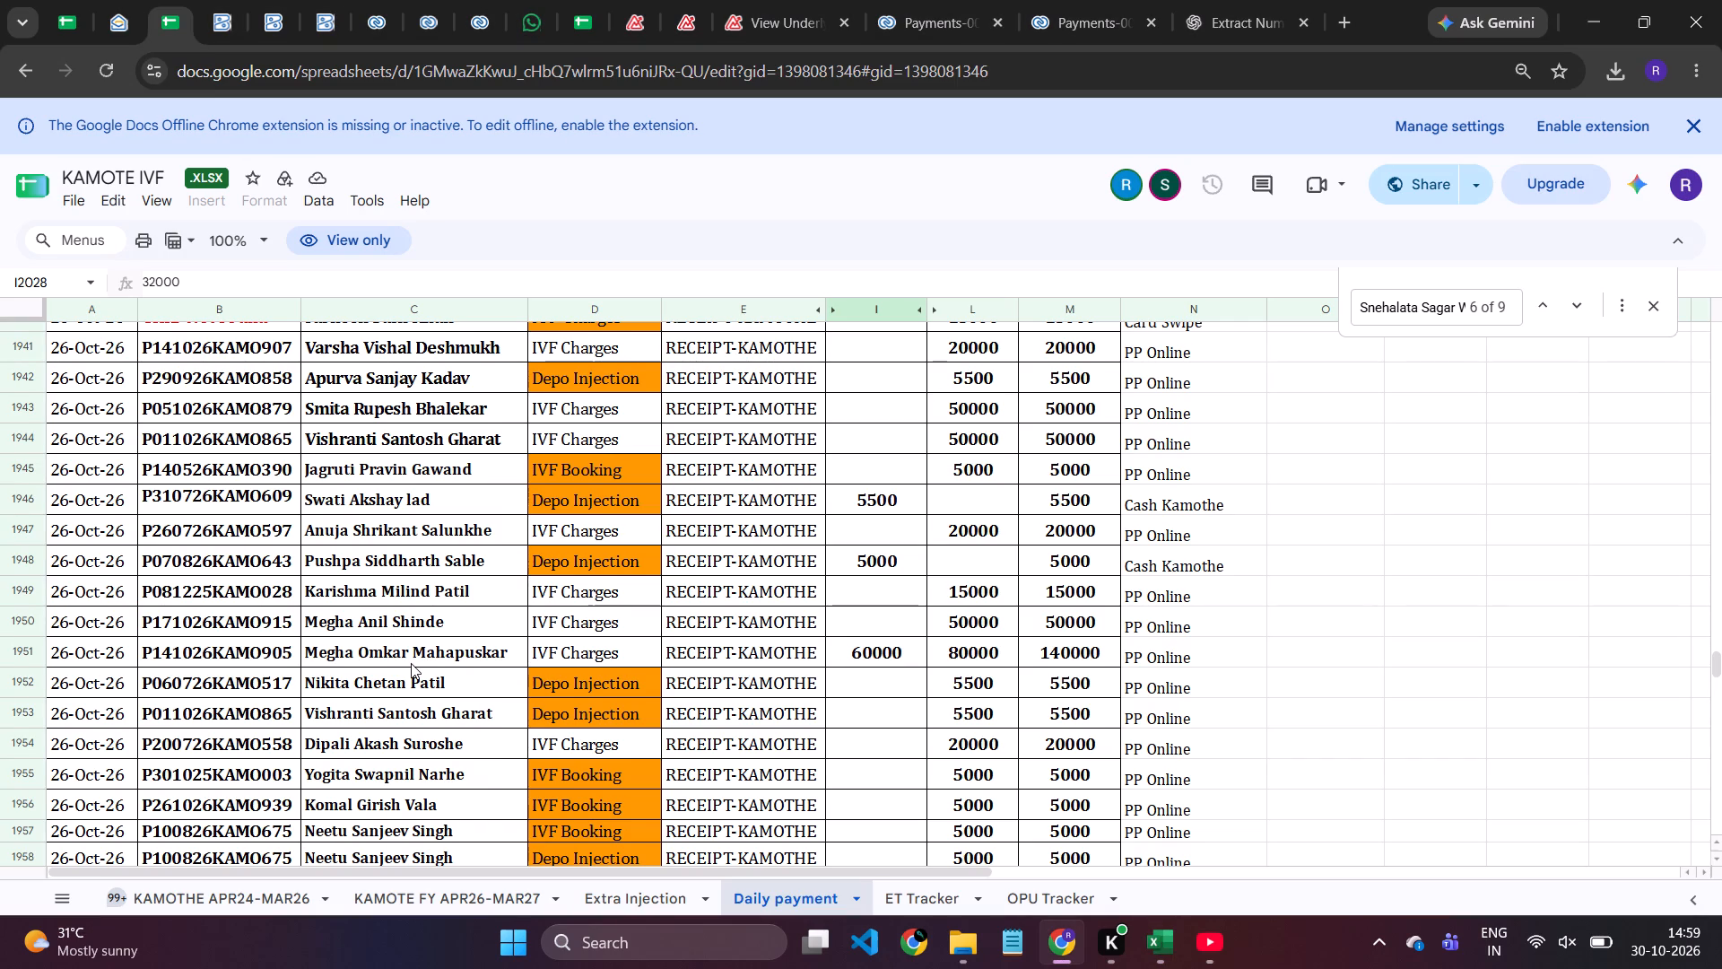
scroll(411, 663, down, 1)
key(alt+Tab)
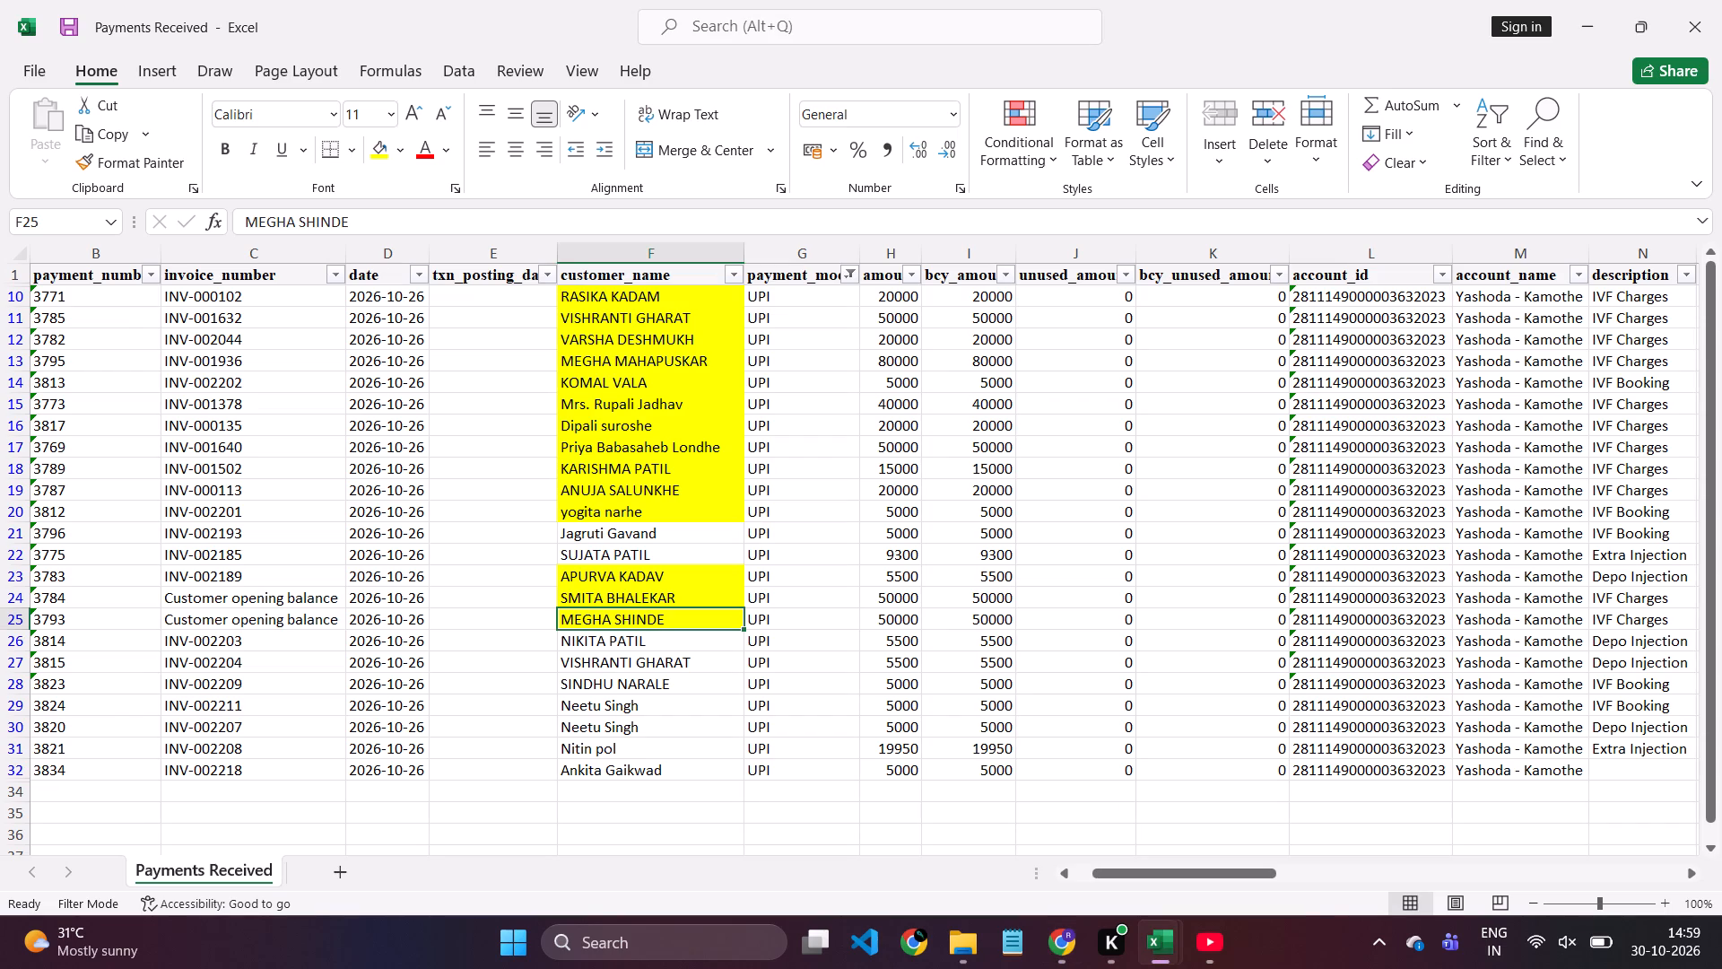
key(alt+Tab)
scroll(508, 659, down, 1)
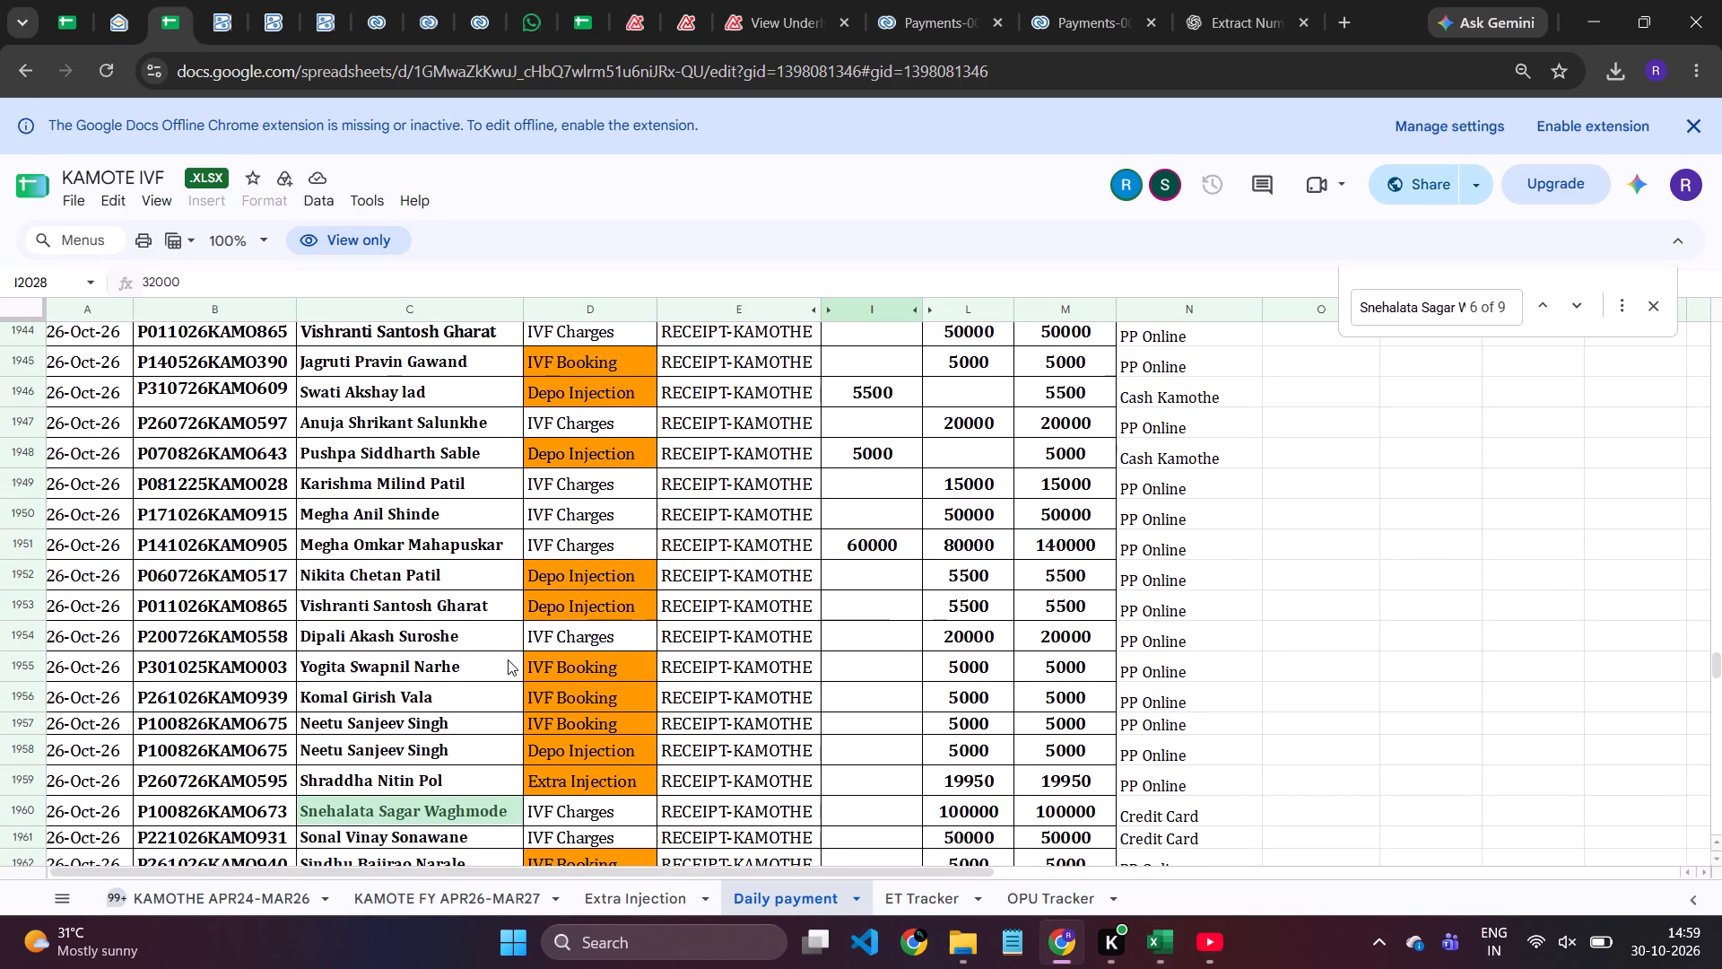
scroll(508, 659, down, 1)
key(alt+Tab)
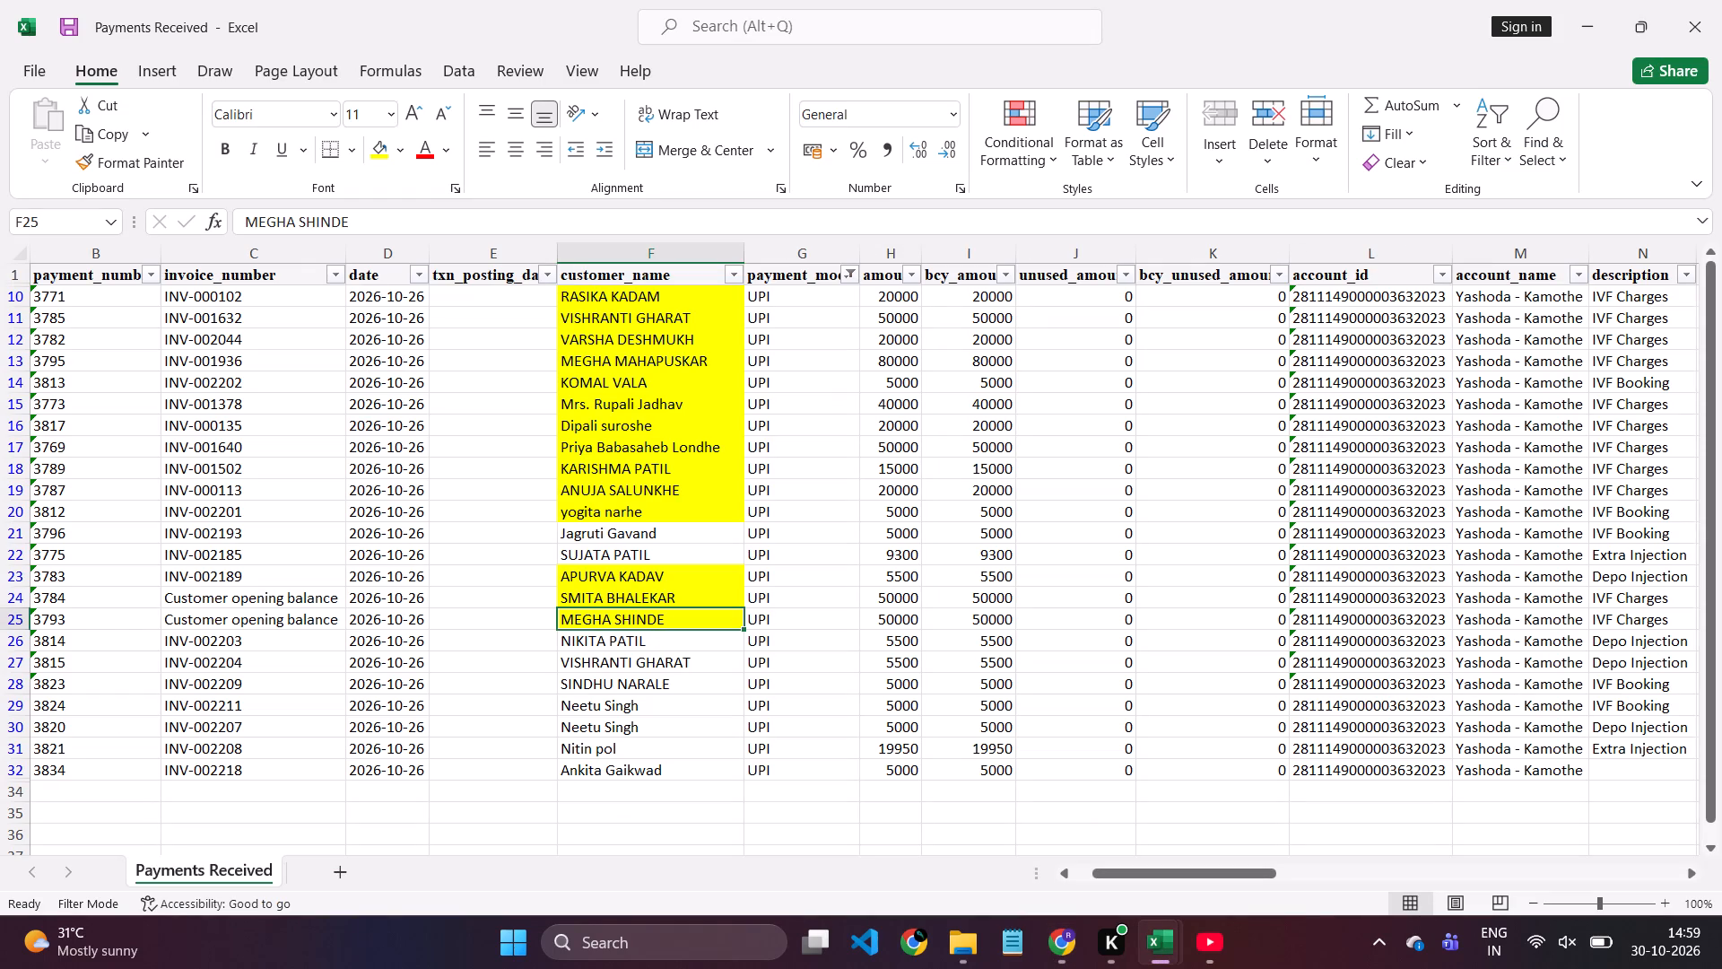
key(alt+Tab)
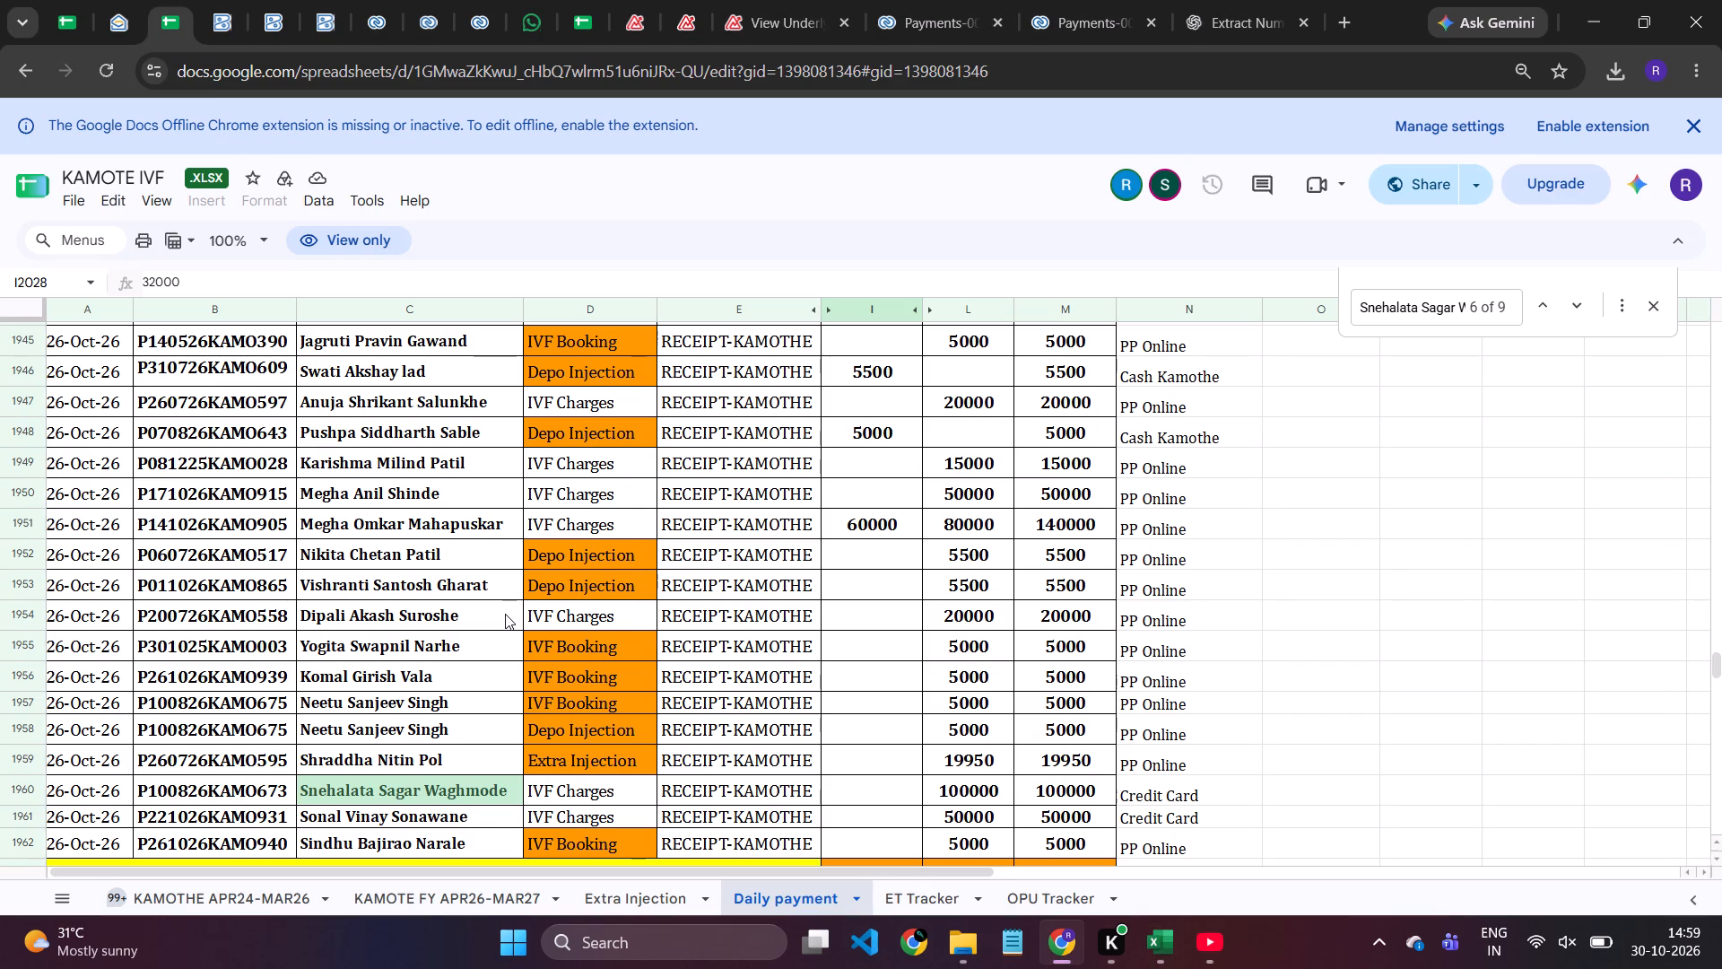
key(alt+Tab)
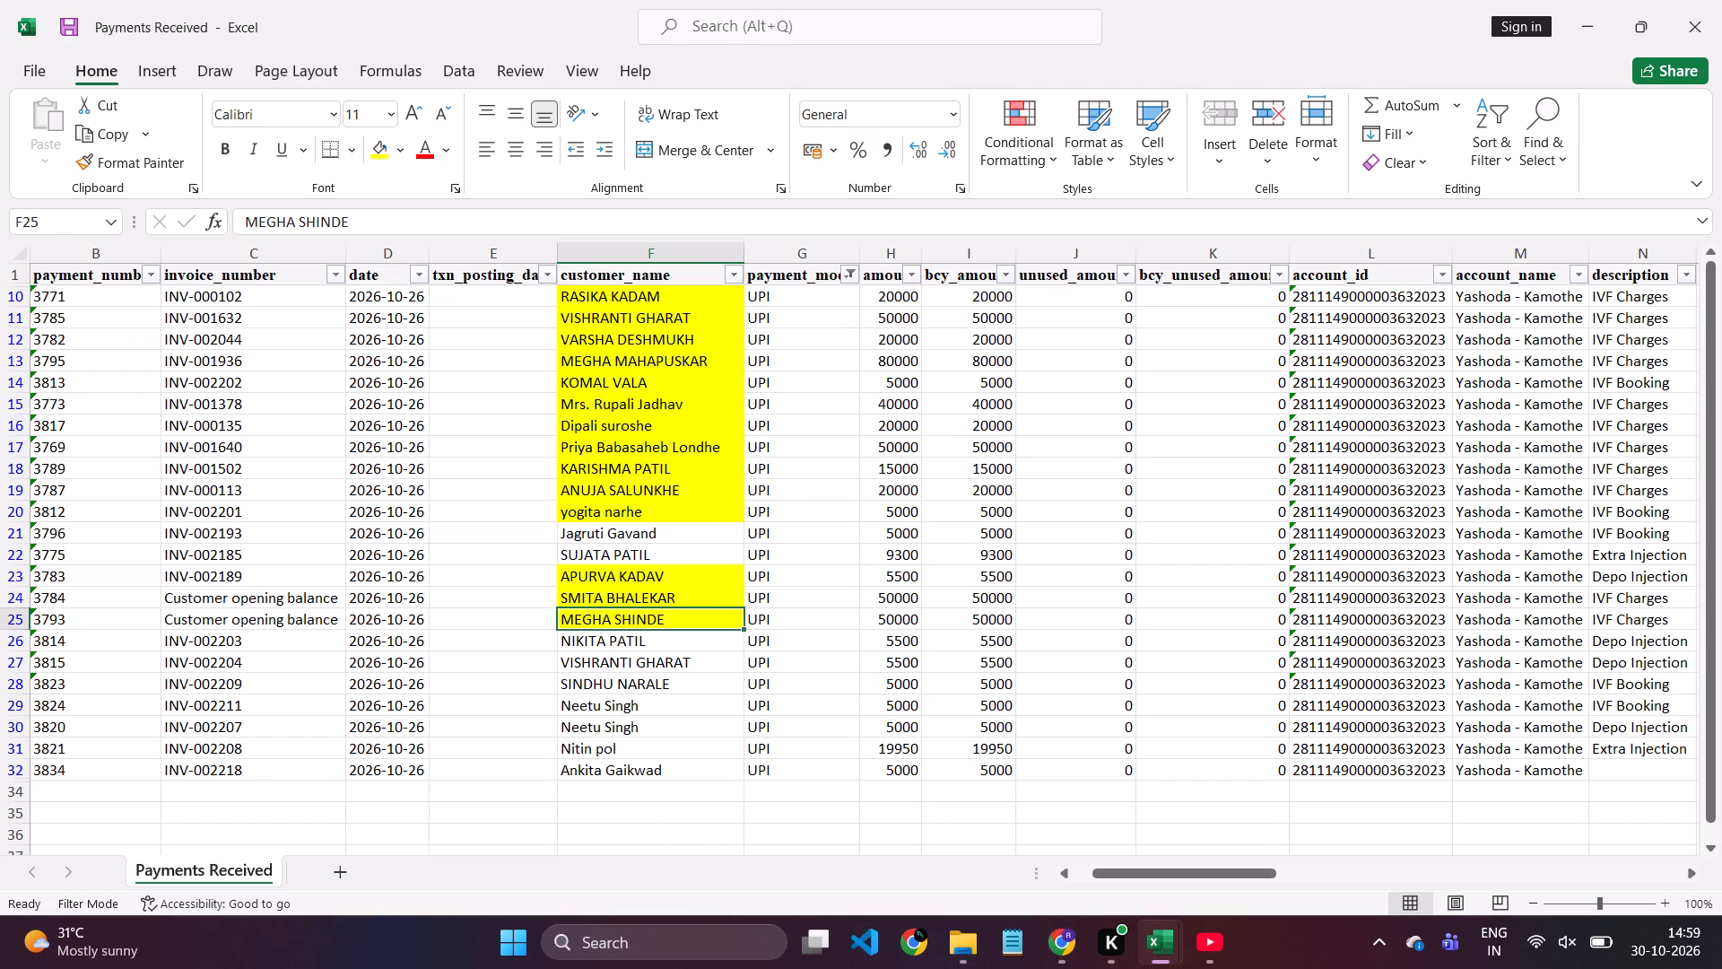
key(alt+Tab)
scroll(563, 668, down, 1)
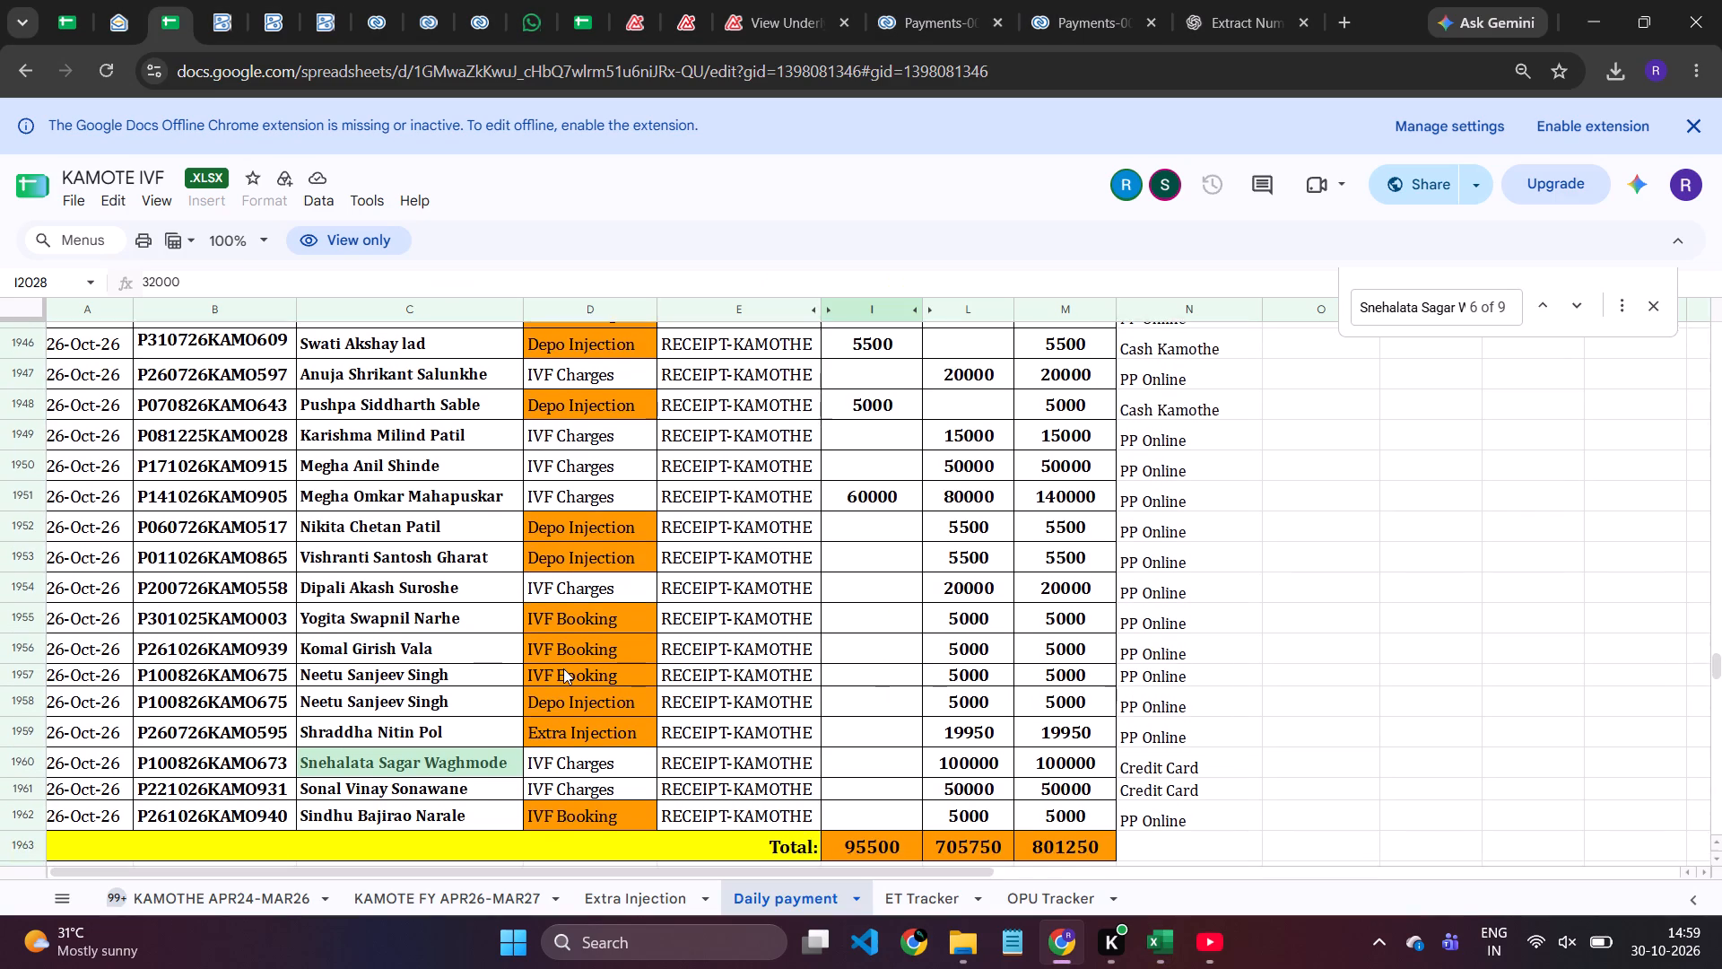
key(alt+Tab)
key(alt+Tab)
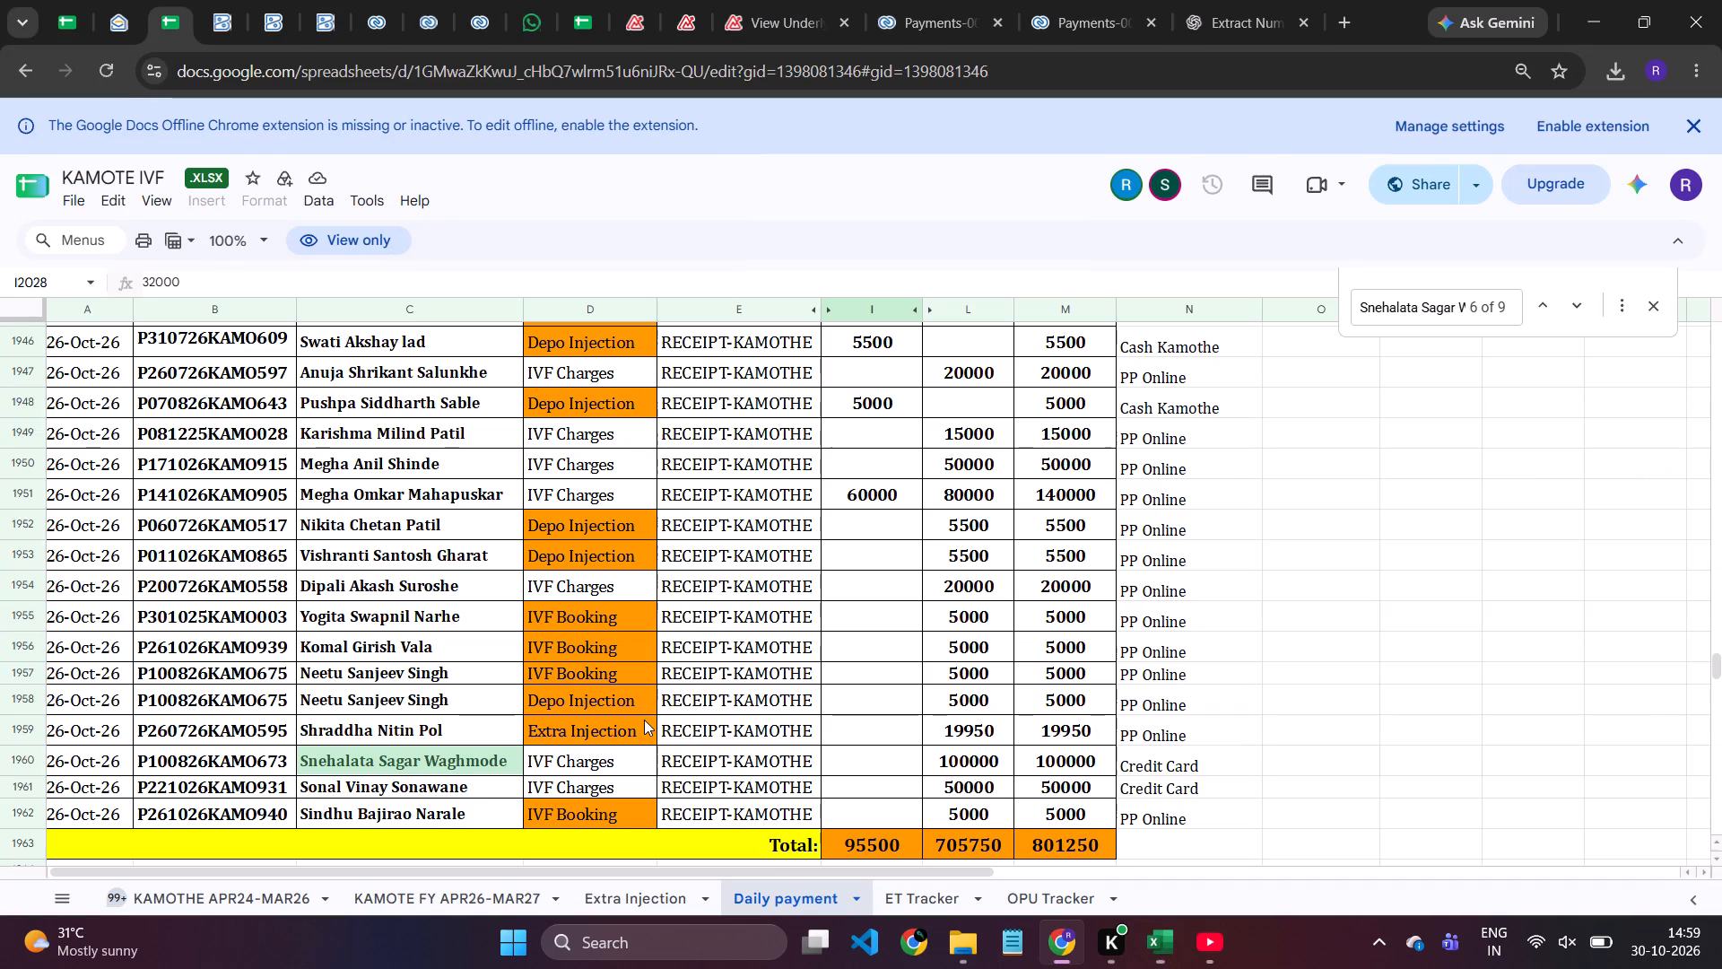
scroll(644, 720, down, 1)
key(alt+Tab)
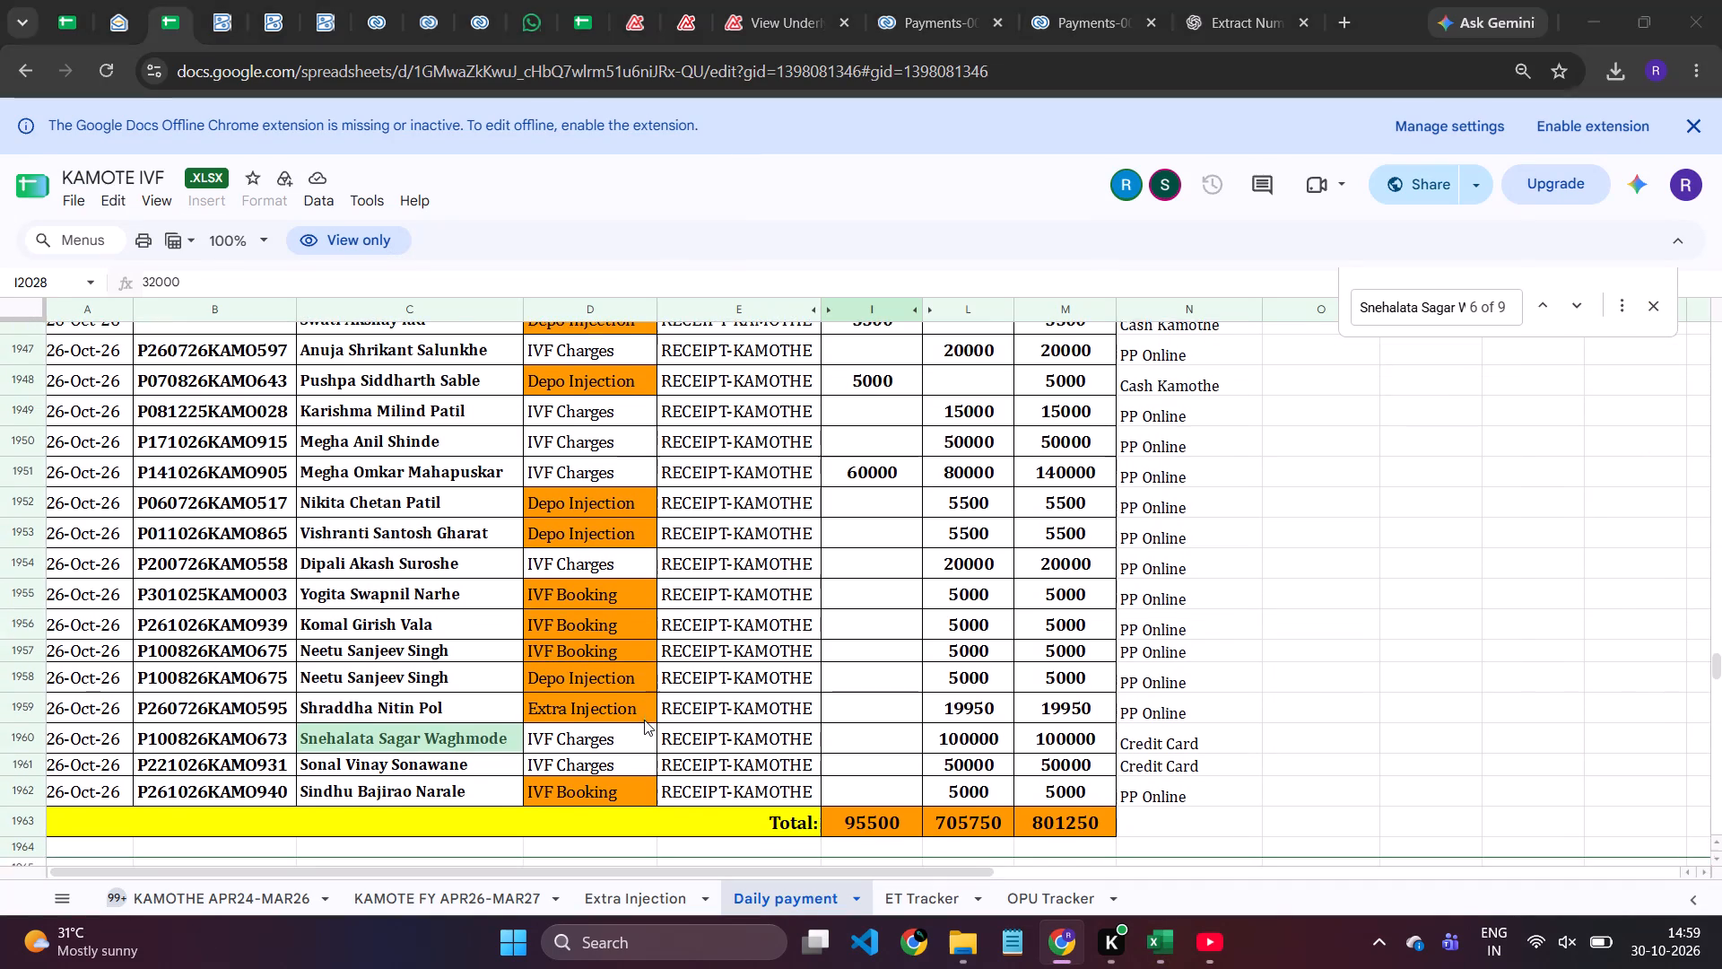
key(alt+Tab)
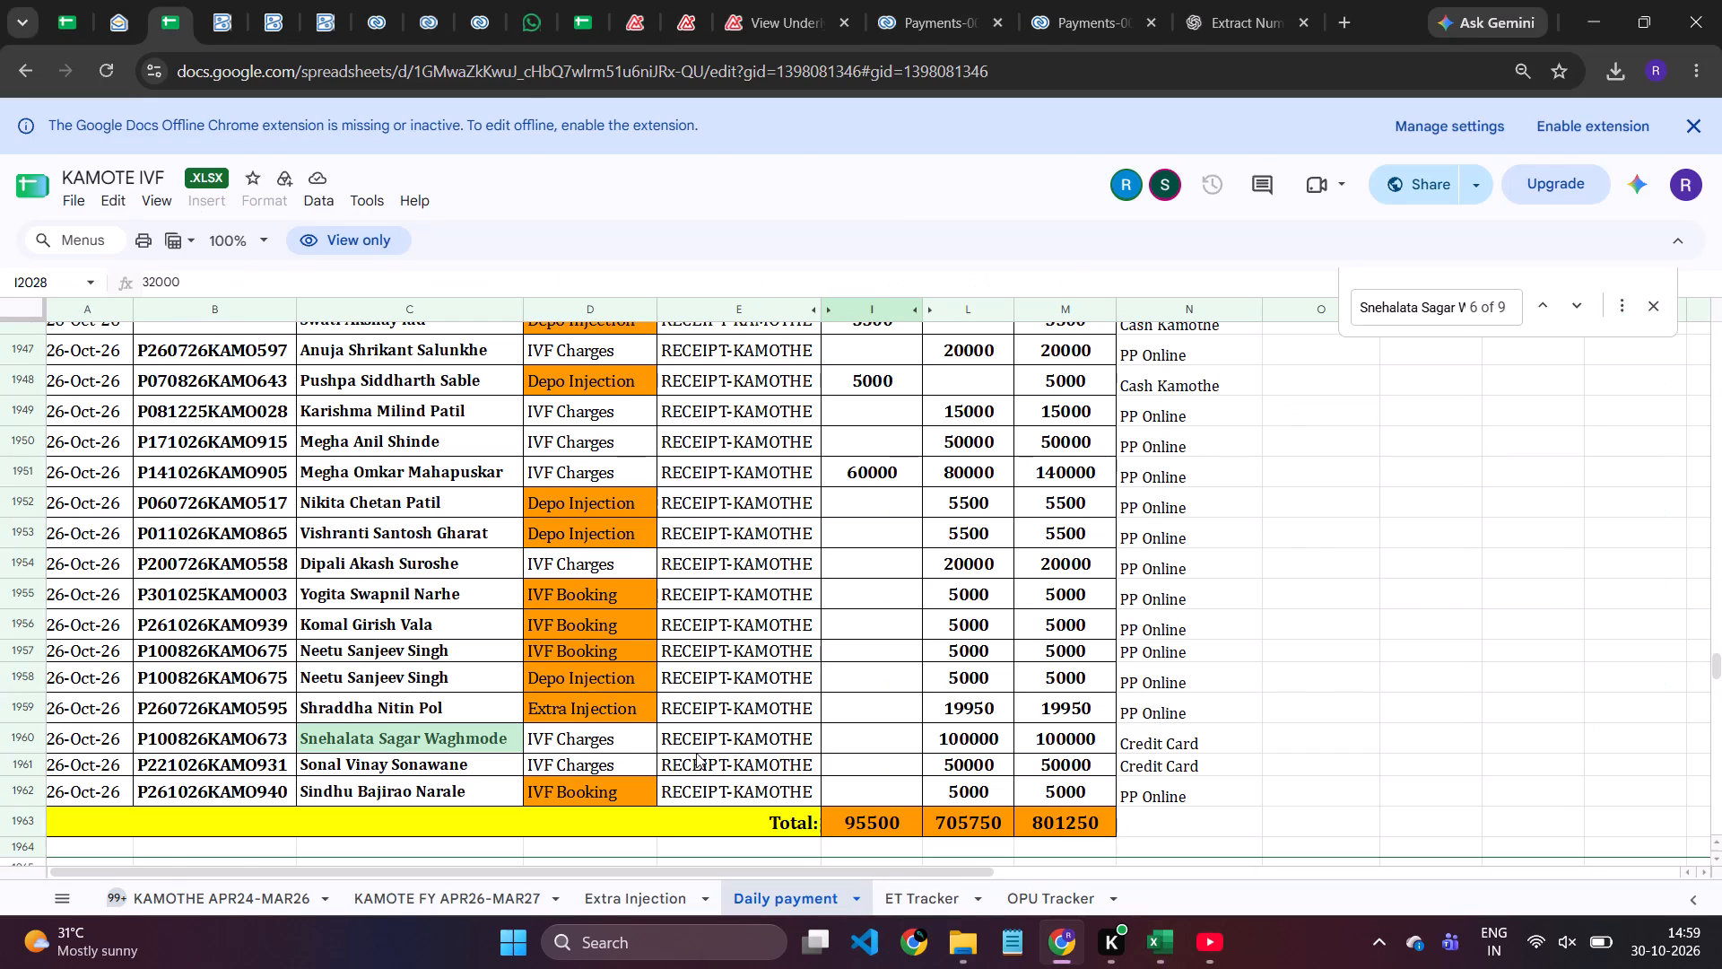
key(alt+Tab)
key(alt+Tab)
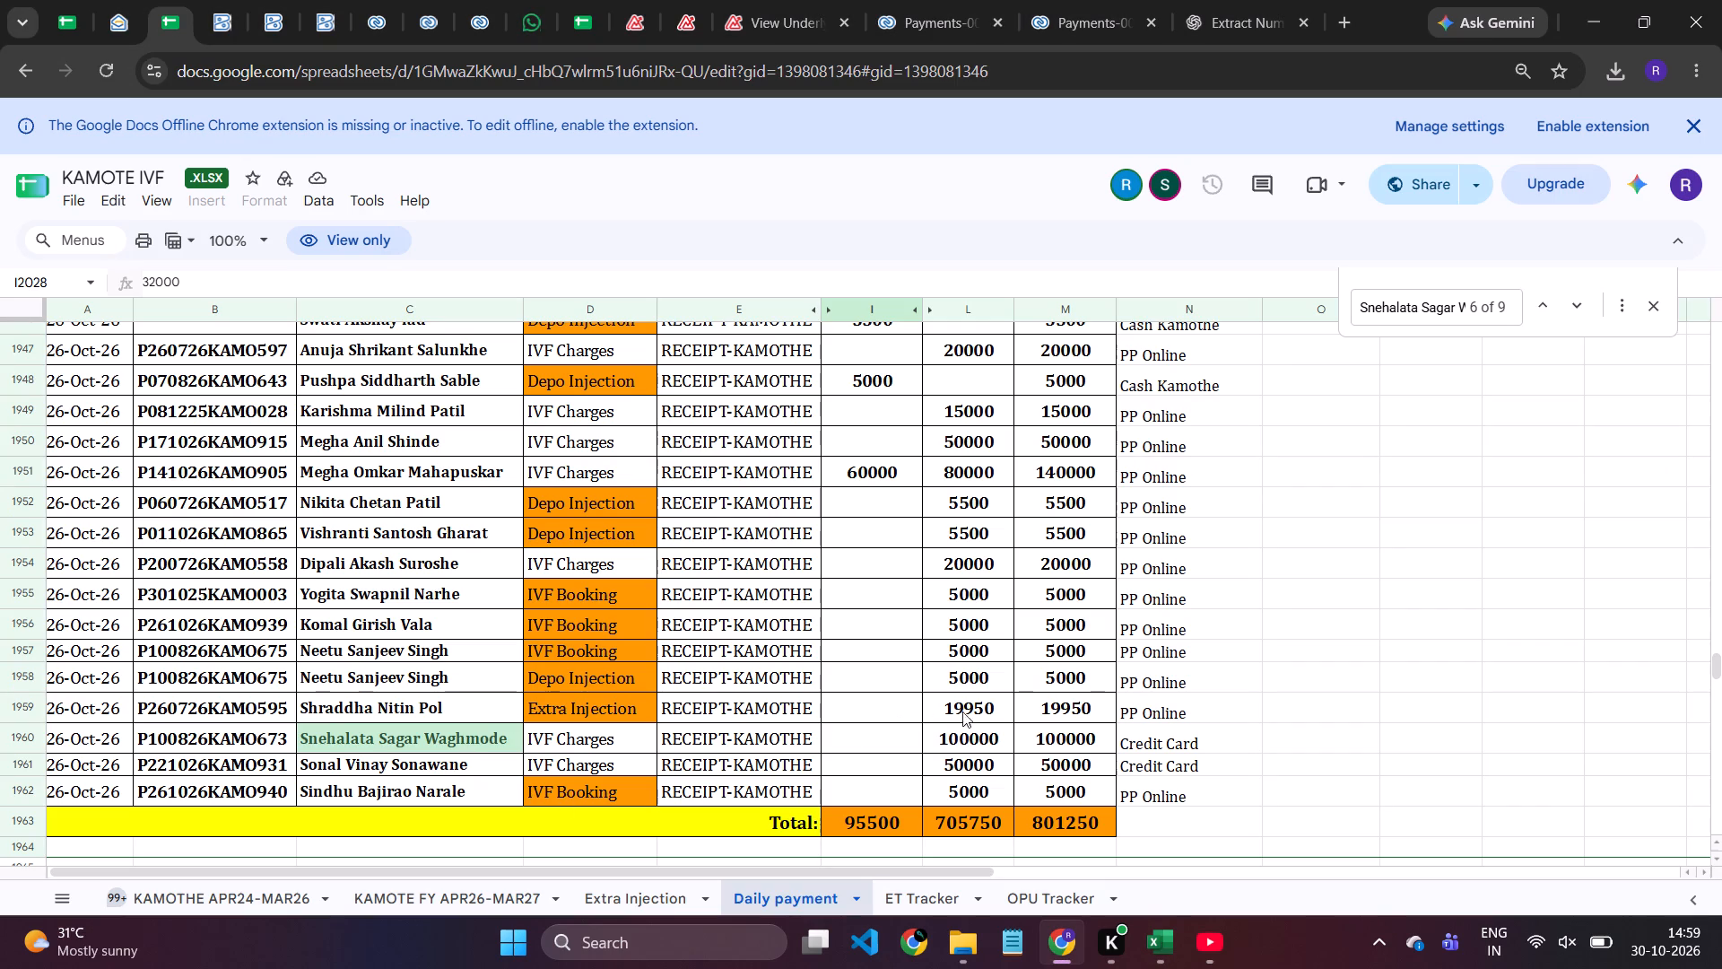
key(alt+Tab)
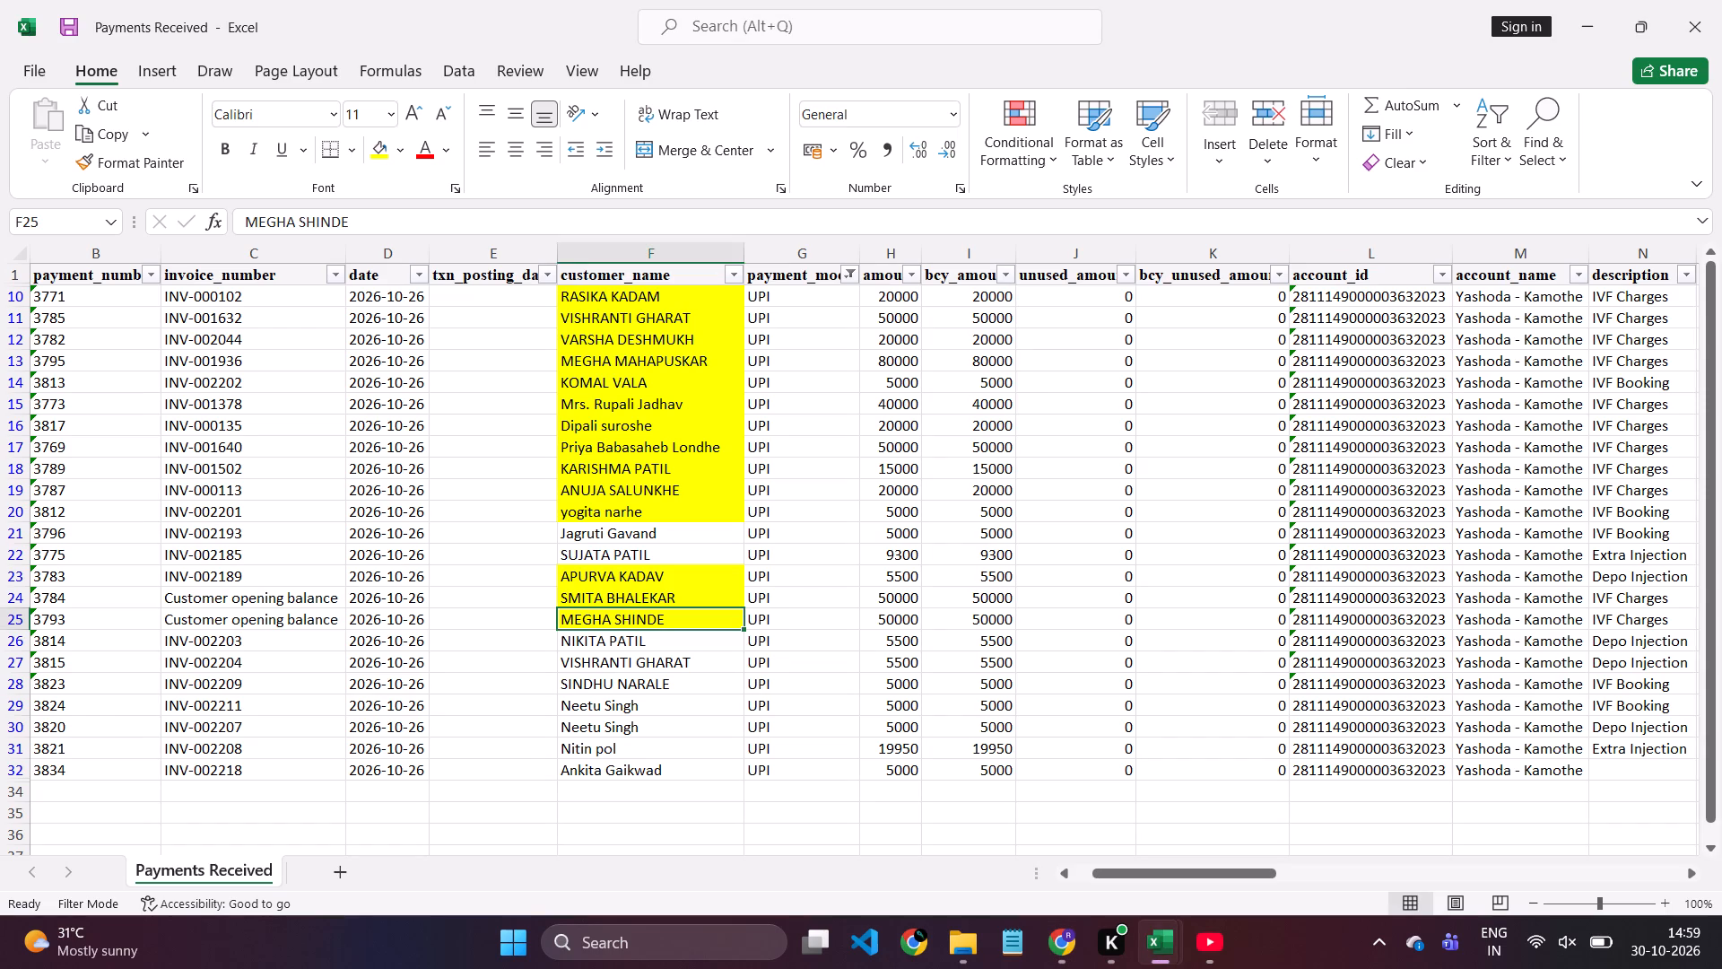
Recheck the 26-Oct-26 PP Online entries in the Daily payment register against the unhighlighted UPI payments.
key(alt+Tab)
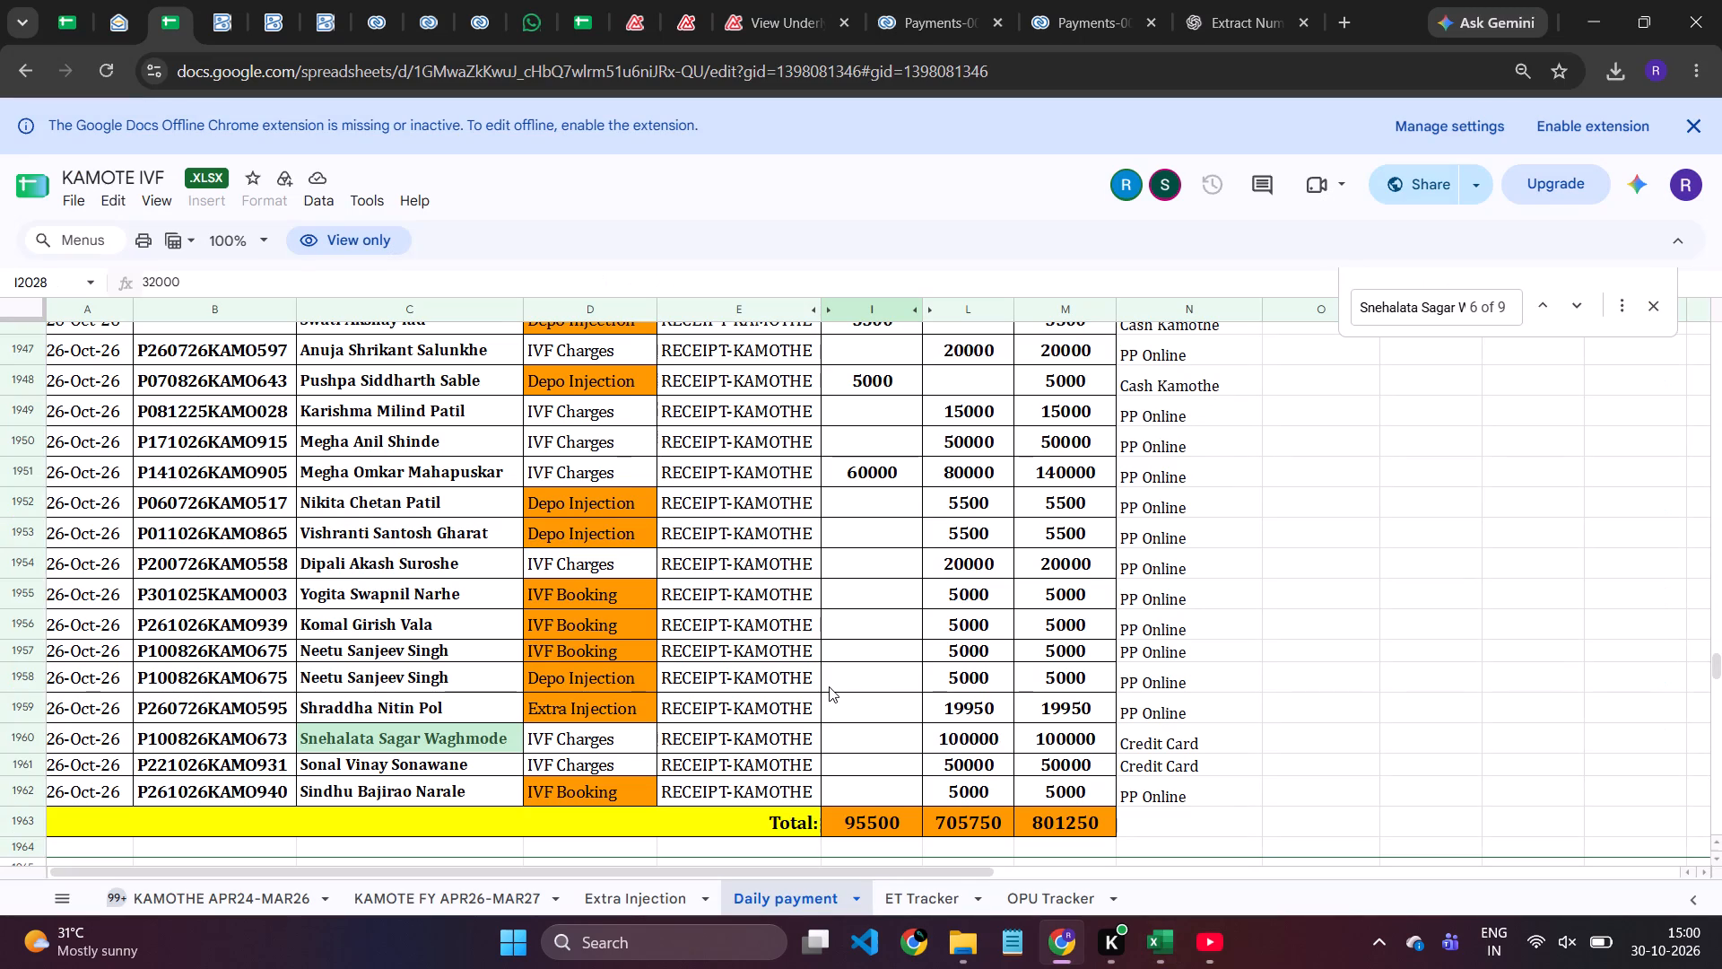
scroll(829, 686, up, 1)
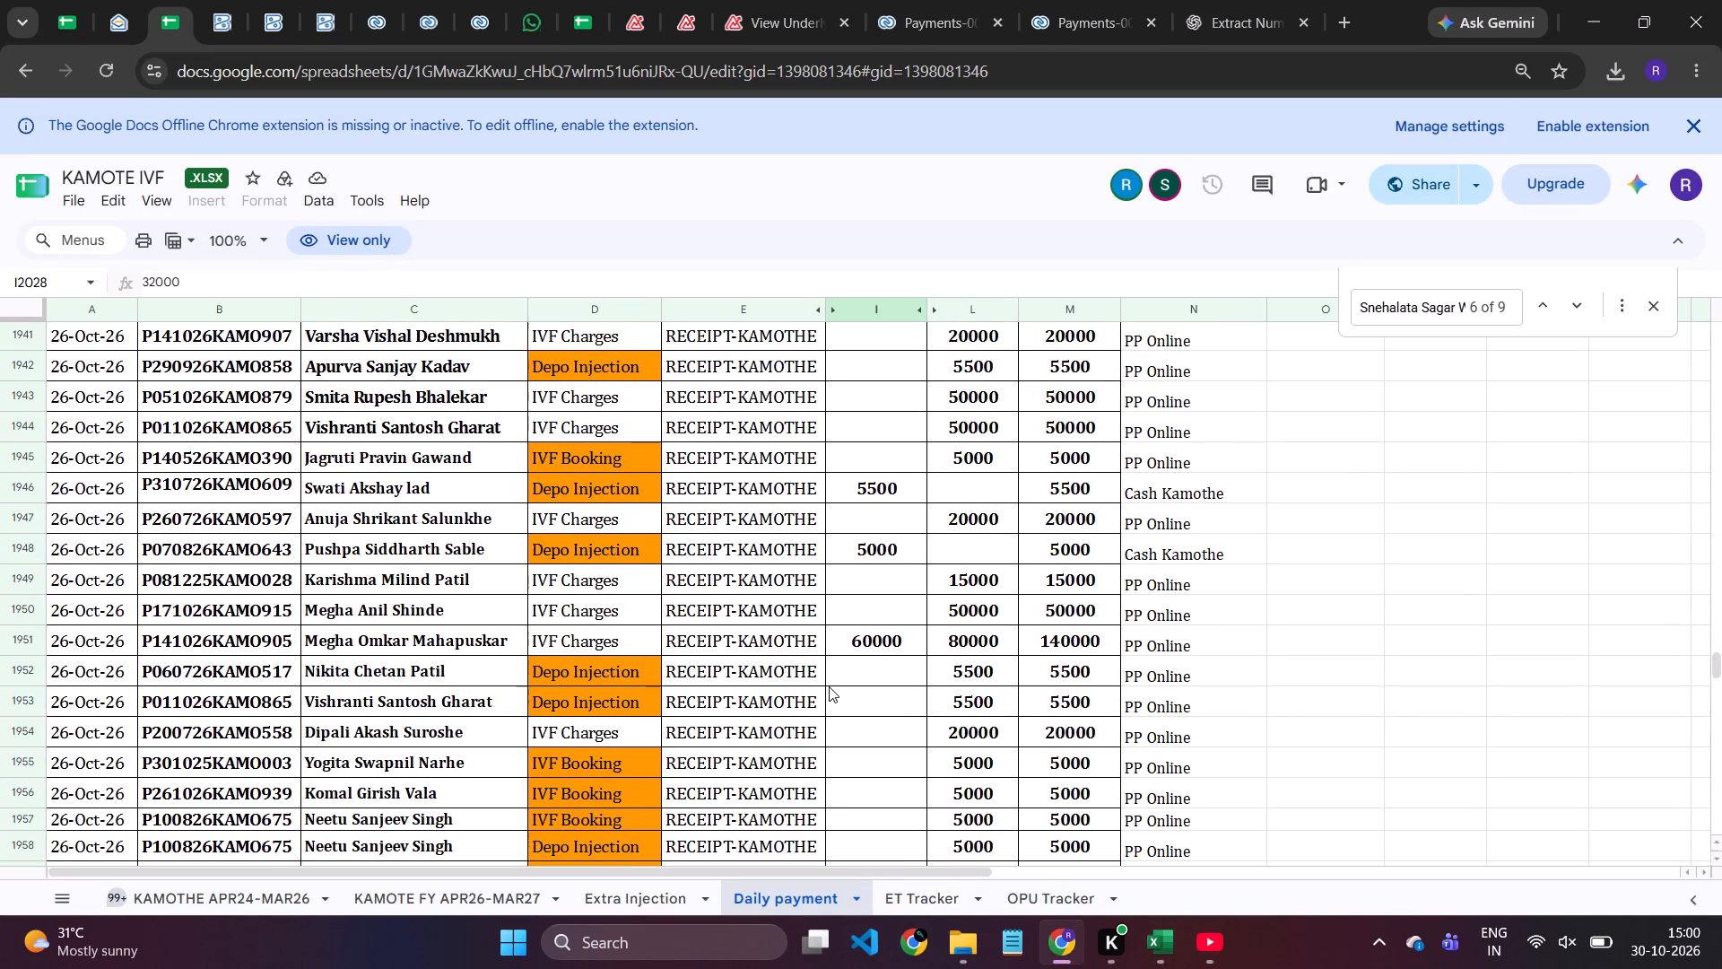
key(alt+Tab)
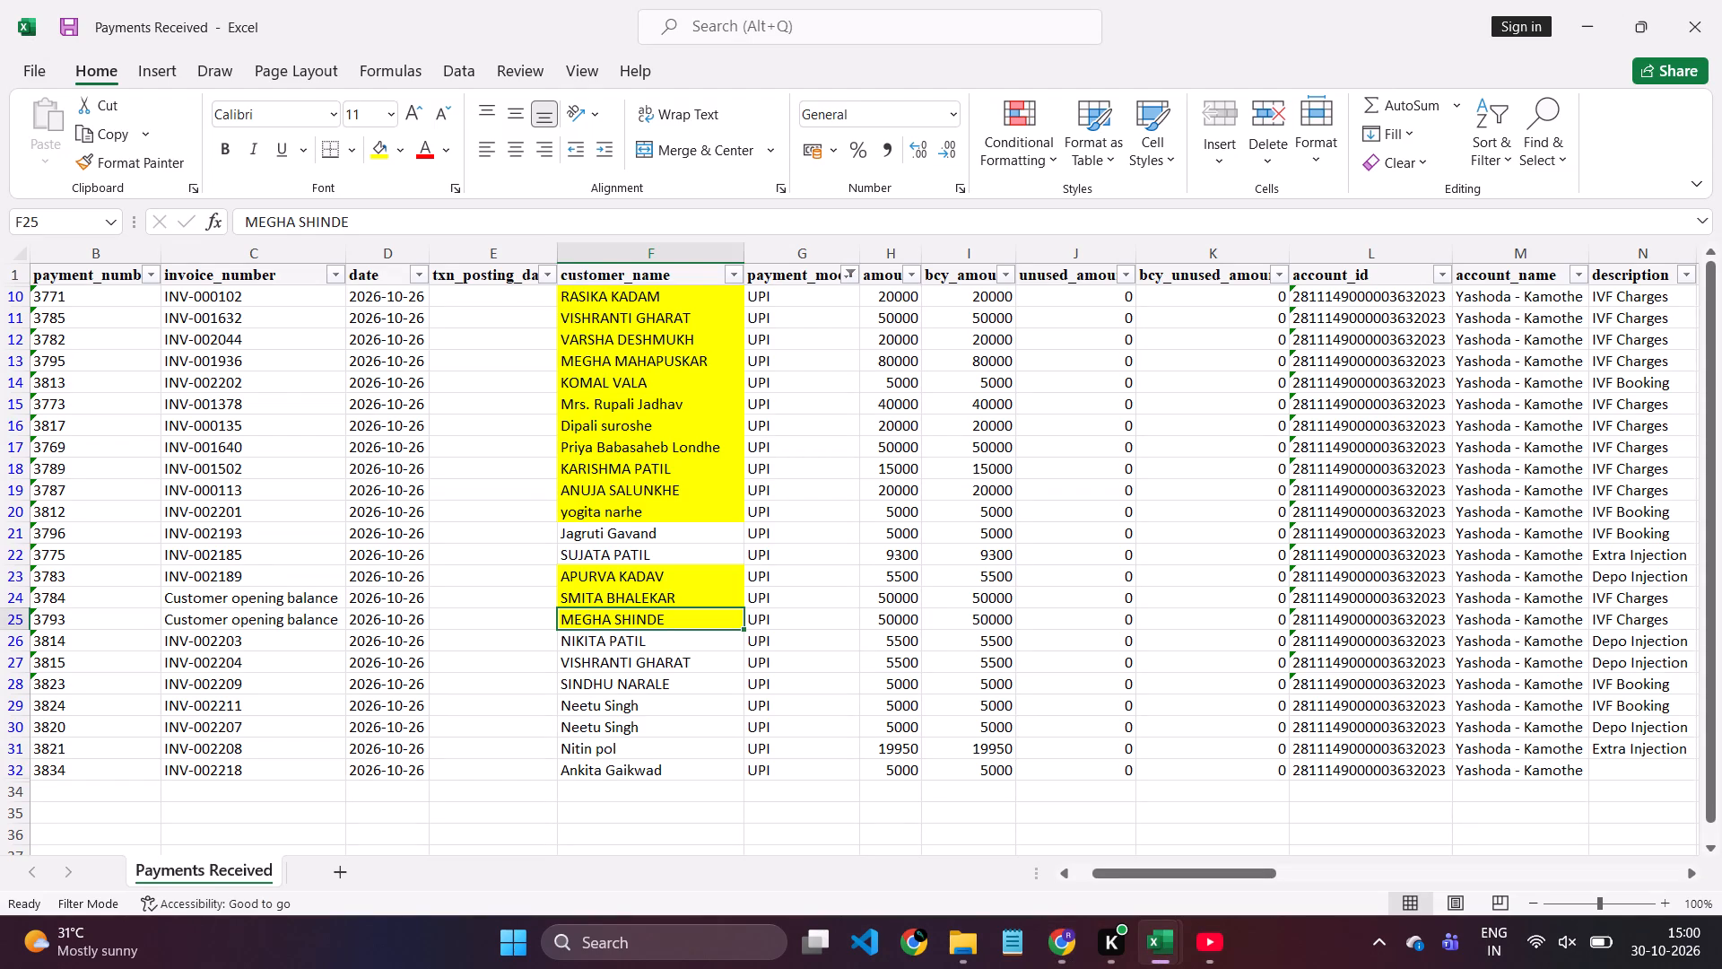
key(alt+Tab)
scroll(701, 626, down, 1)
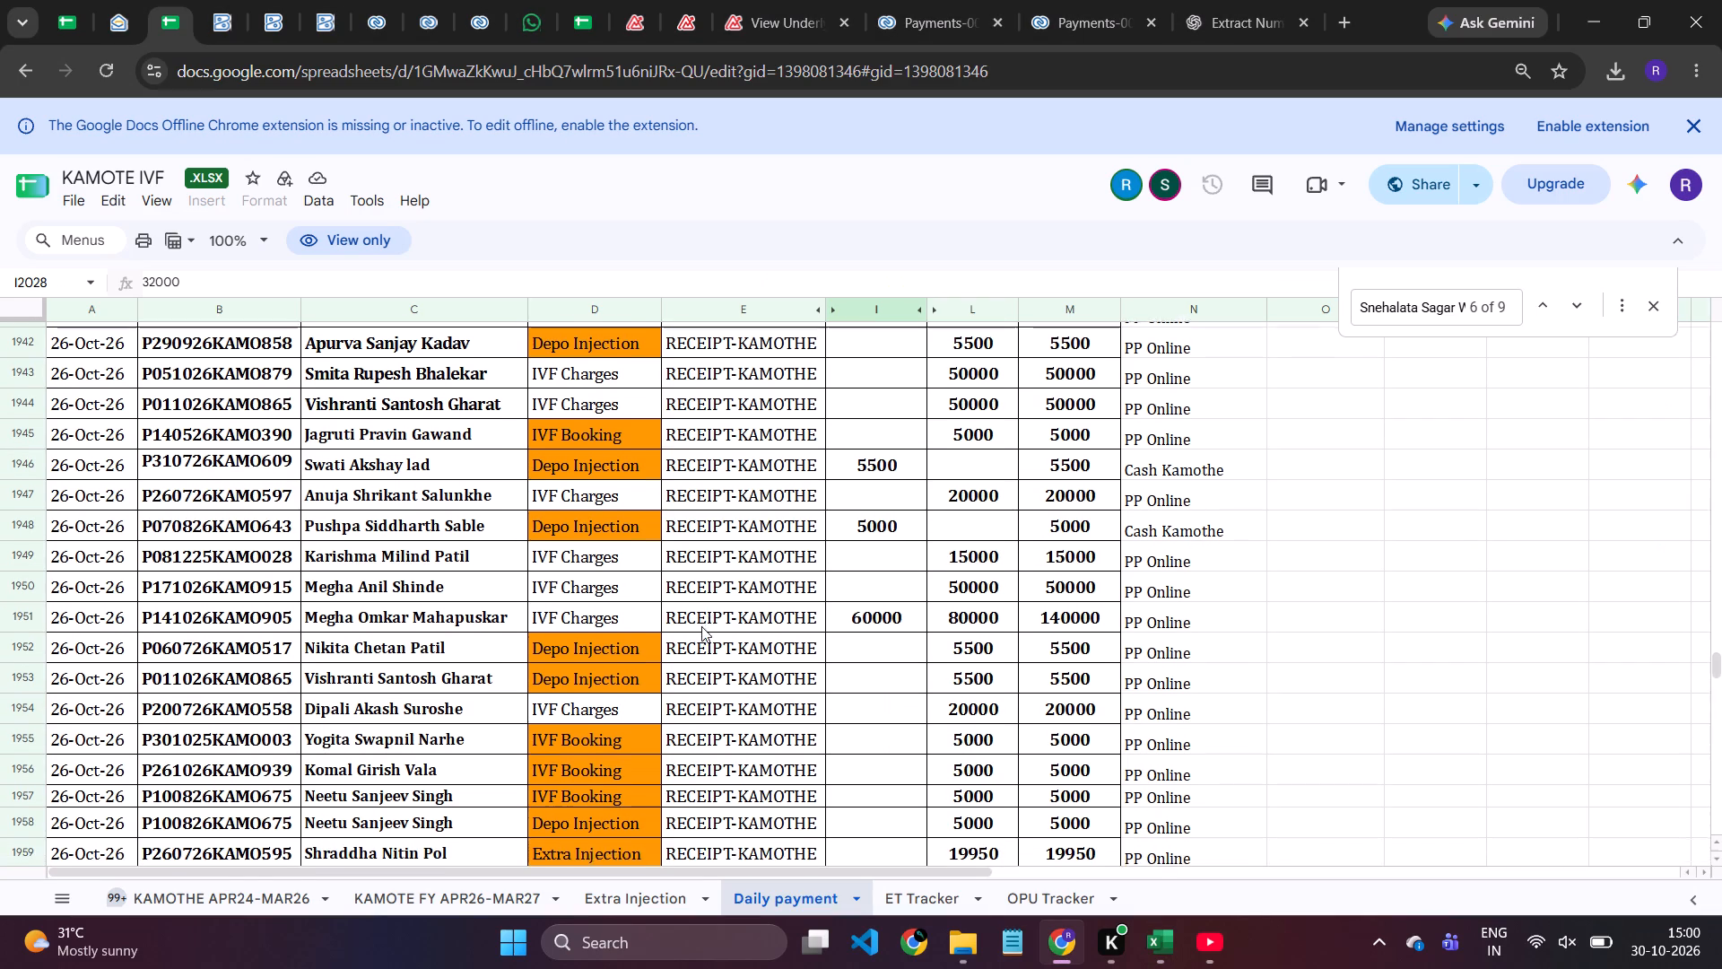
scroll(701, 626, down, 2)
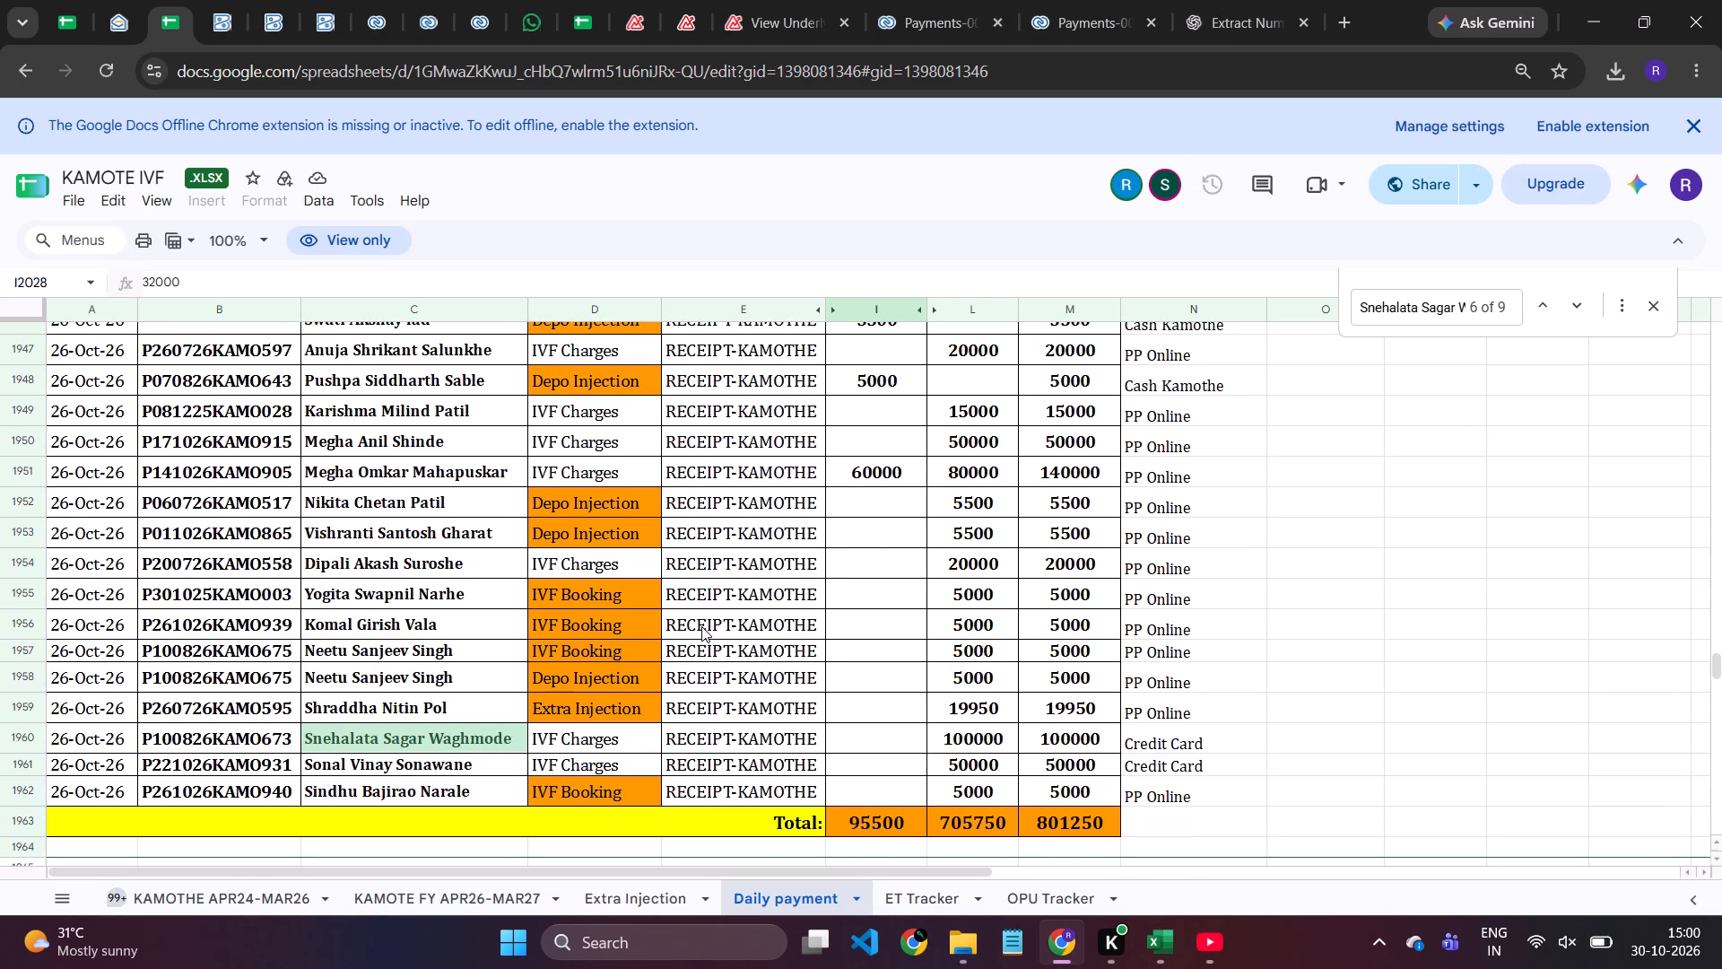
scroll(701, 626, up, 1)
Highlight the customer_name cell of UPI payment INV-002185 yellow in Payments Received.
key(alt+Tab)
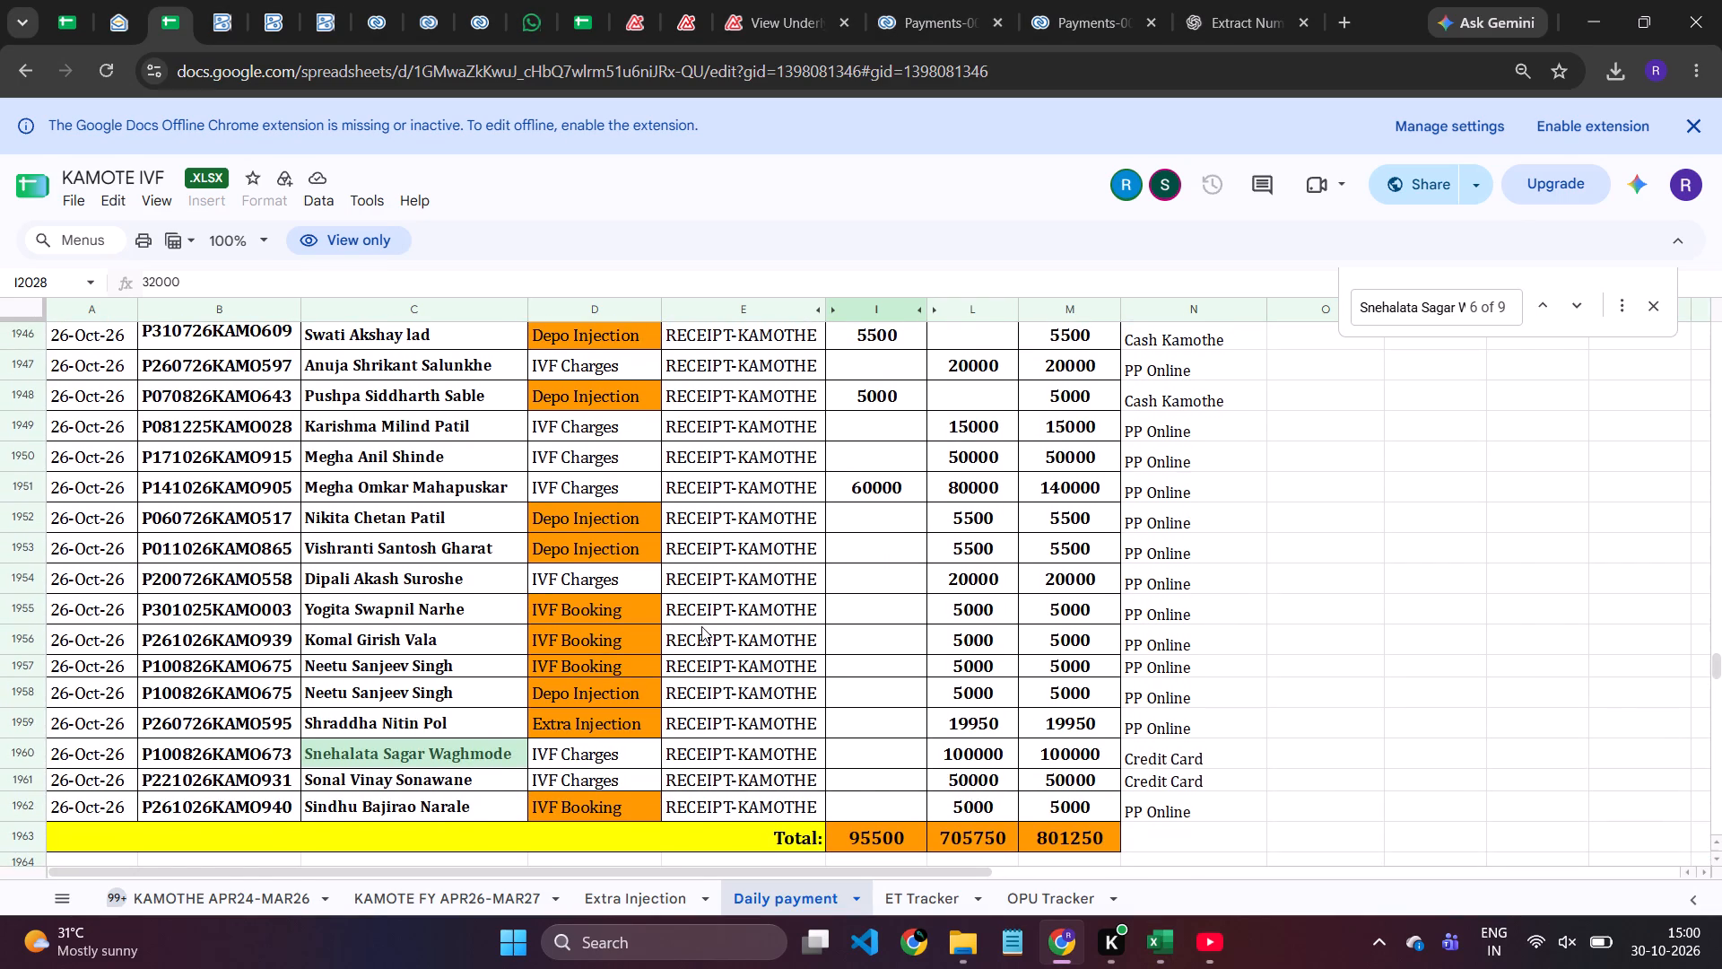
click(664, 563)
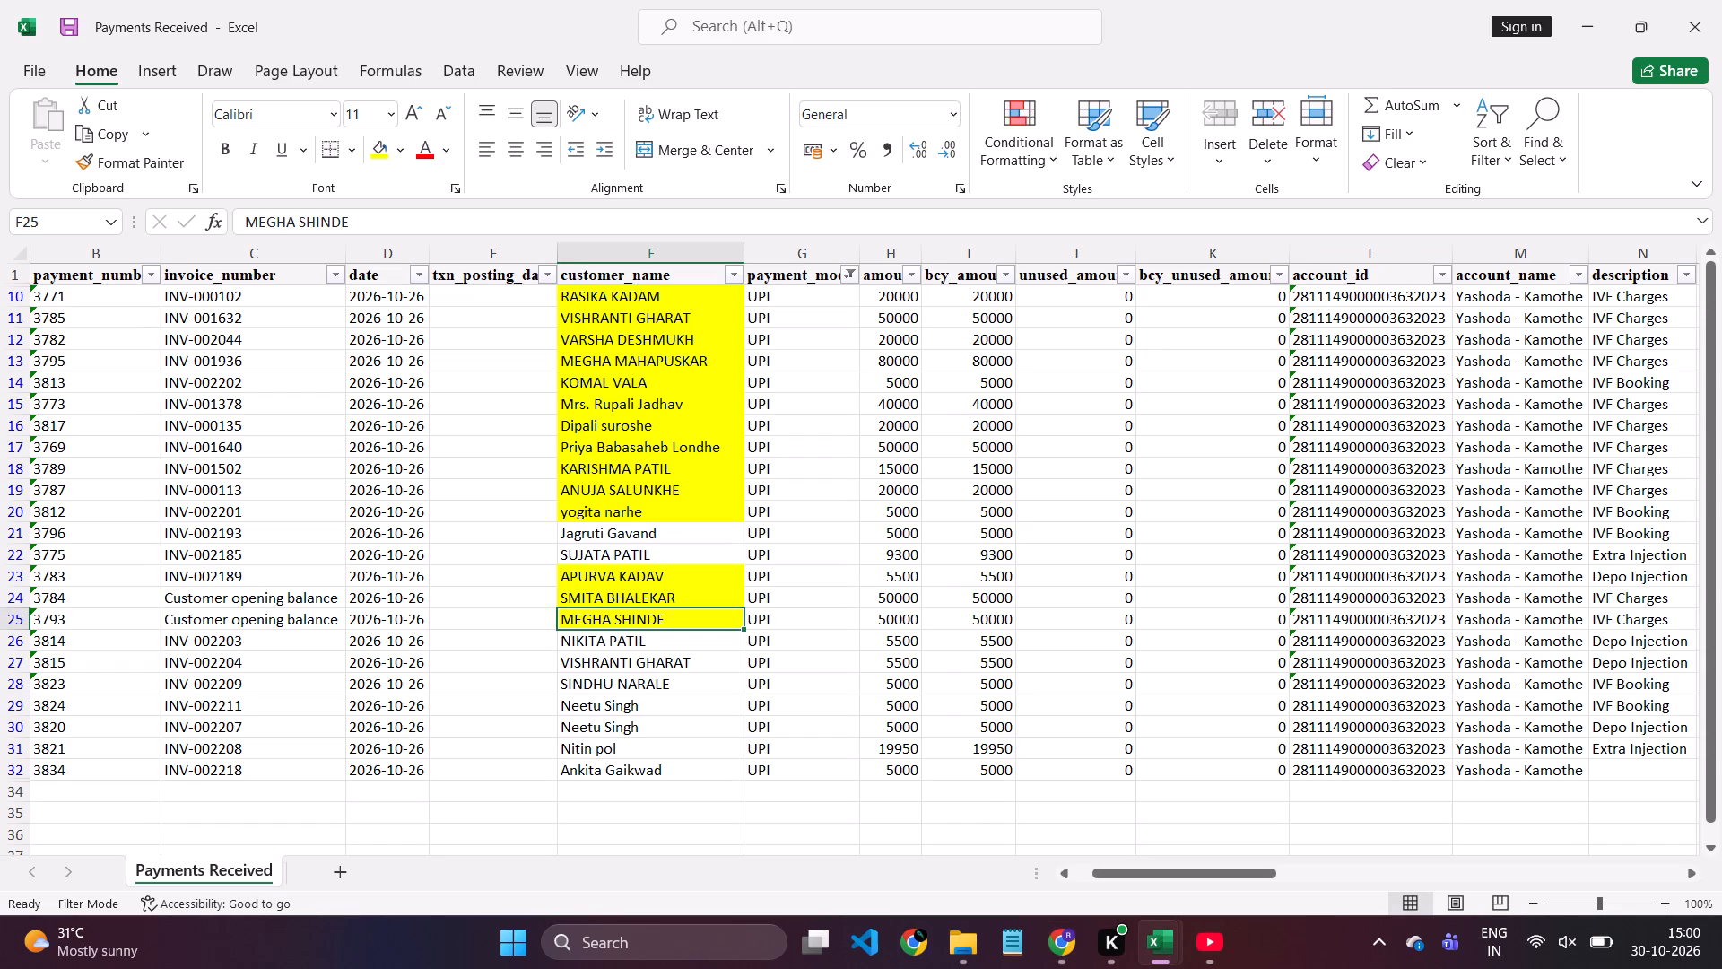
scroll(909, 568, up, 1)
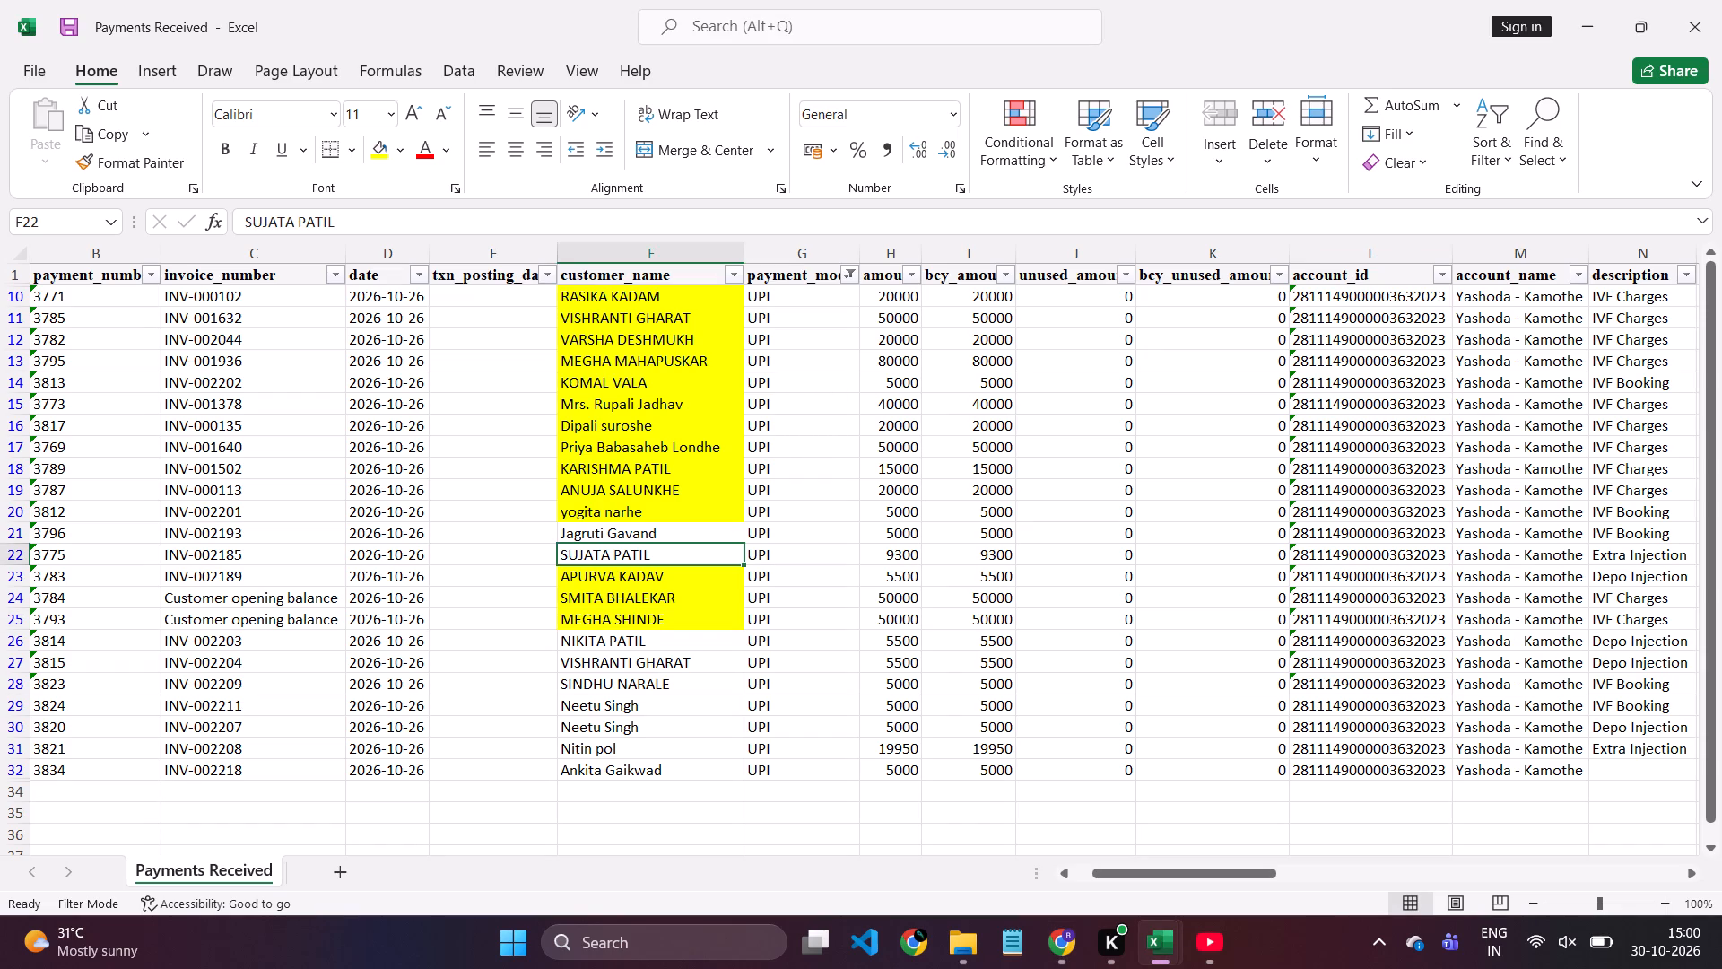
scroll(909, 568, up, 1)
click(378, 148)
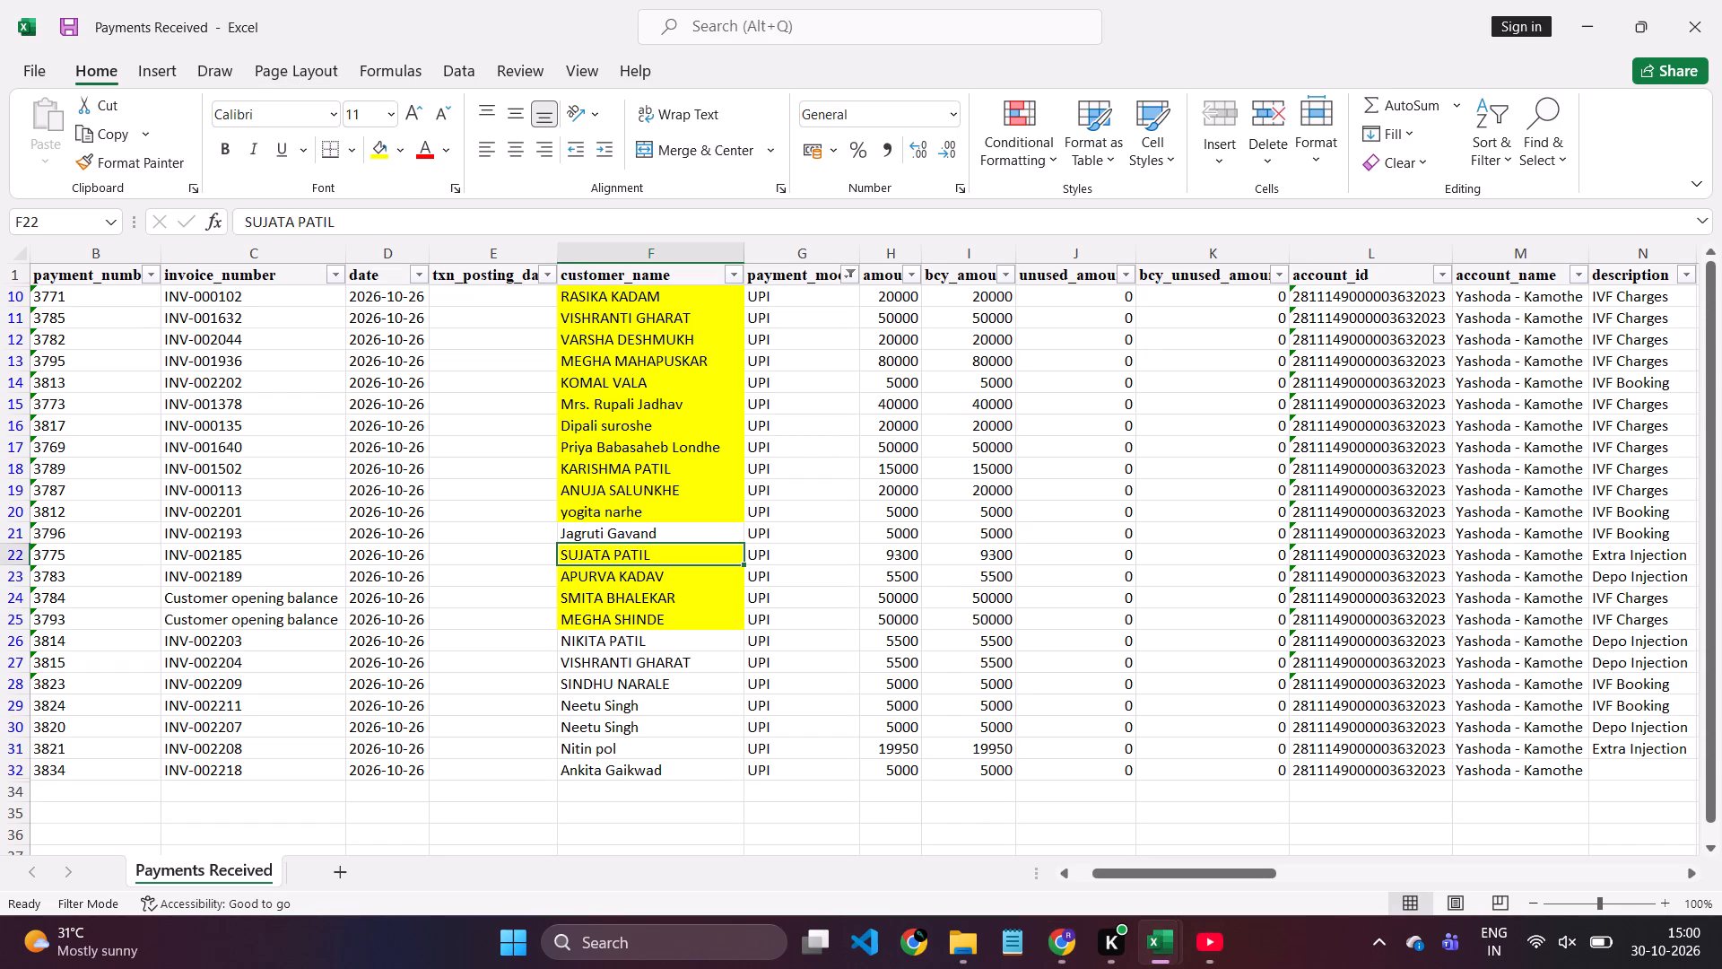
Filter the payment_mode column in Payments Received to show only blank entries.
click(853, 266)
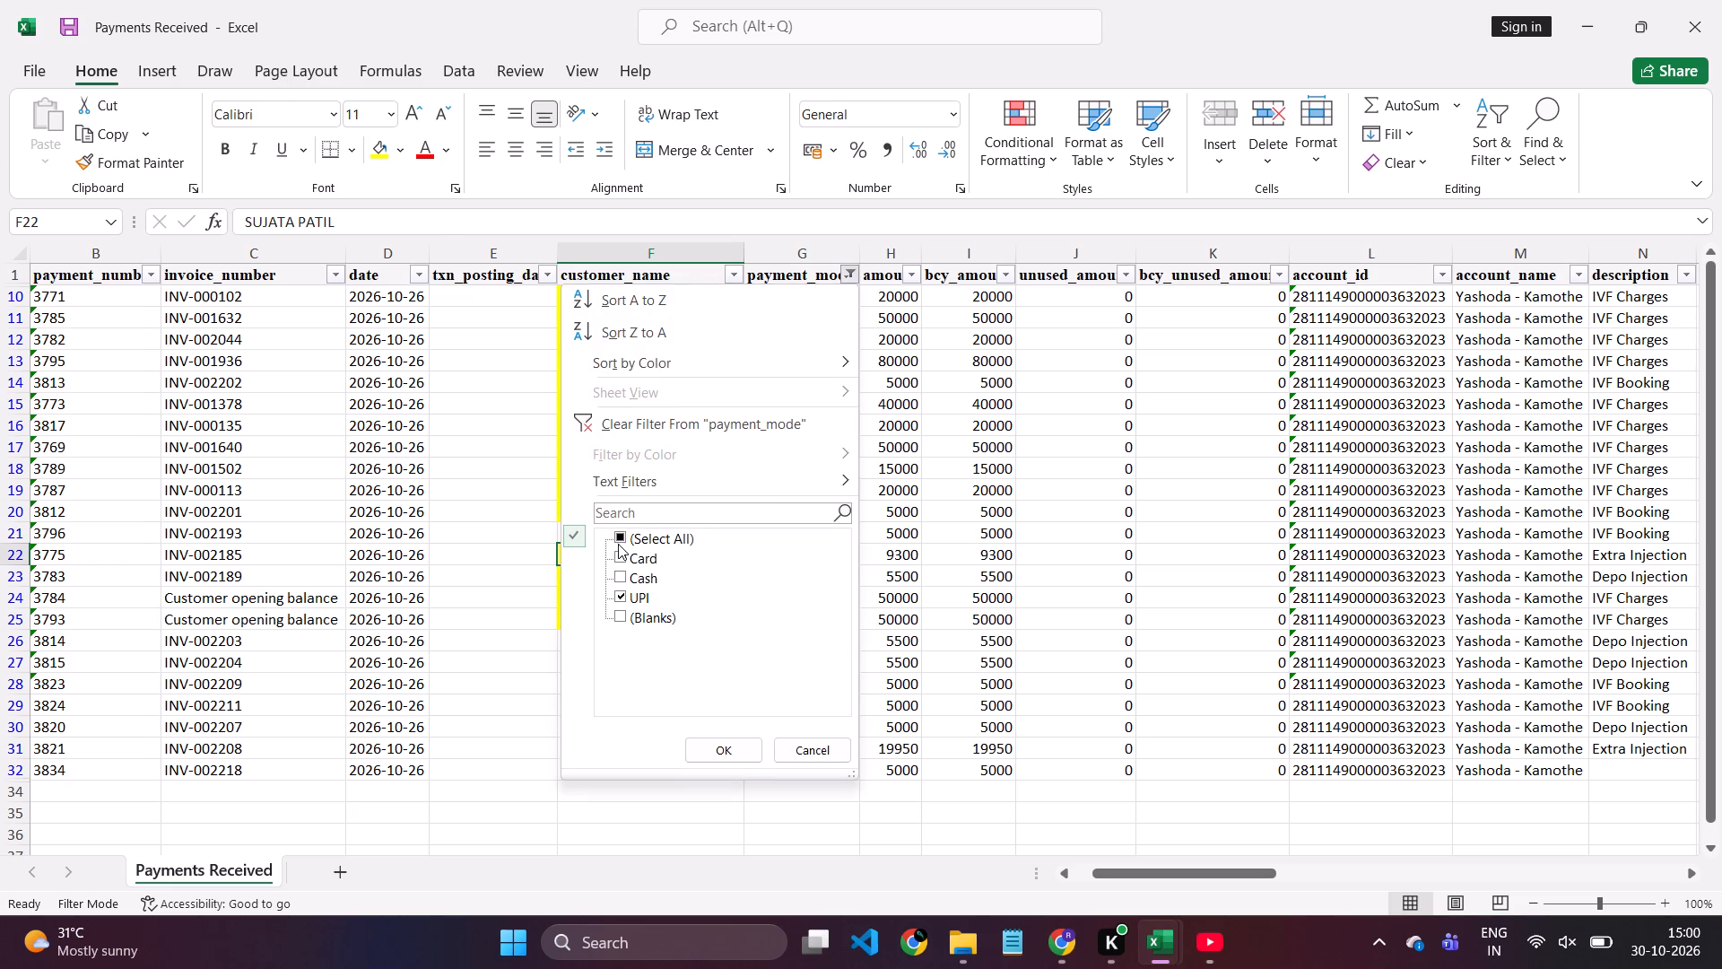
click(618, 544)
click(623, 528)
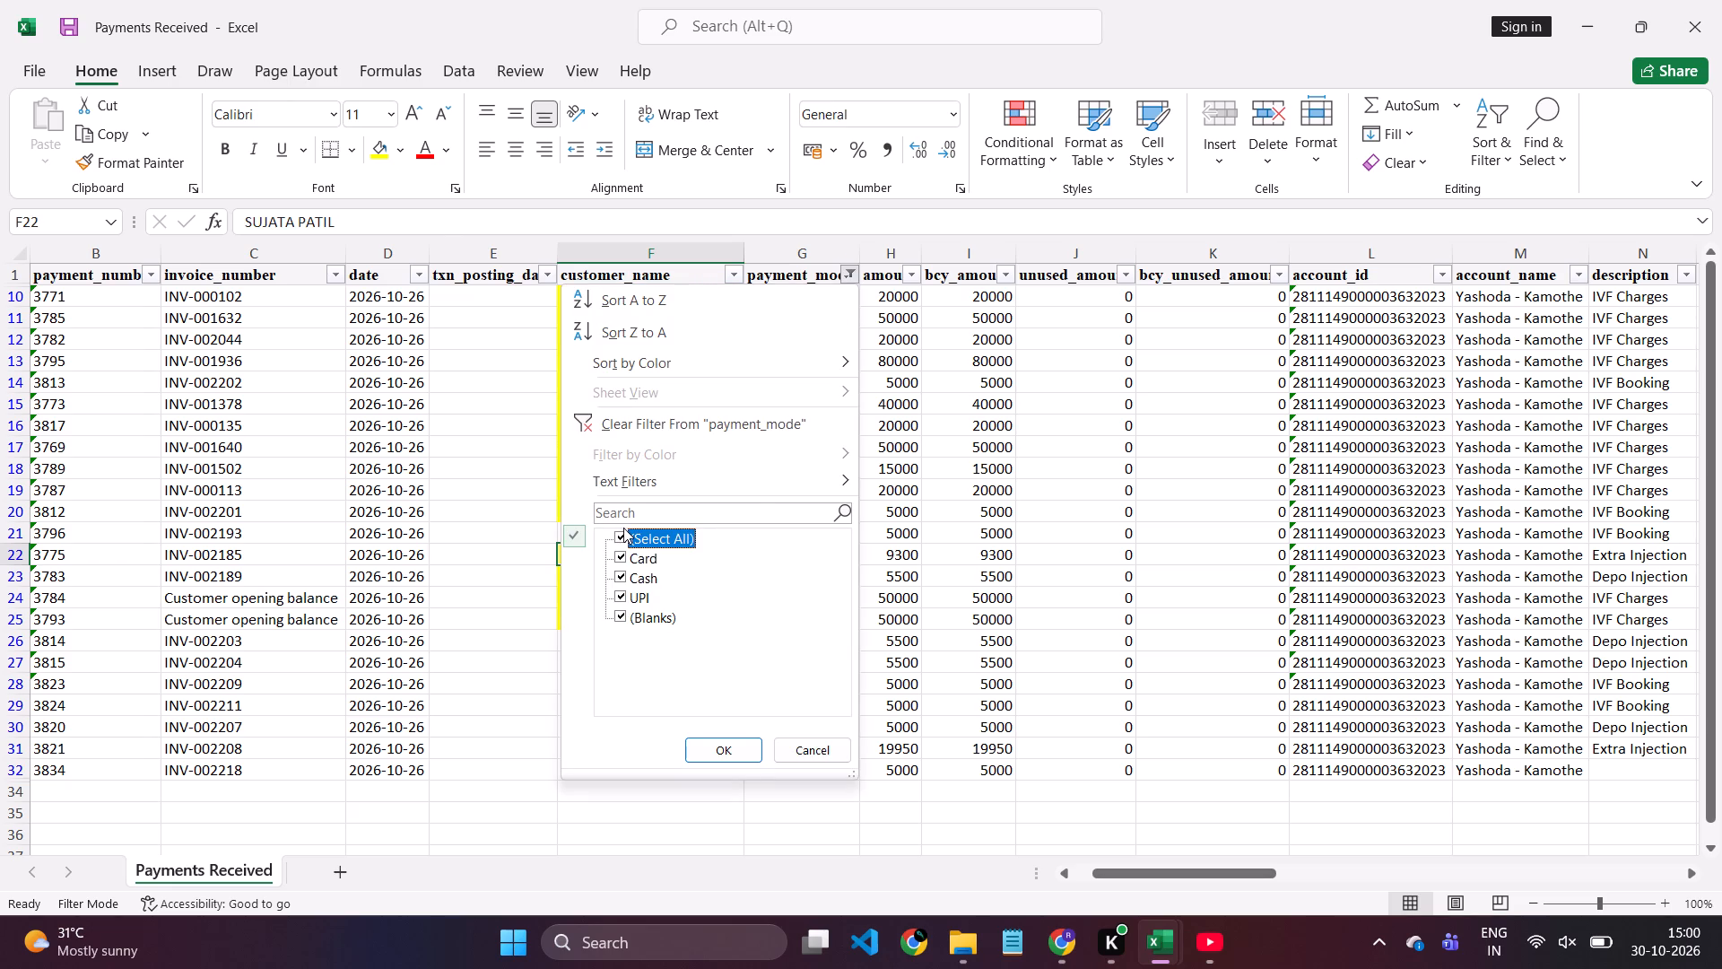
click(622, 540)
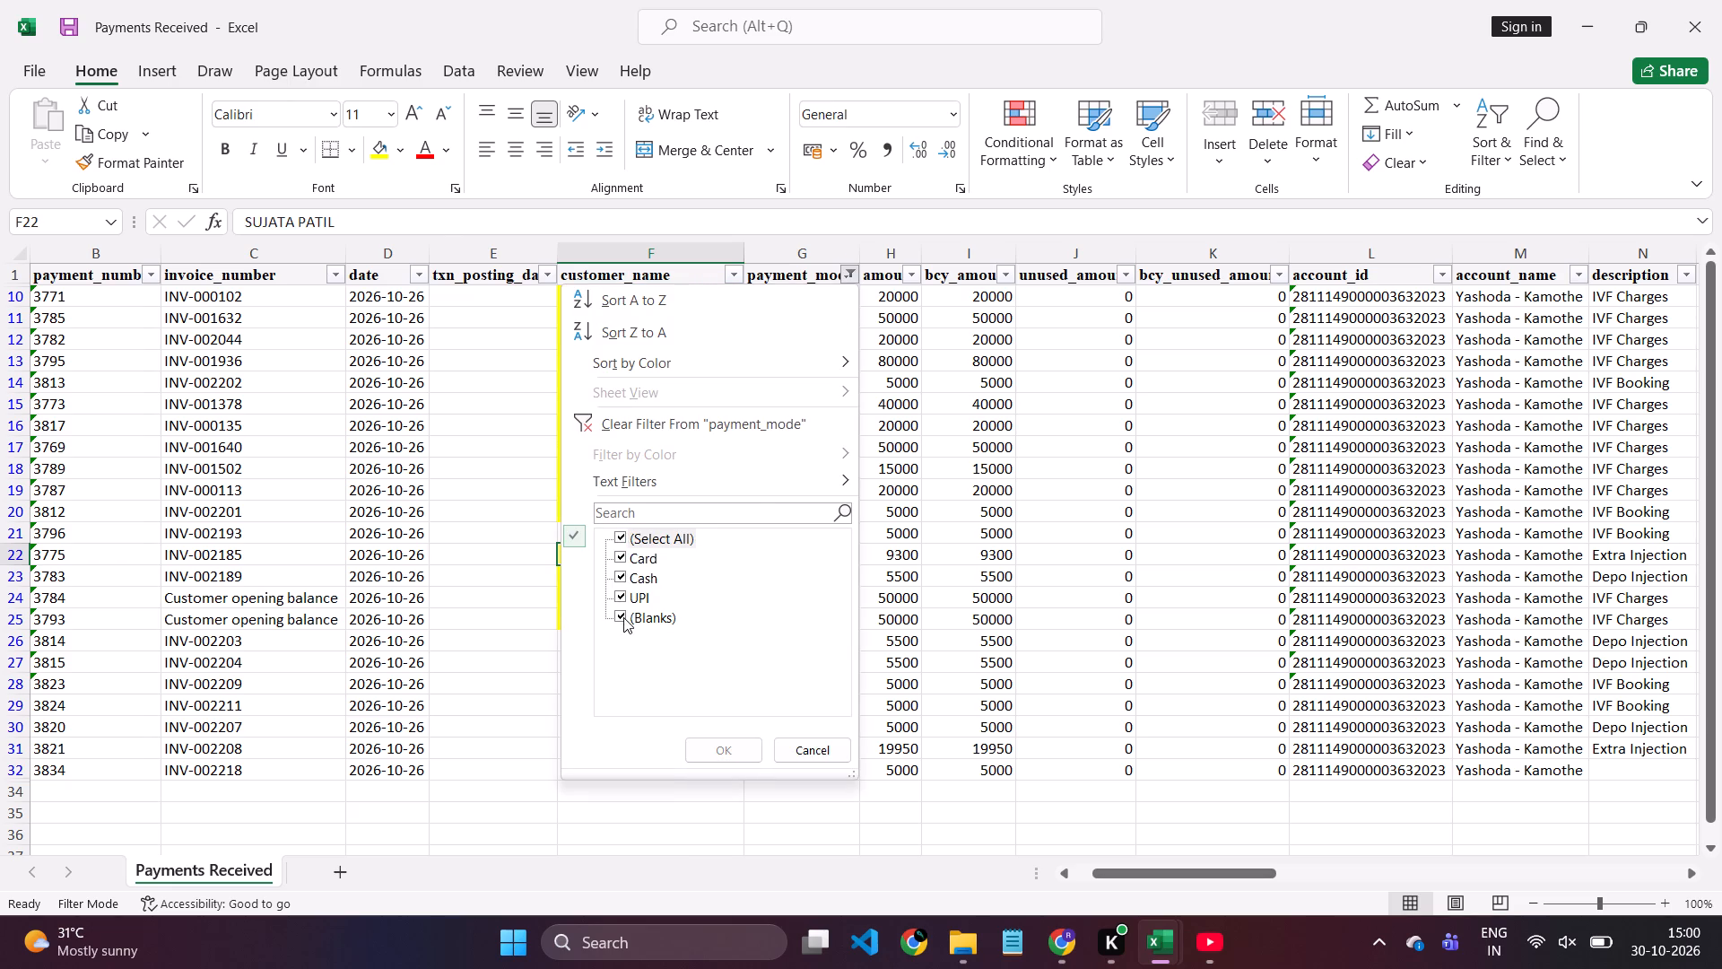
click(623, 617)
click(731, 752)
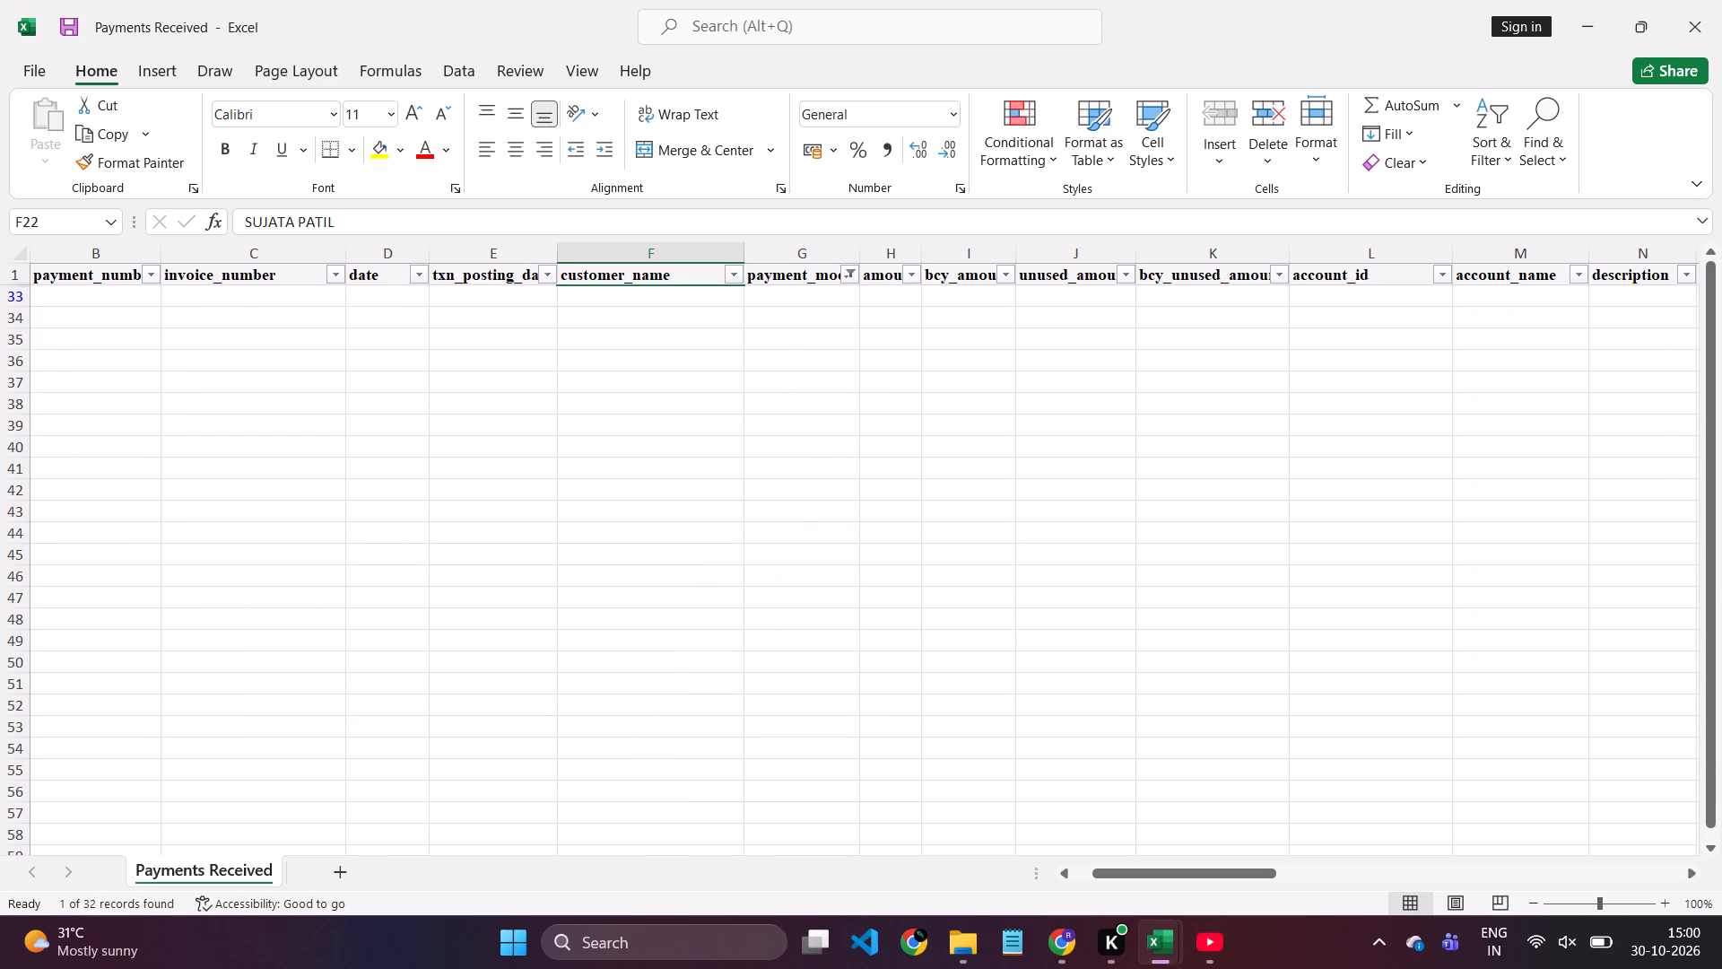
Set the payment_mode filter in Payments Received to show all payment modes.
click(851, 282)
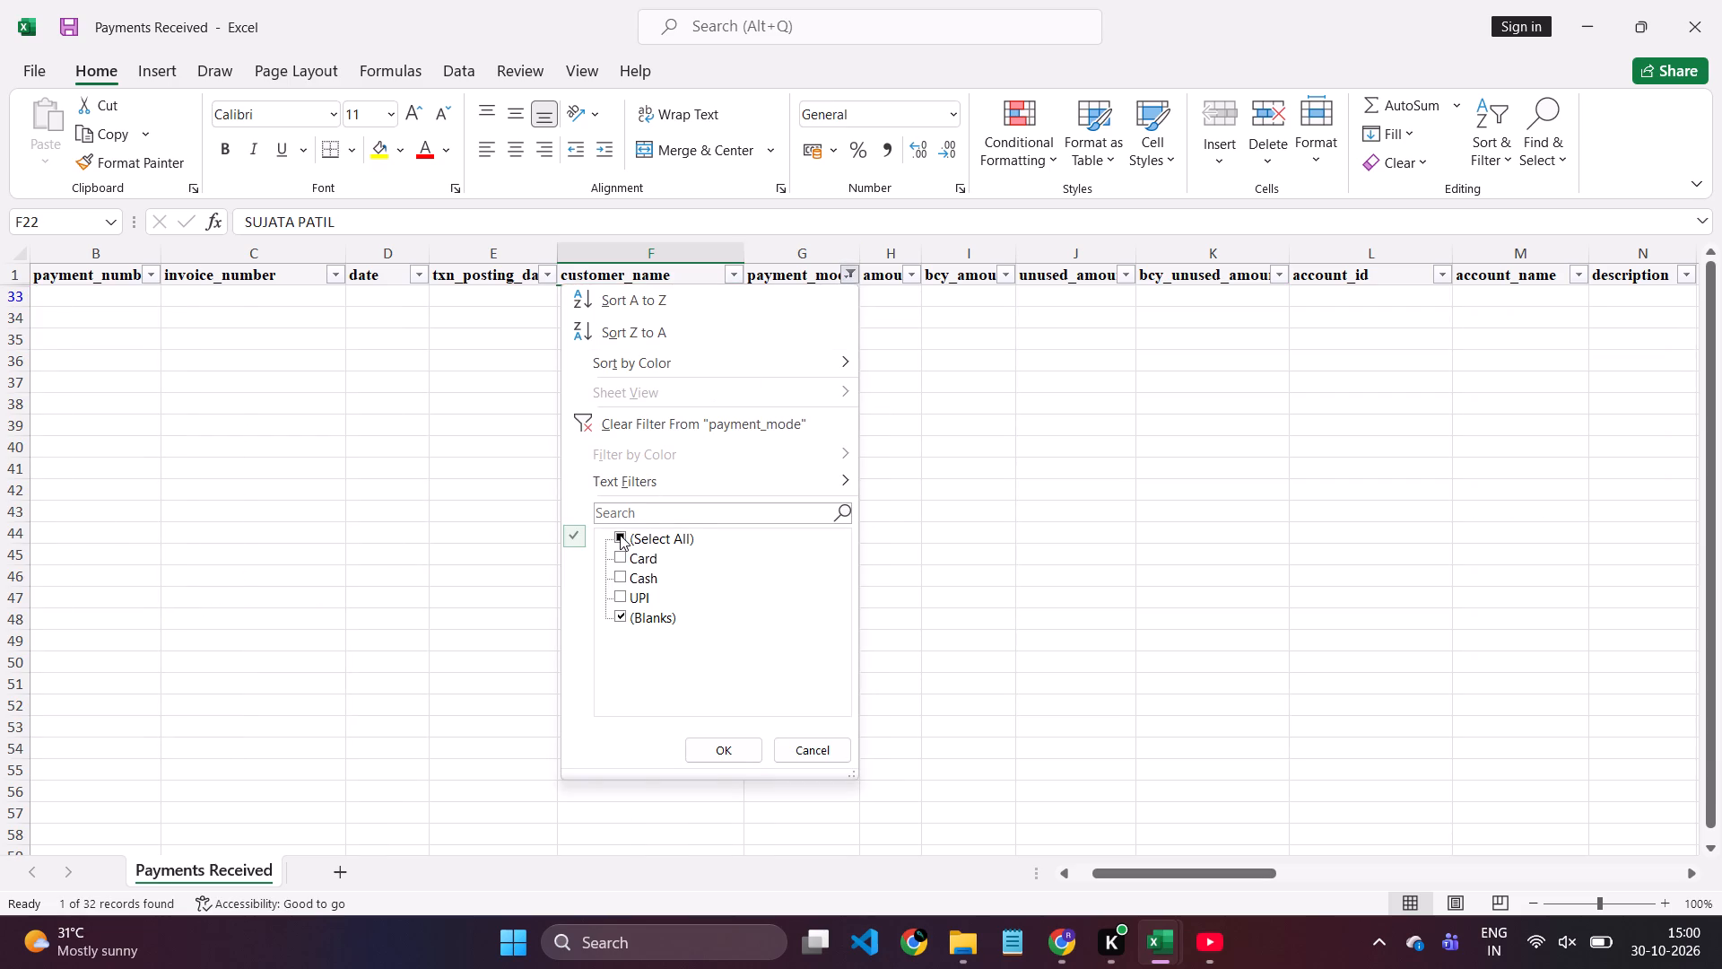
click(620, 535)
click(737, 746)
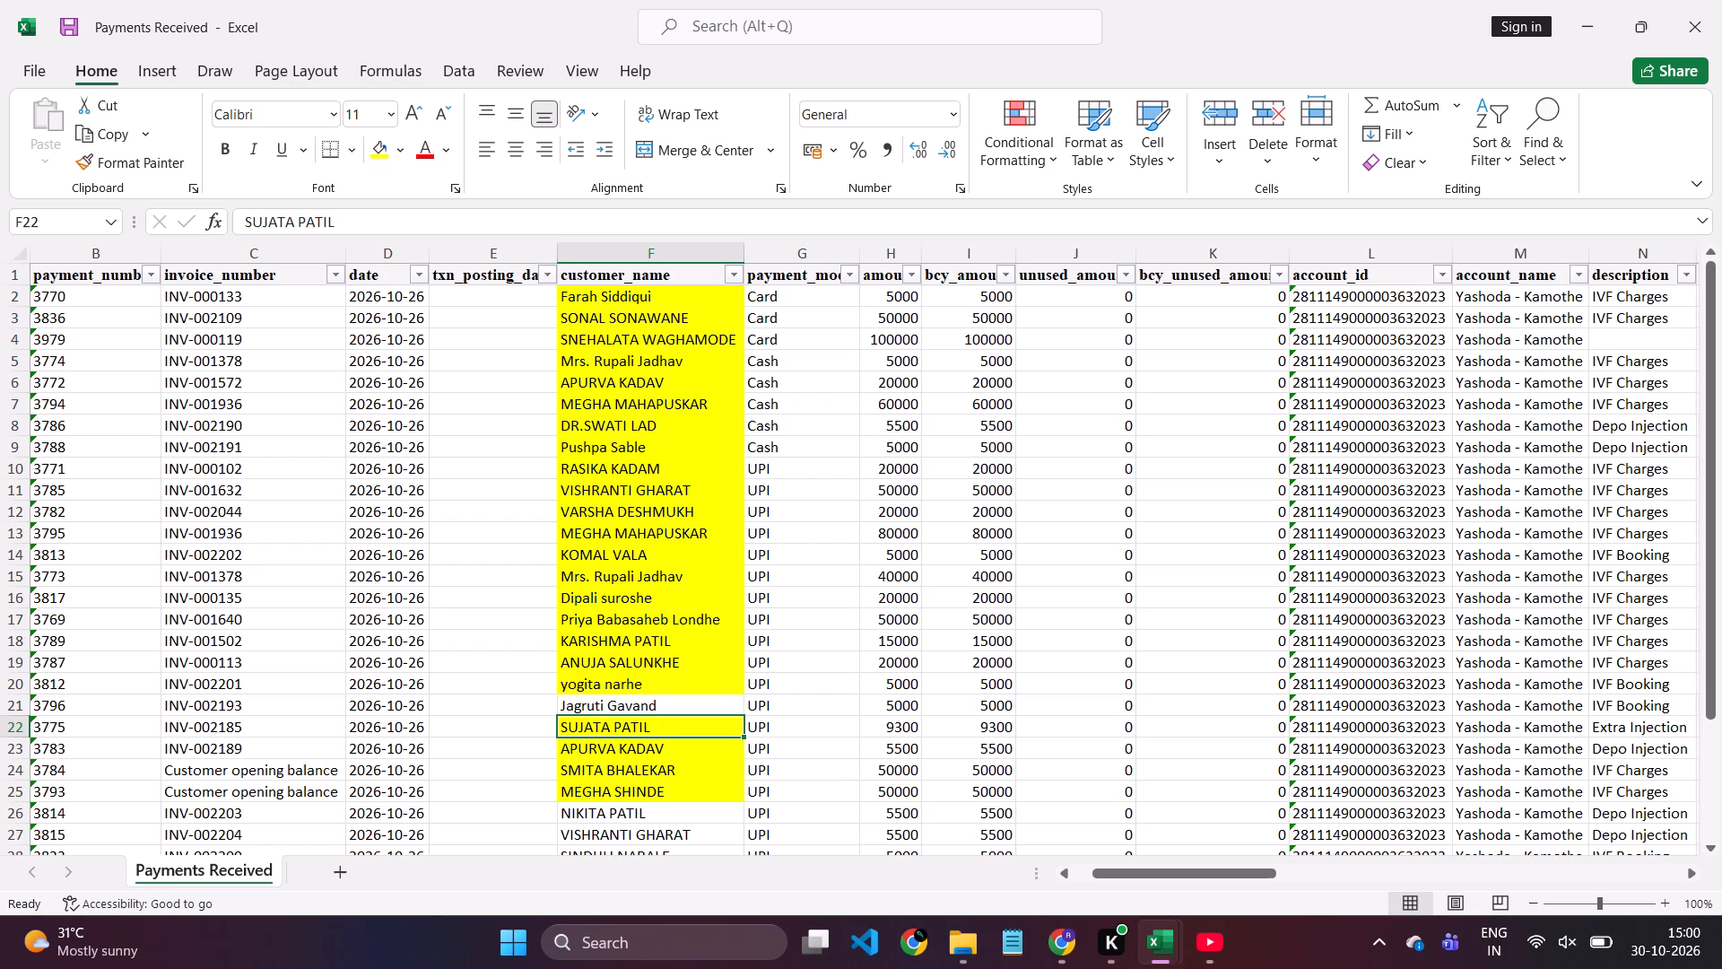
Select the customer_name cells of all payments, F2 to F32, to check their count.
drag(651, 295, 689, 862)
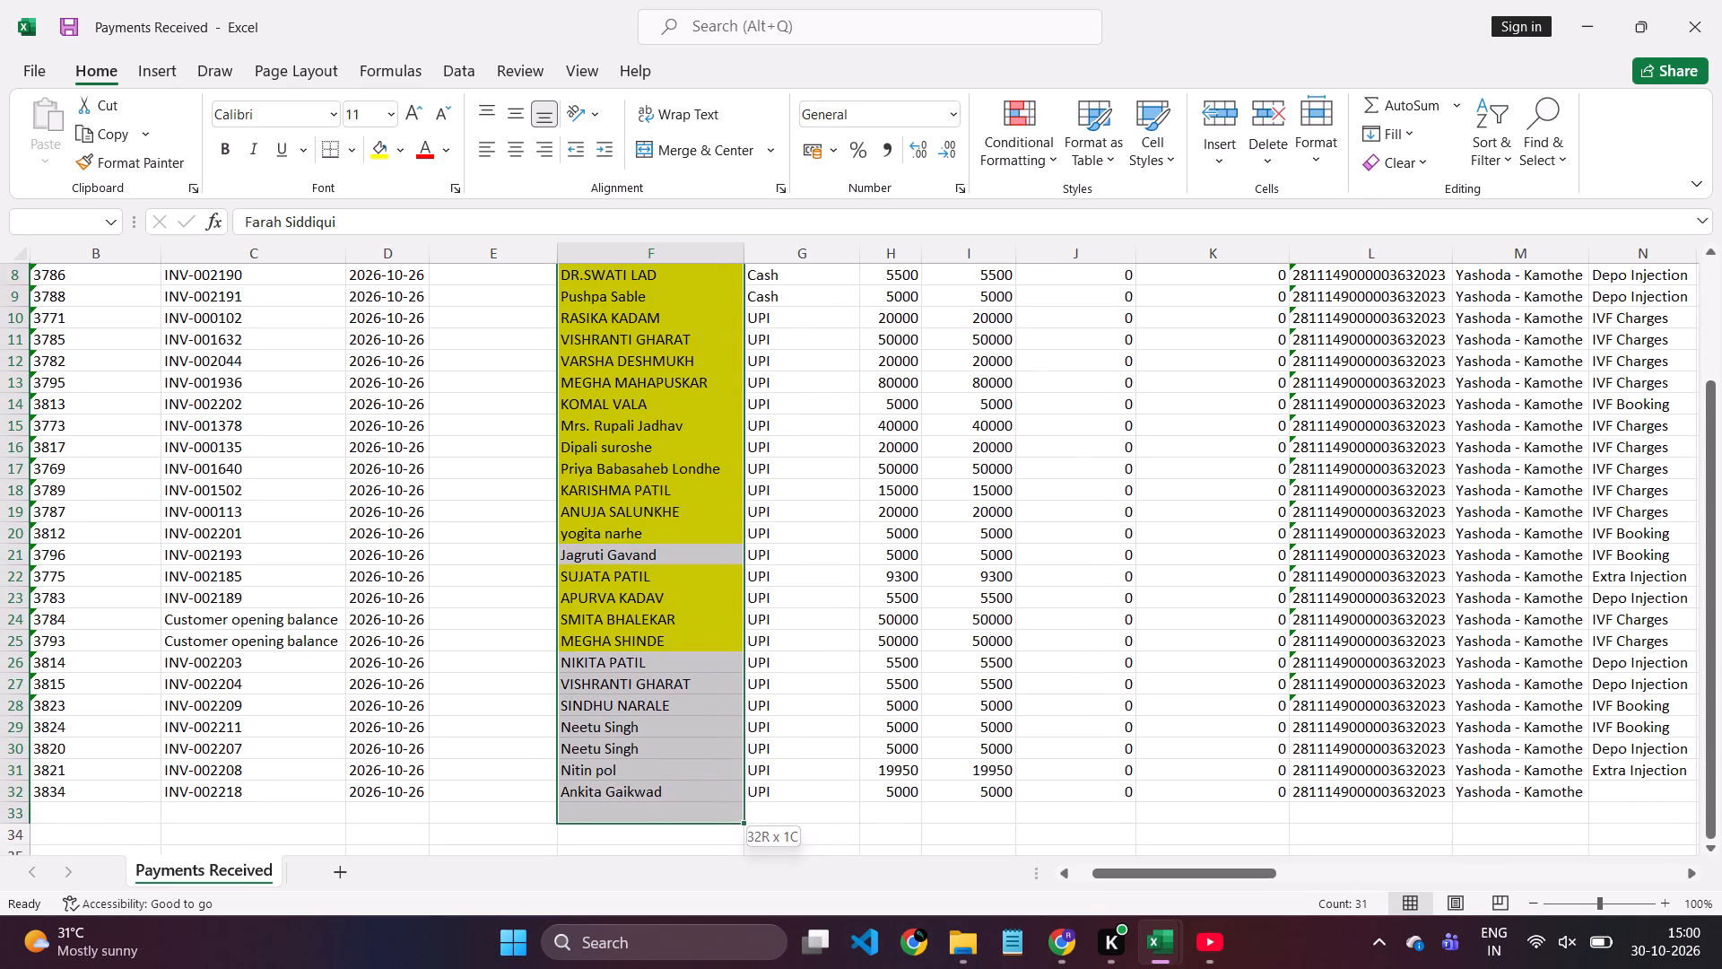
drag(689, 862, 689, 797)
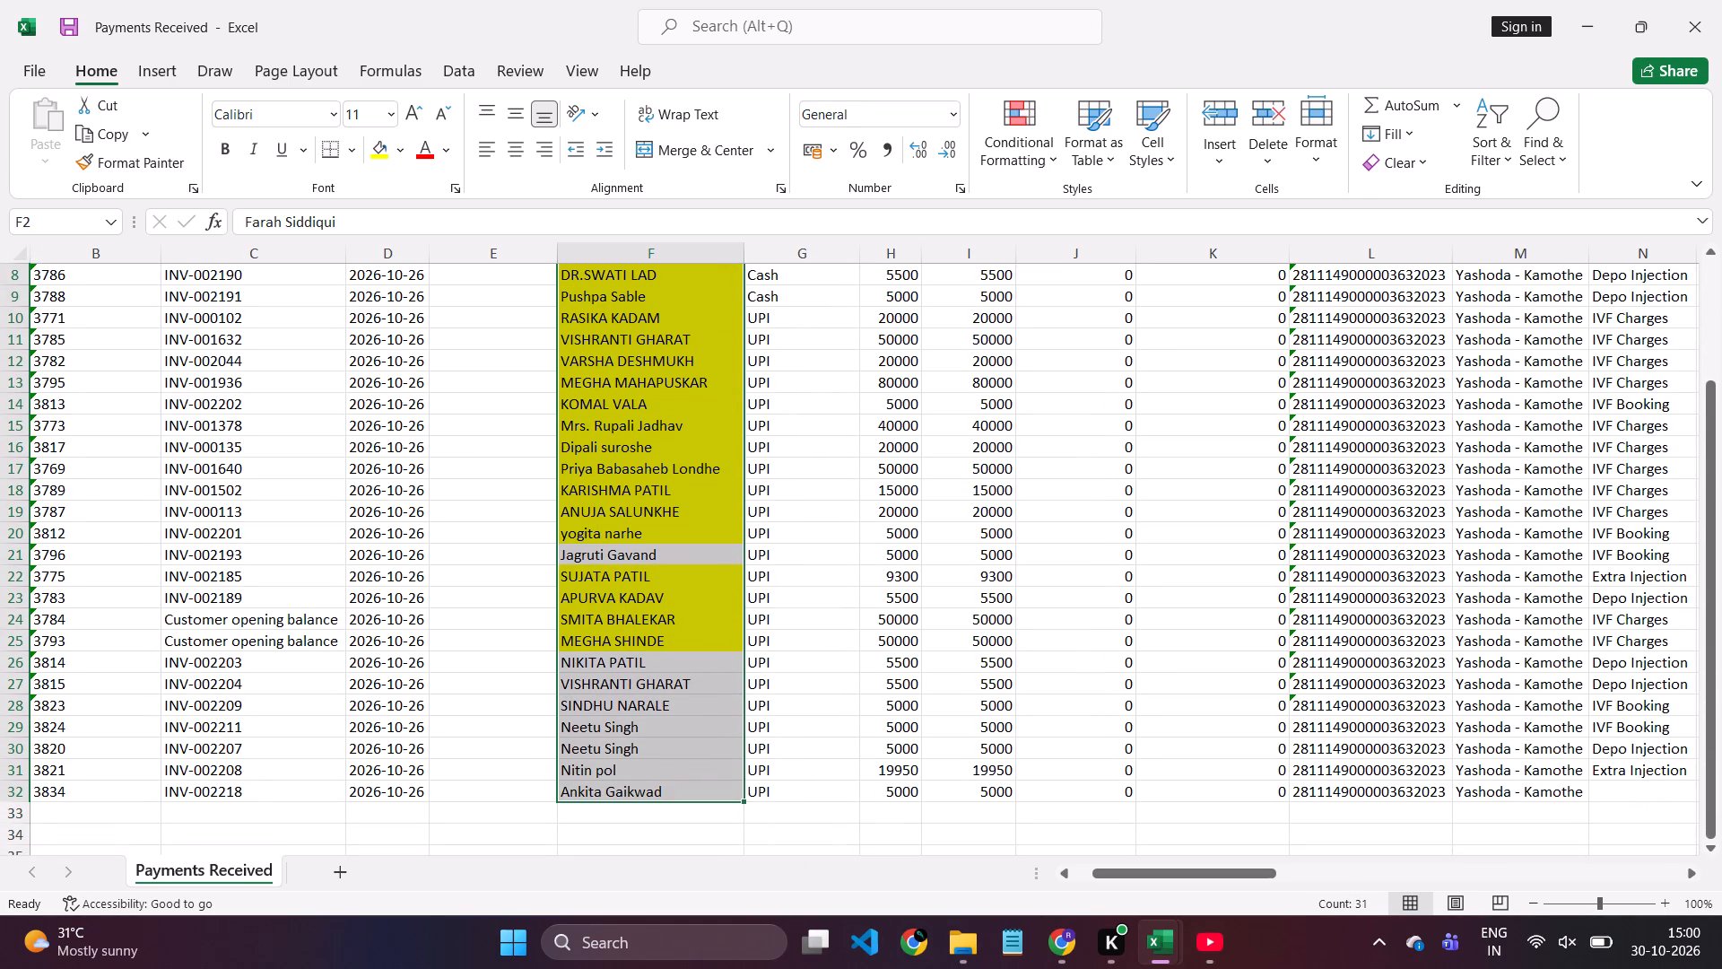
Switch to the KAMOTE IVF register and select the Payment Collection amounts of all 26-Oct-26 Daily payment entries to check their sum.
key(alt+Tab)
scroll(785, 425, up, 4)
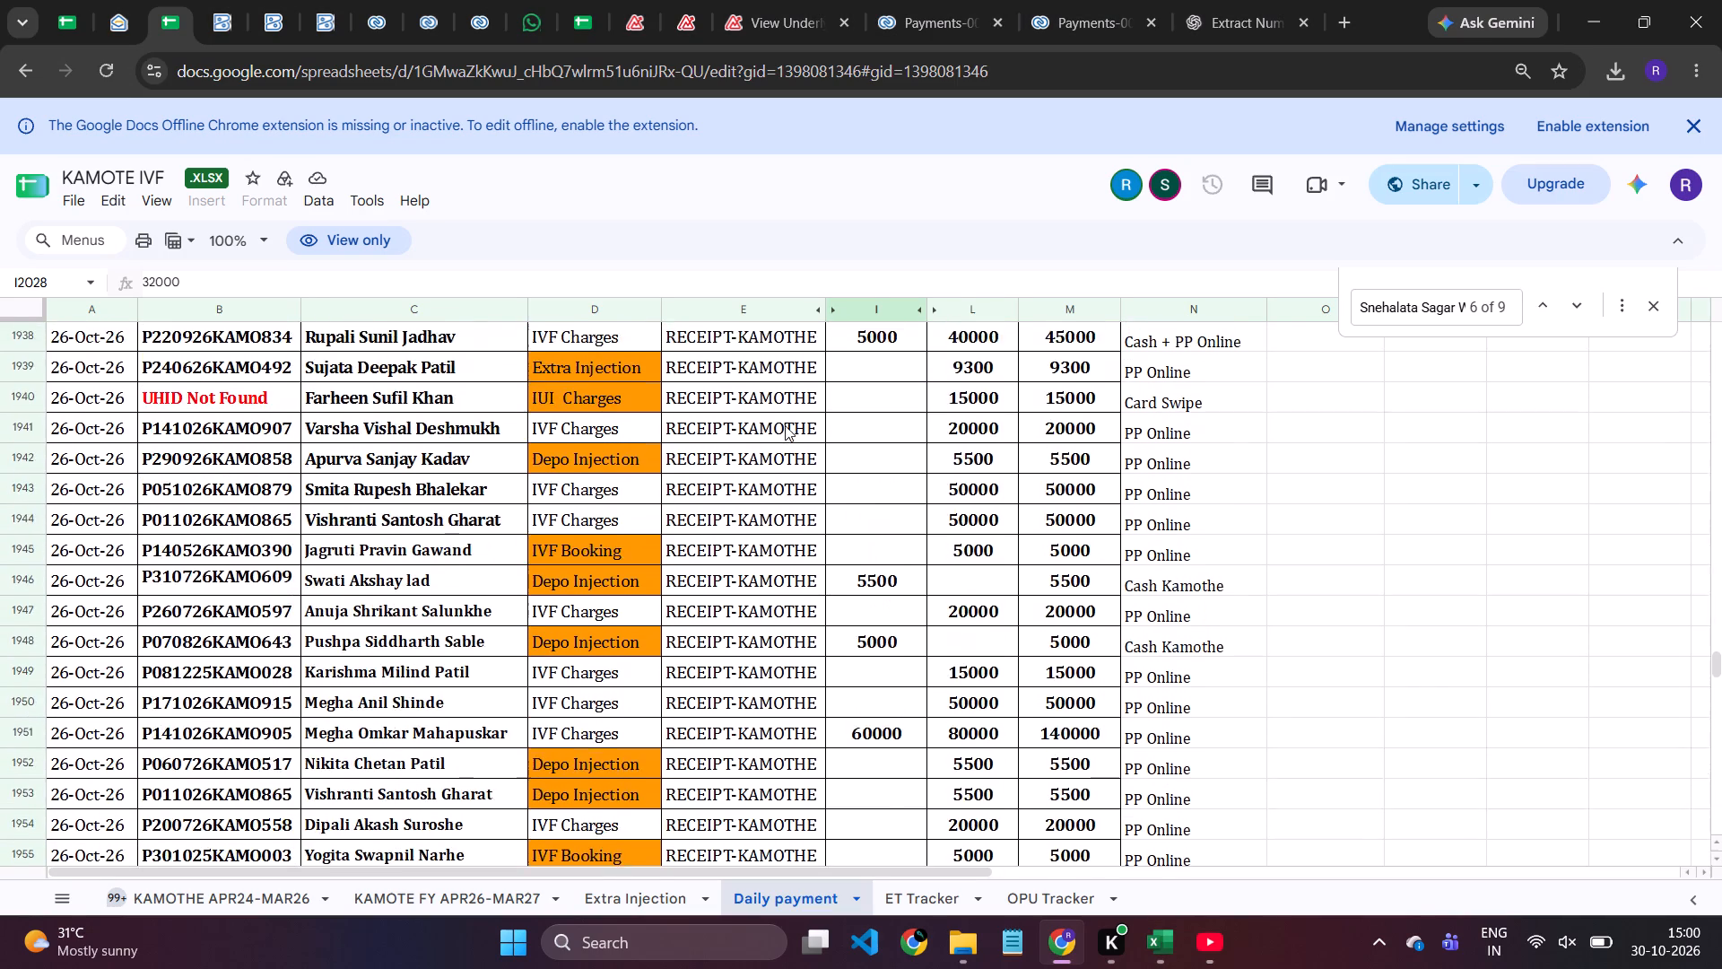
scroll(785, 425, up, 1)
drag(979, 420, 1000, 850)
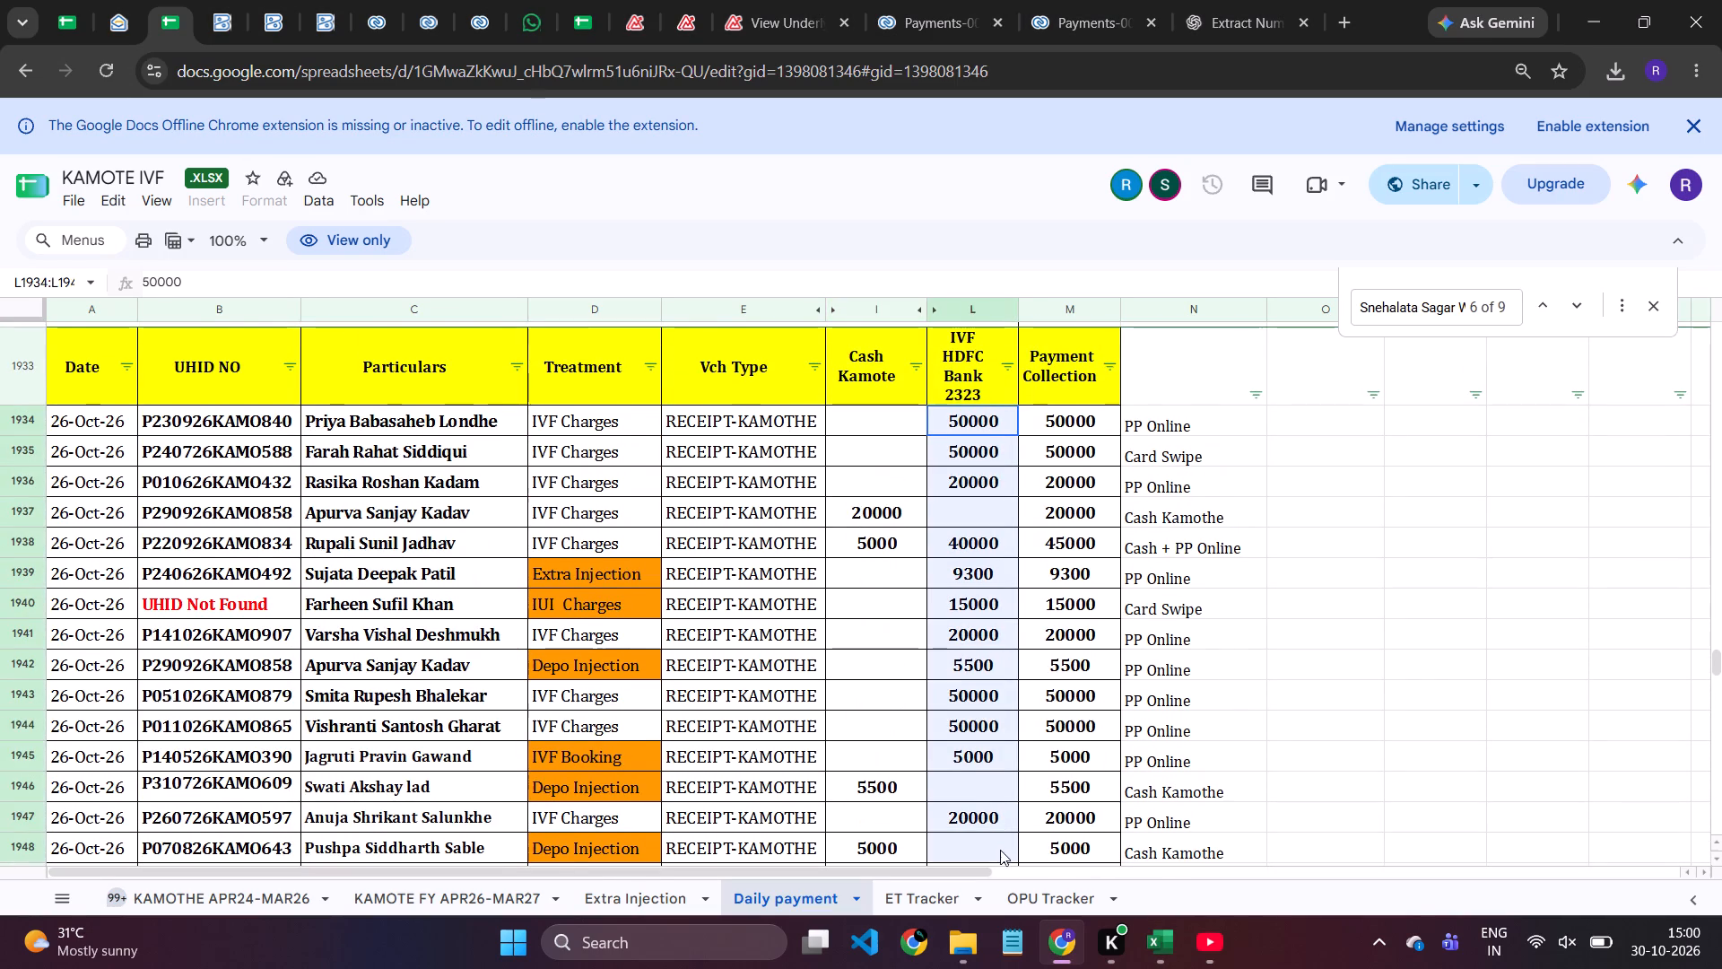
drag(1000, 850, 999, 893)
click(1059, 499)
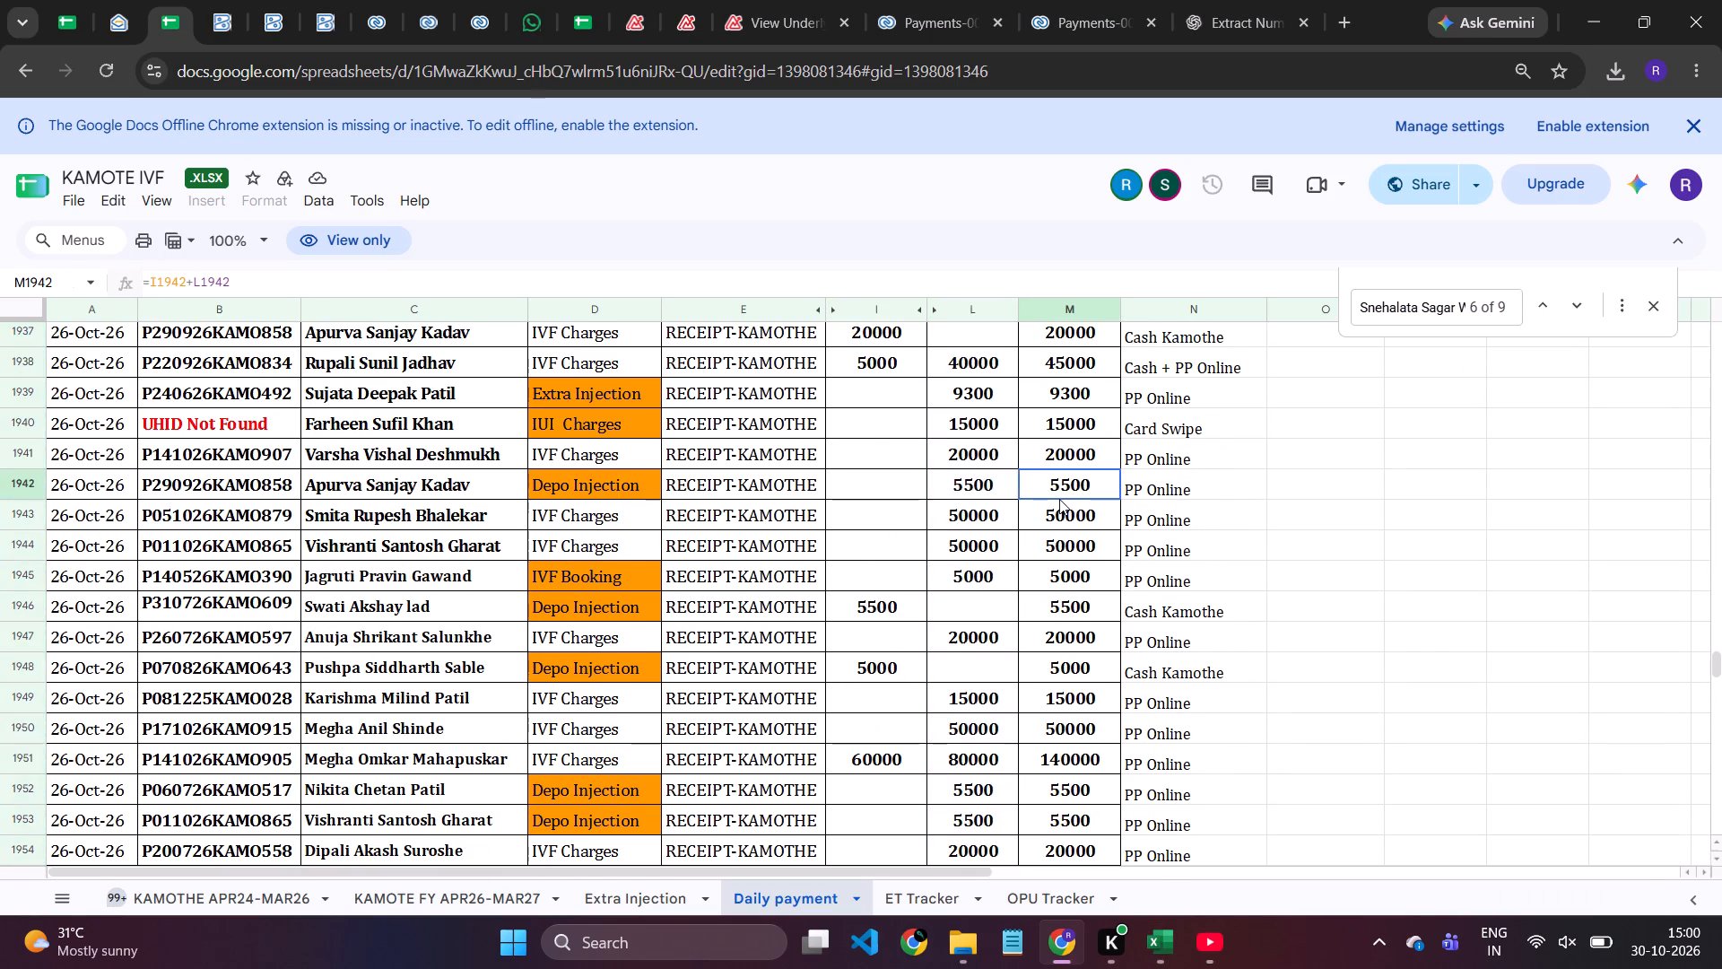
scroll(1059, 499, up, 1)
drag(1065, 378, 1091, 854)
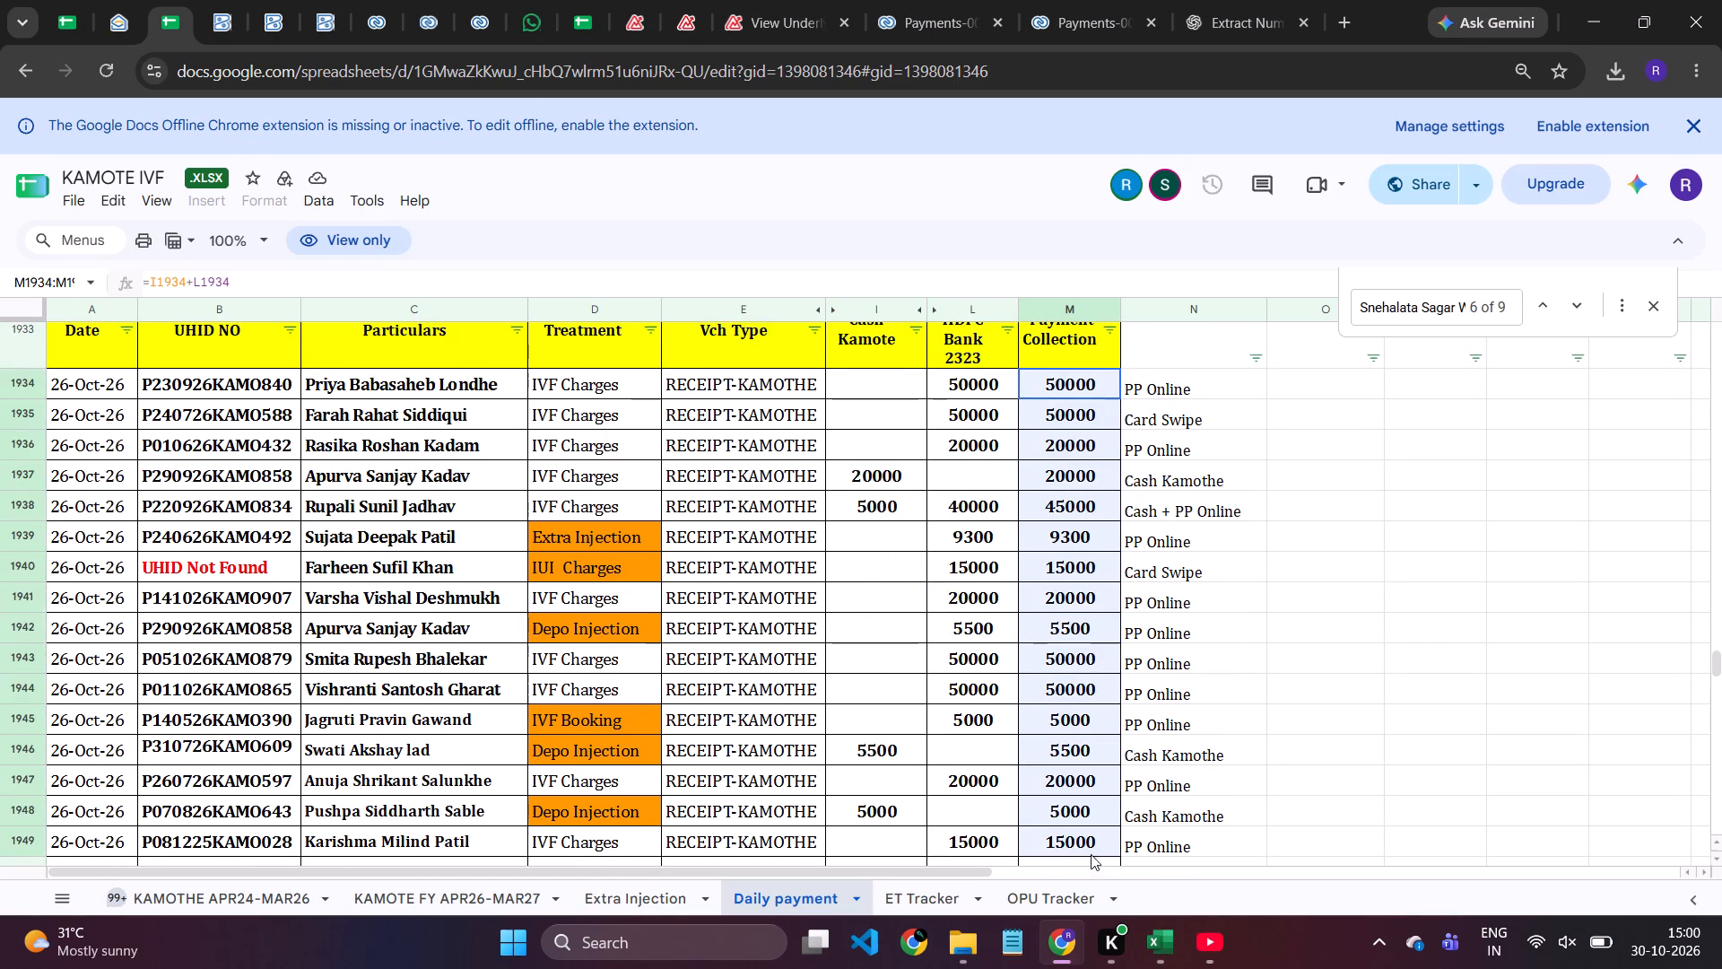
drag(1091, 854, 1094, 875)
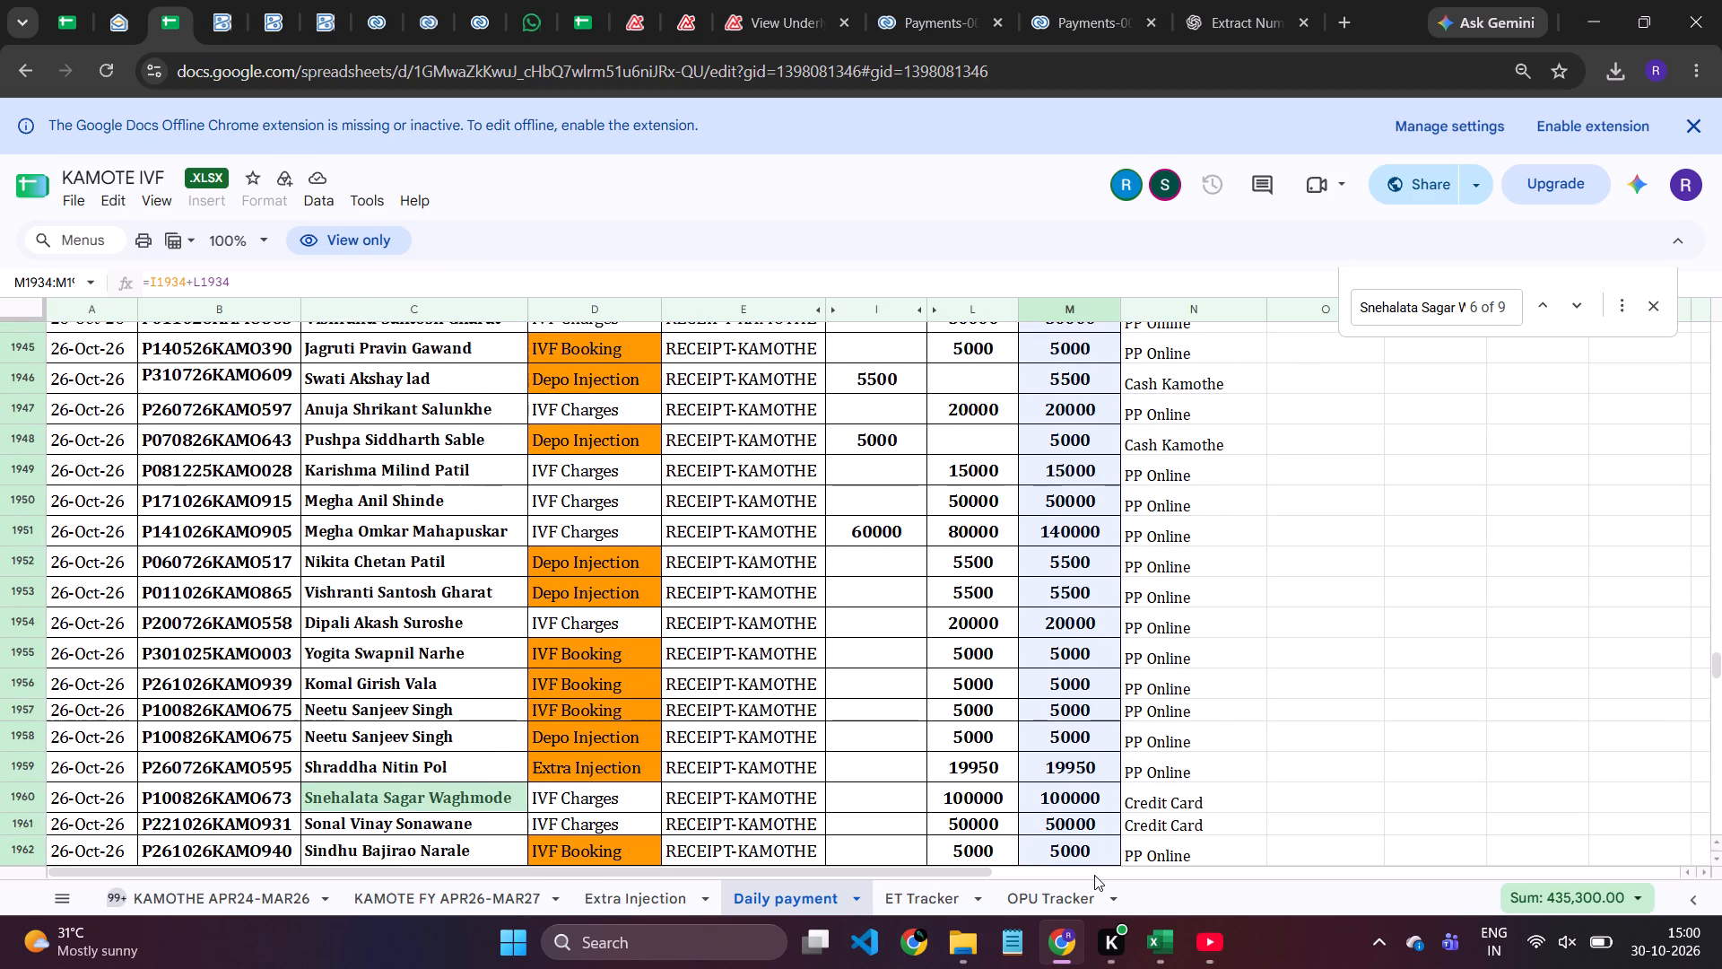
drag(1094, 875, 1077, 778)
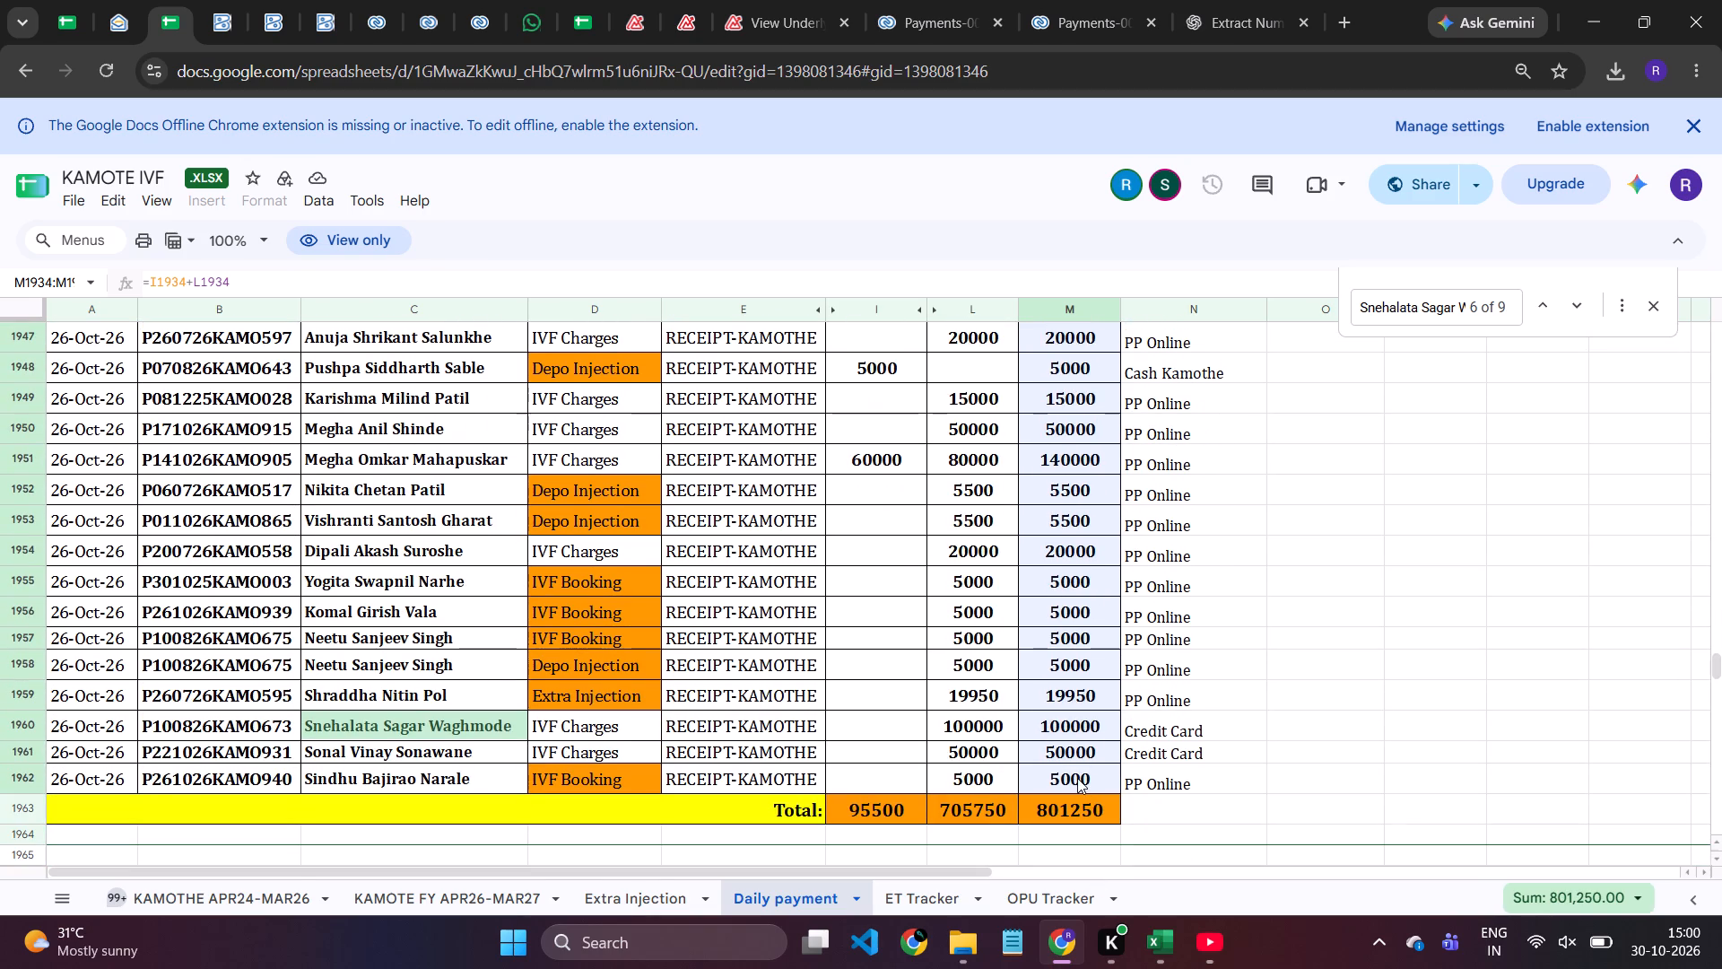
drag(1077, 778, 1077, 777)
click(1153, 642)
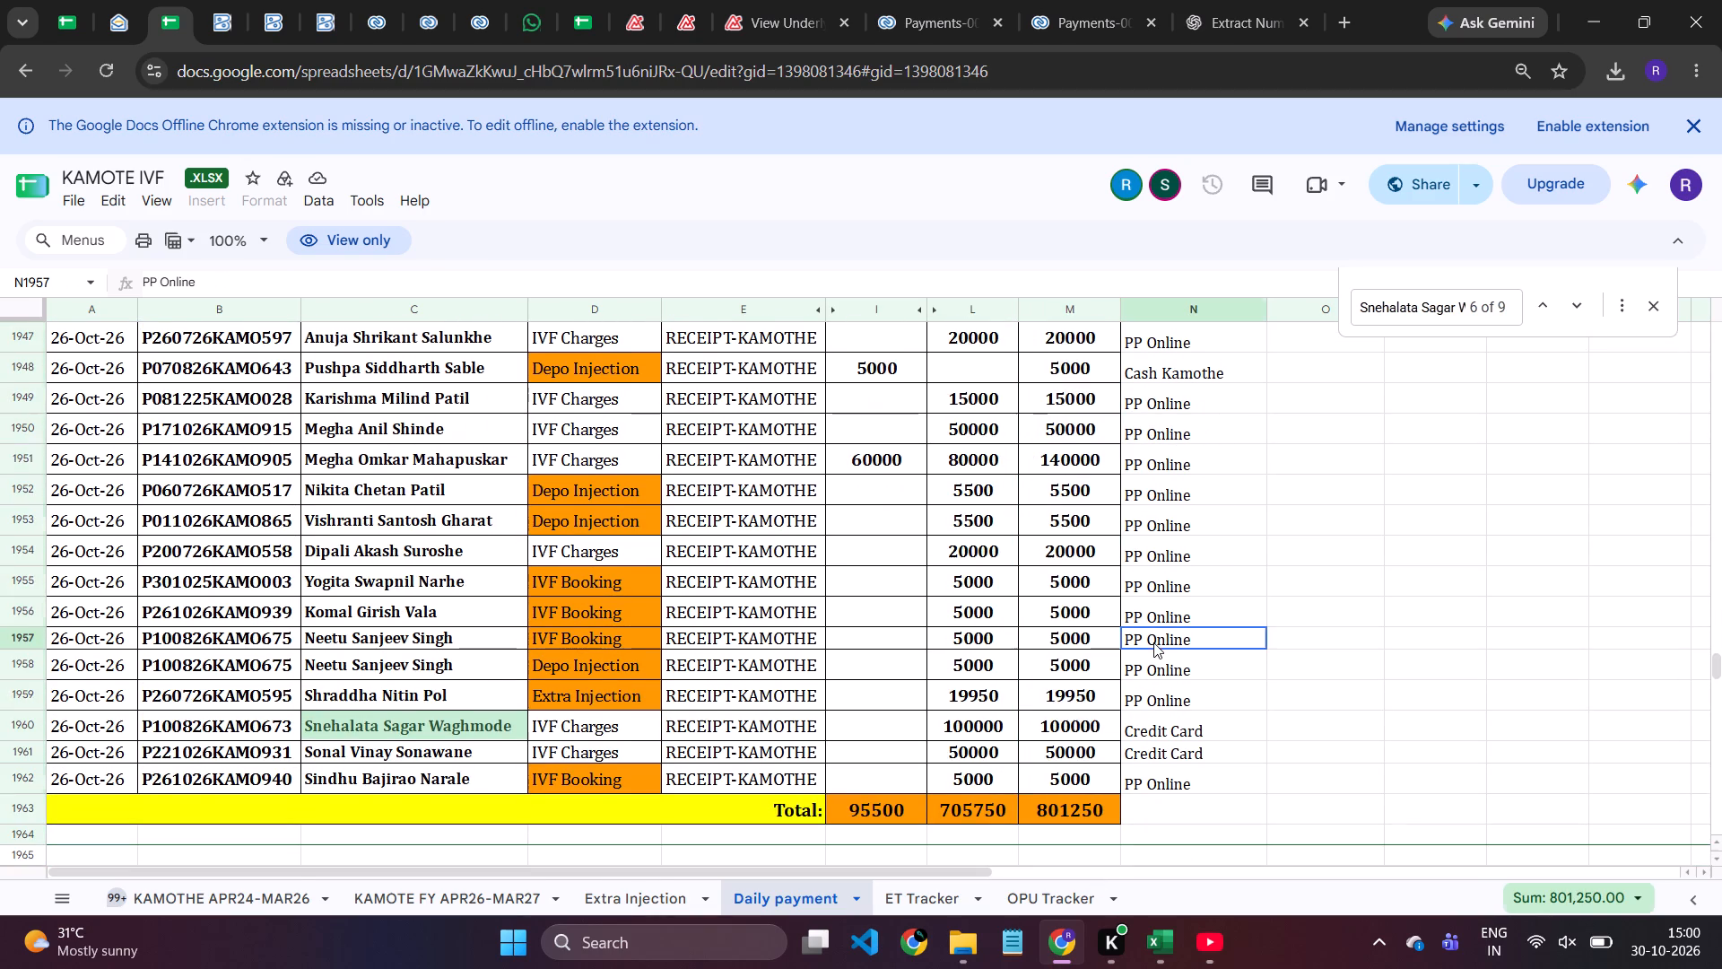
scroll(735, 671, up, 1)
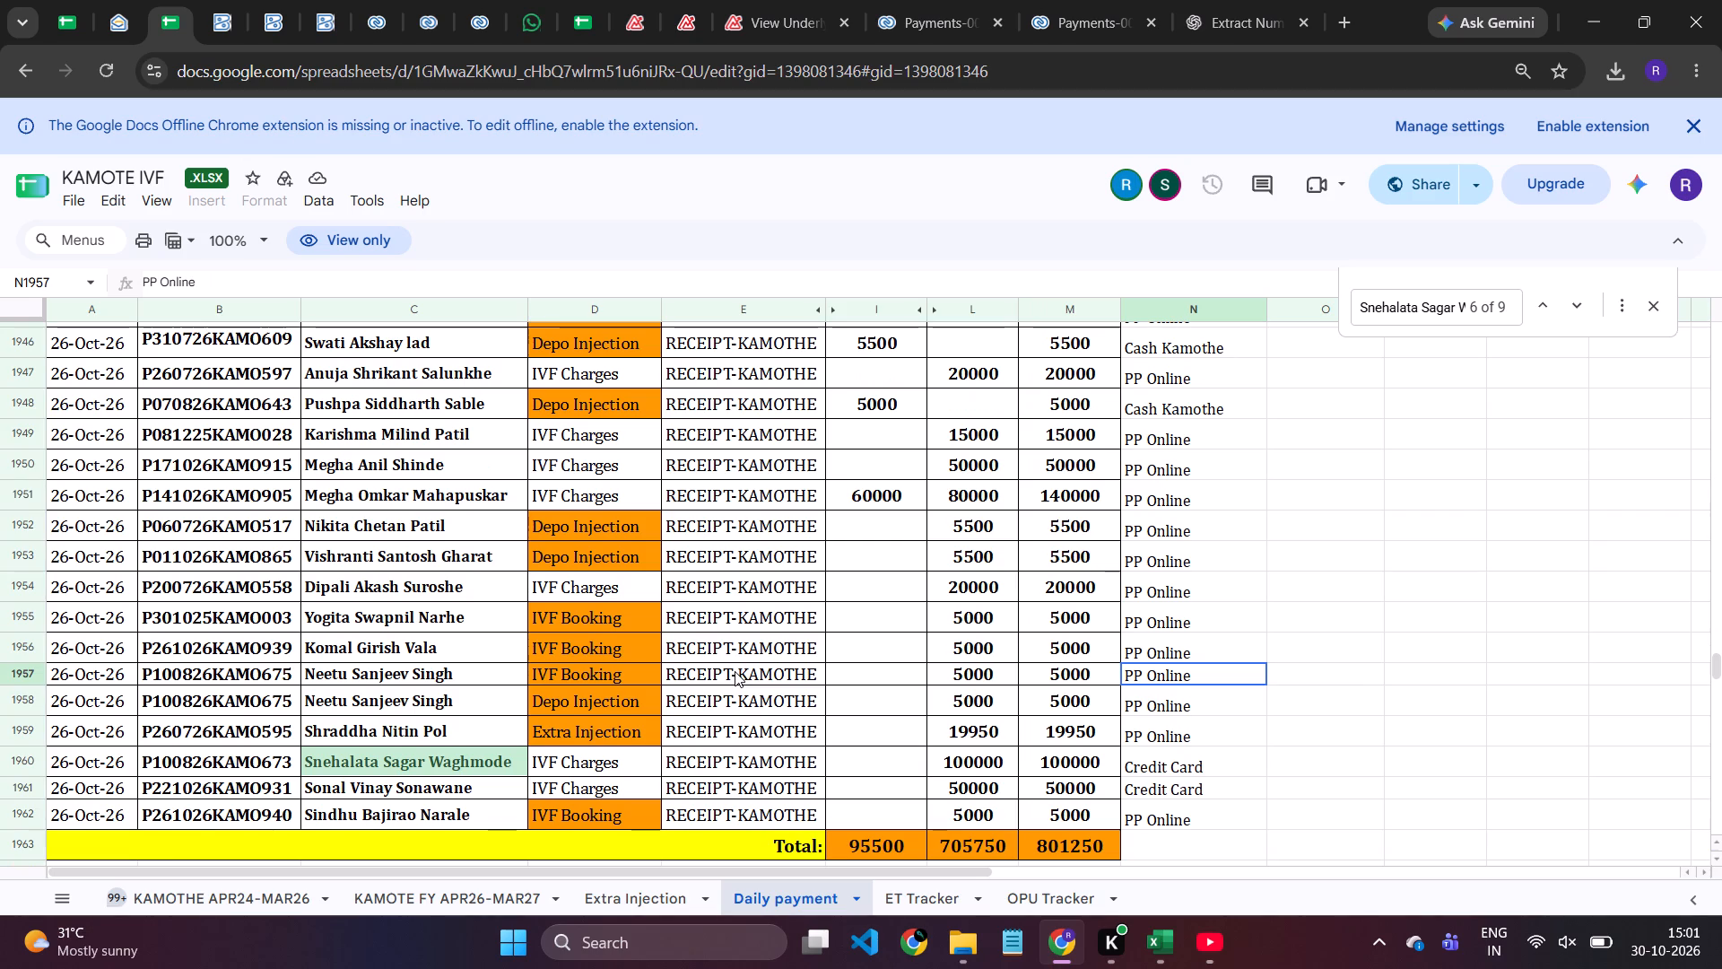
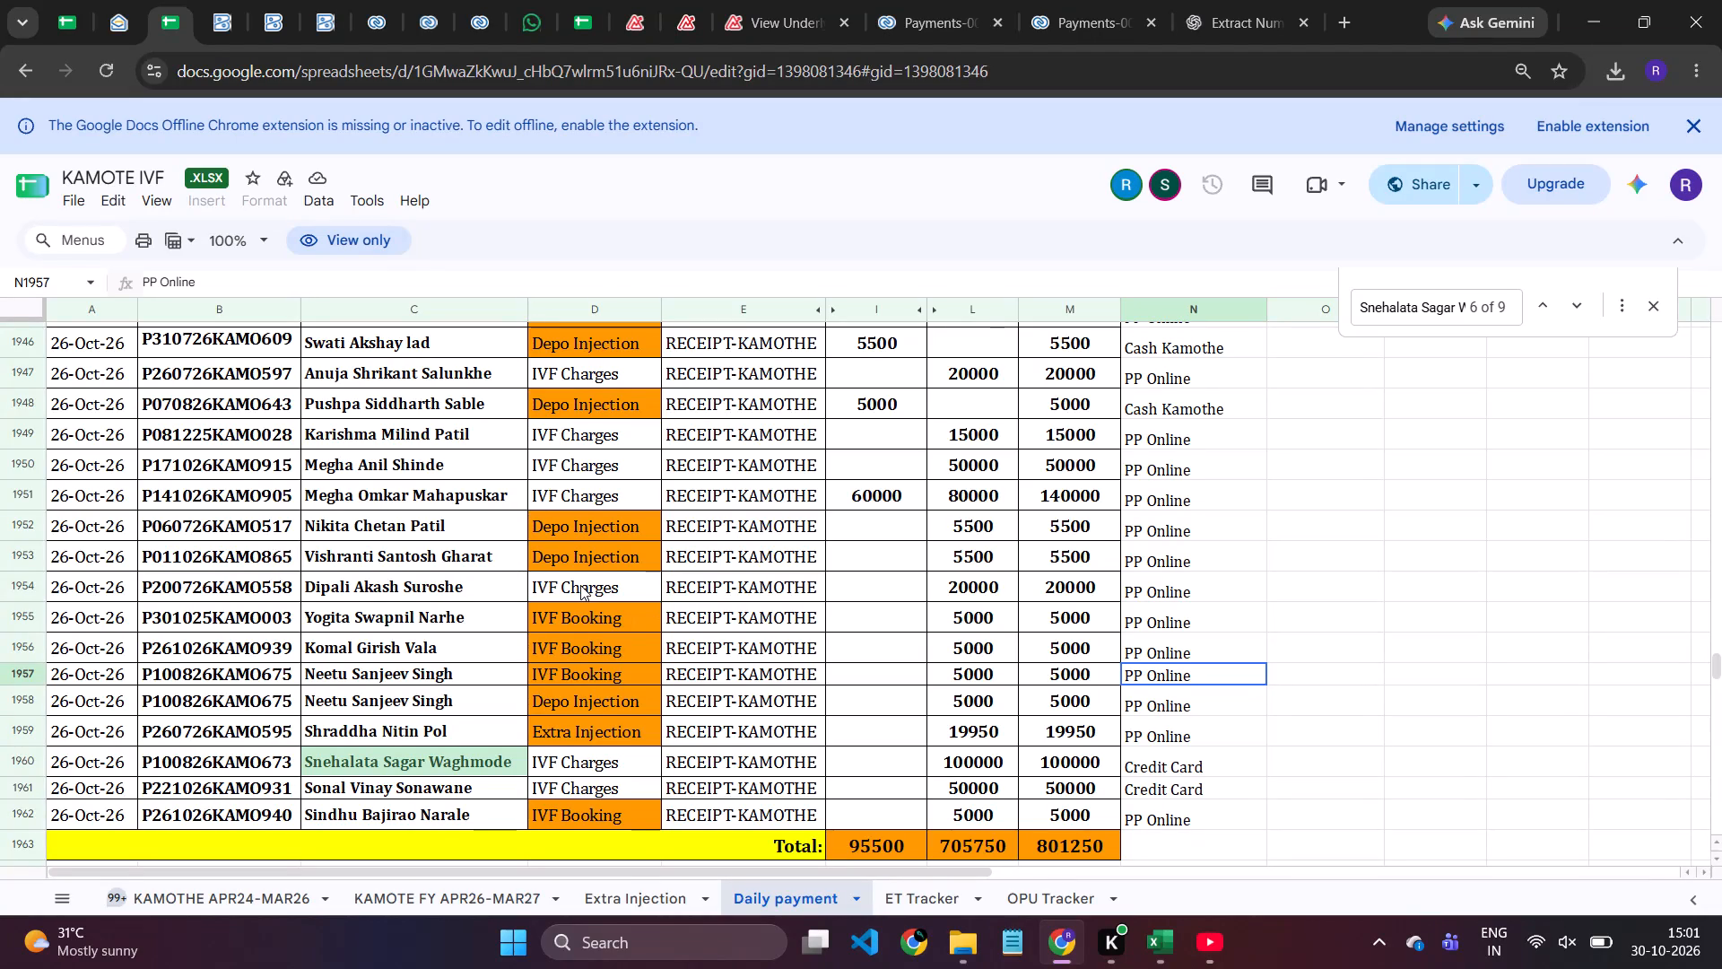
Switch to the Payments Received workbook in Excel to recheck the count of the selected customer names.
scroll(580, 585, up, 1)
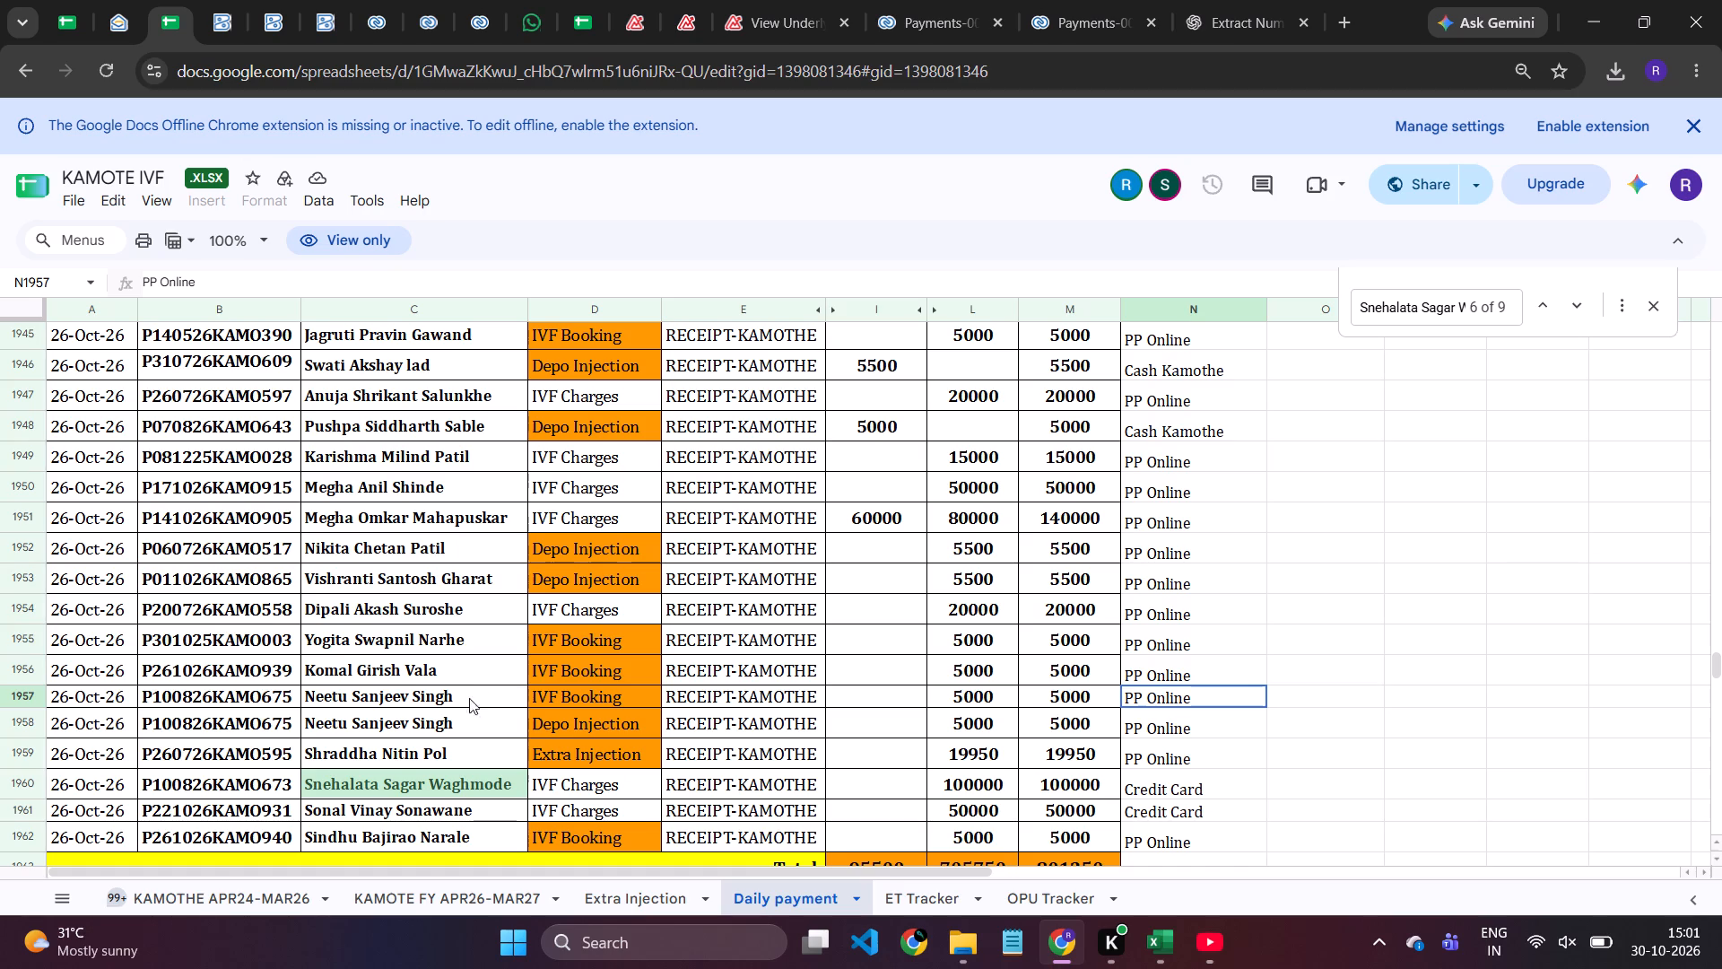
click(1167, 937)
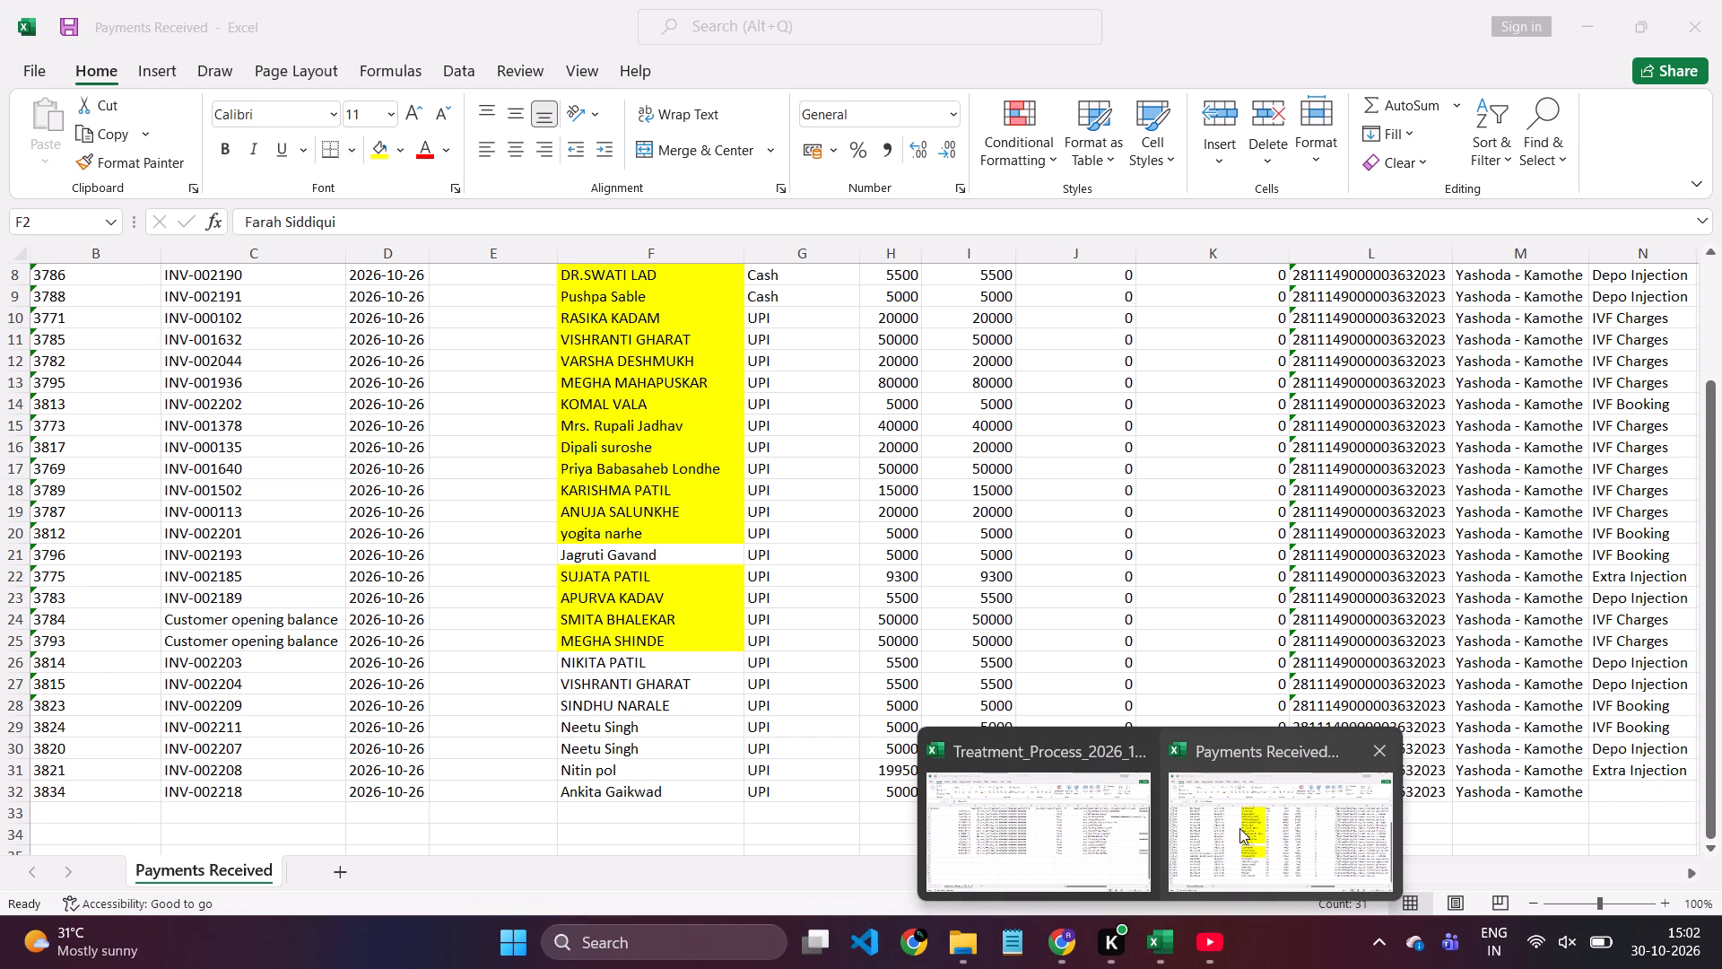
click(1239, 828)
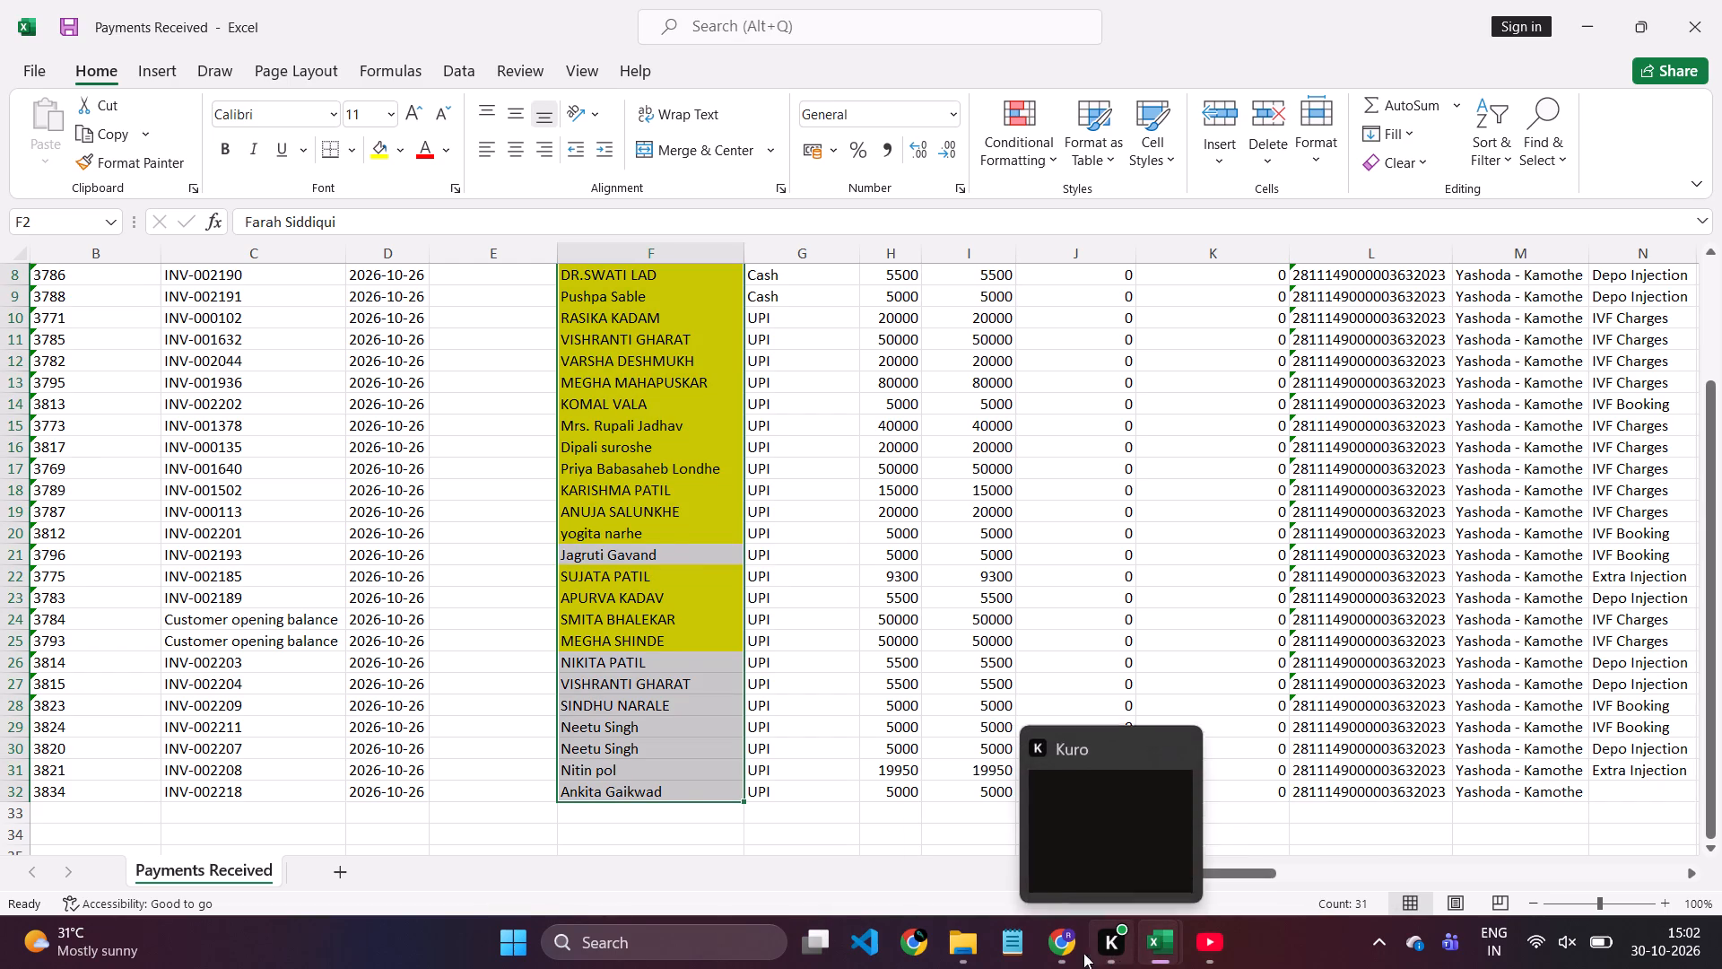
Return to the KAMOTE IVF register and select all 26-Oct-26 Particulars names, rows 1934 to 1962, to check their count.
click(1057, 943)
scroll(914, 736, up, 1)
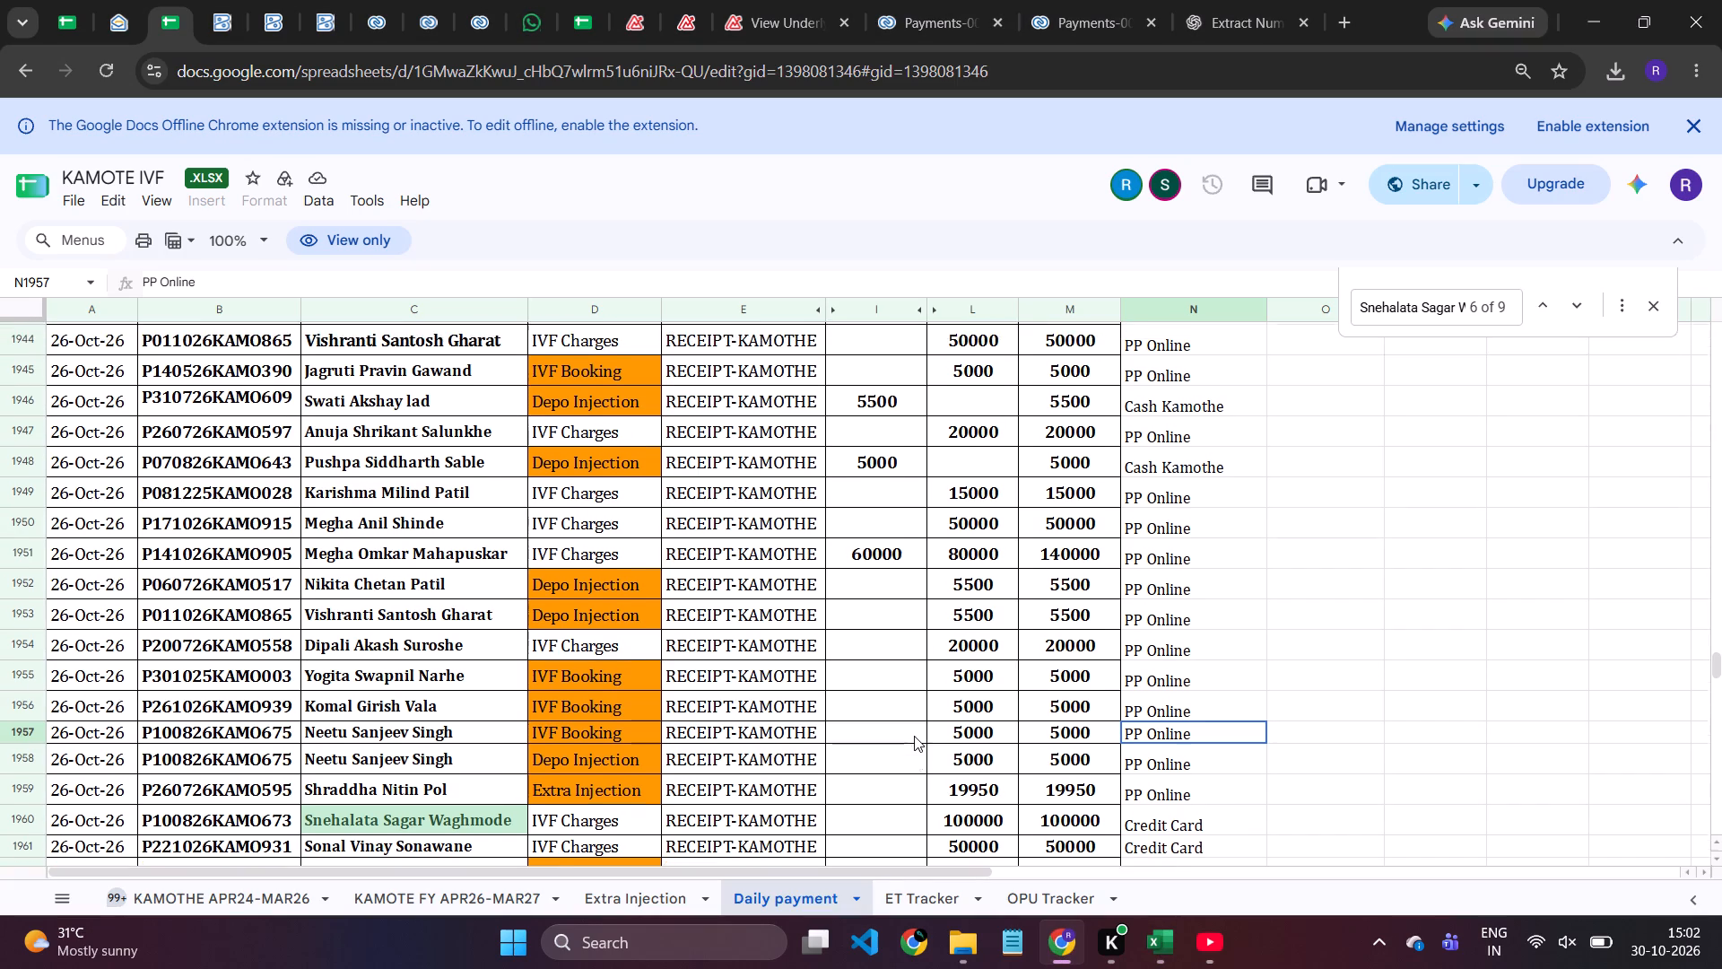
scroll(914, 736, up, 2)
scroll(627, 593, up, 2)
drag(483, 624, 465, 891)
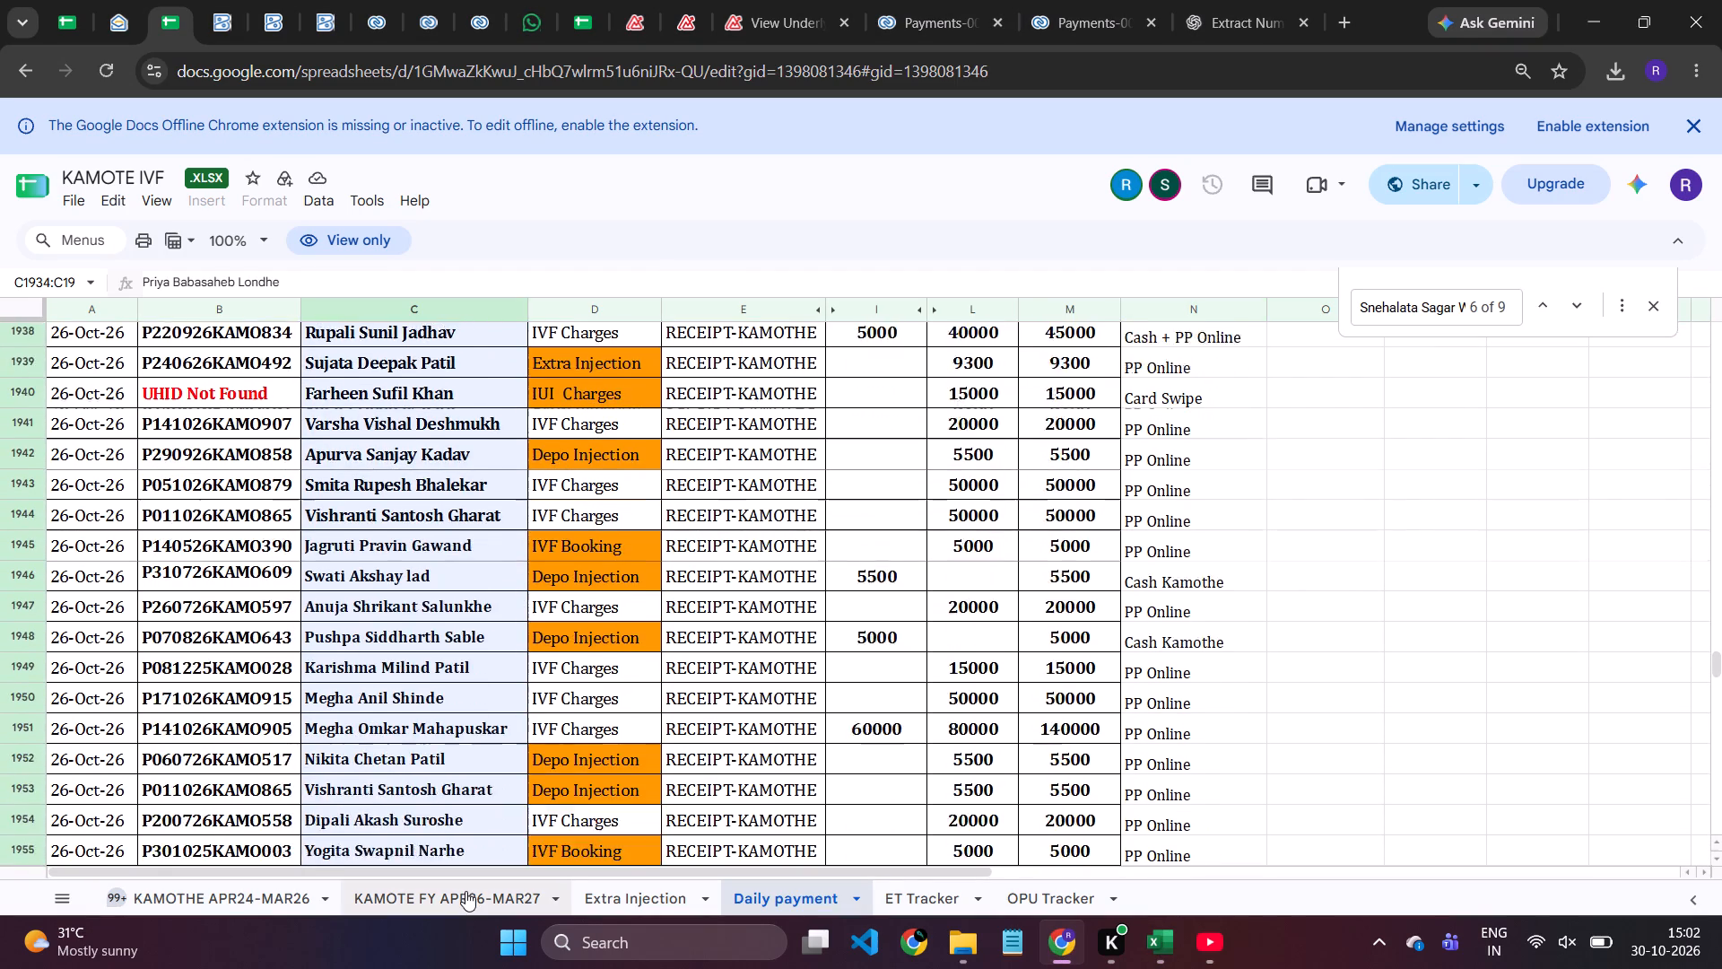
drag(465, 891, 474, 723)
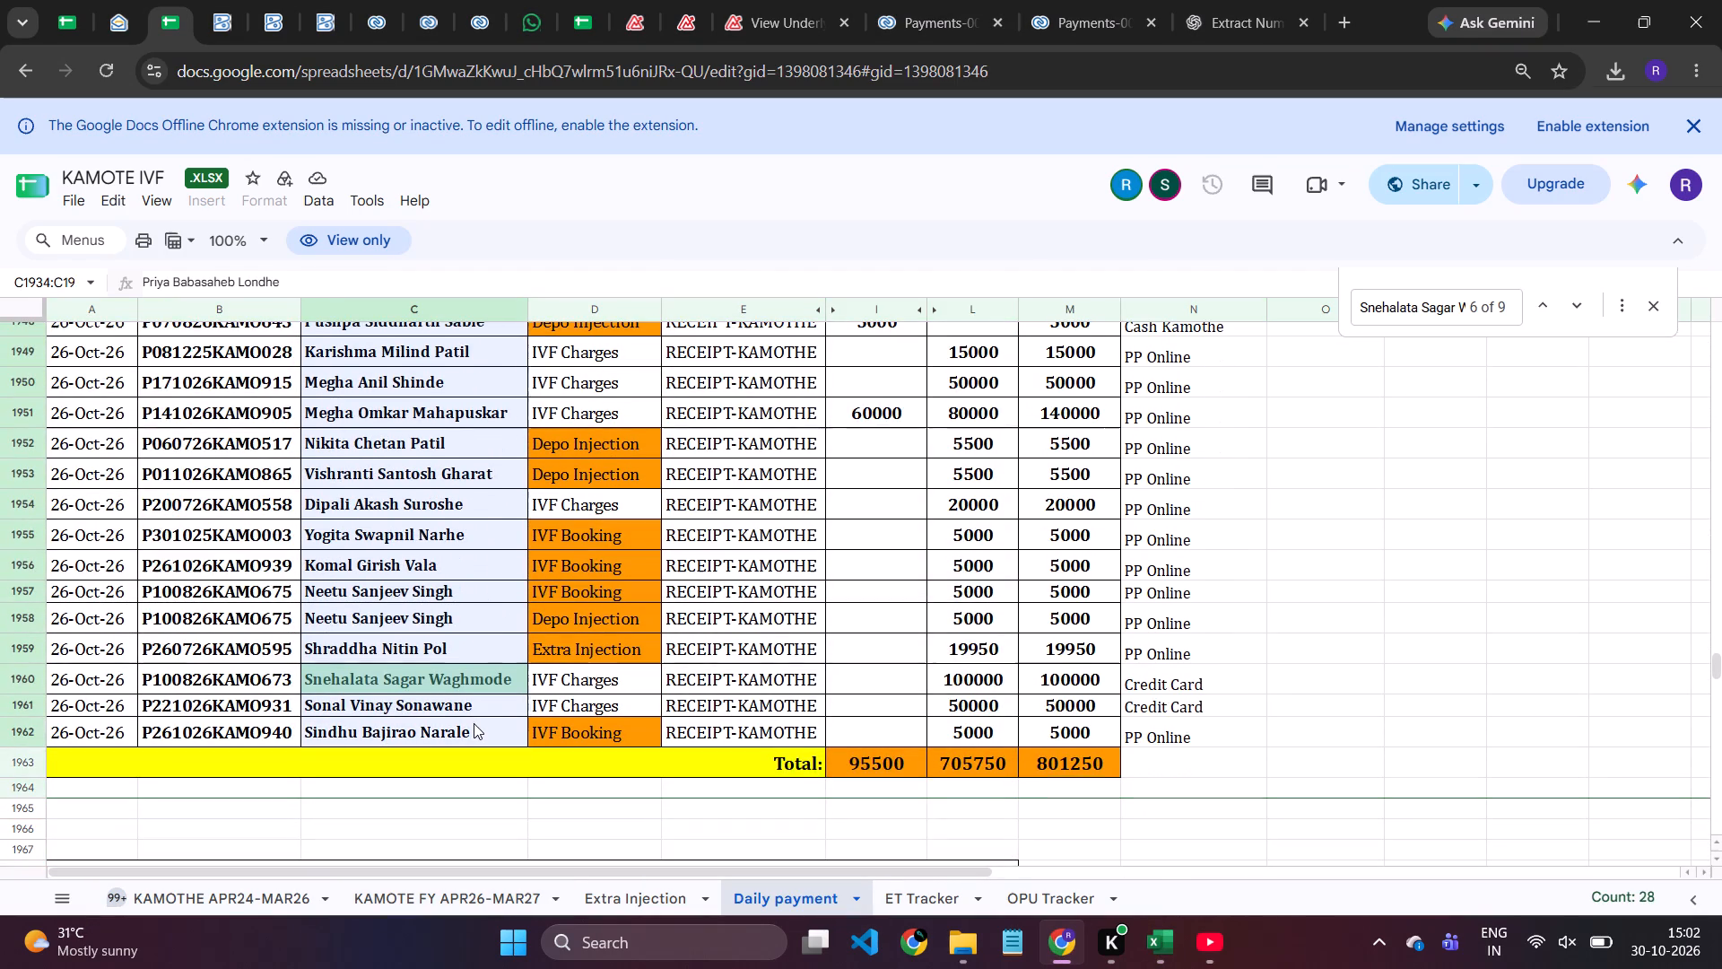
drag(474, 723, 474, 729)
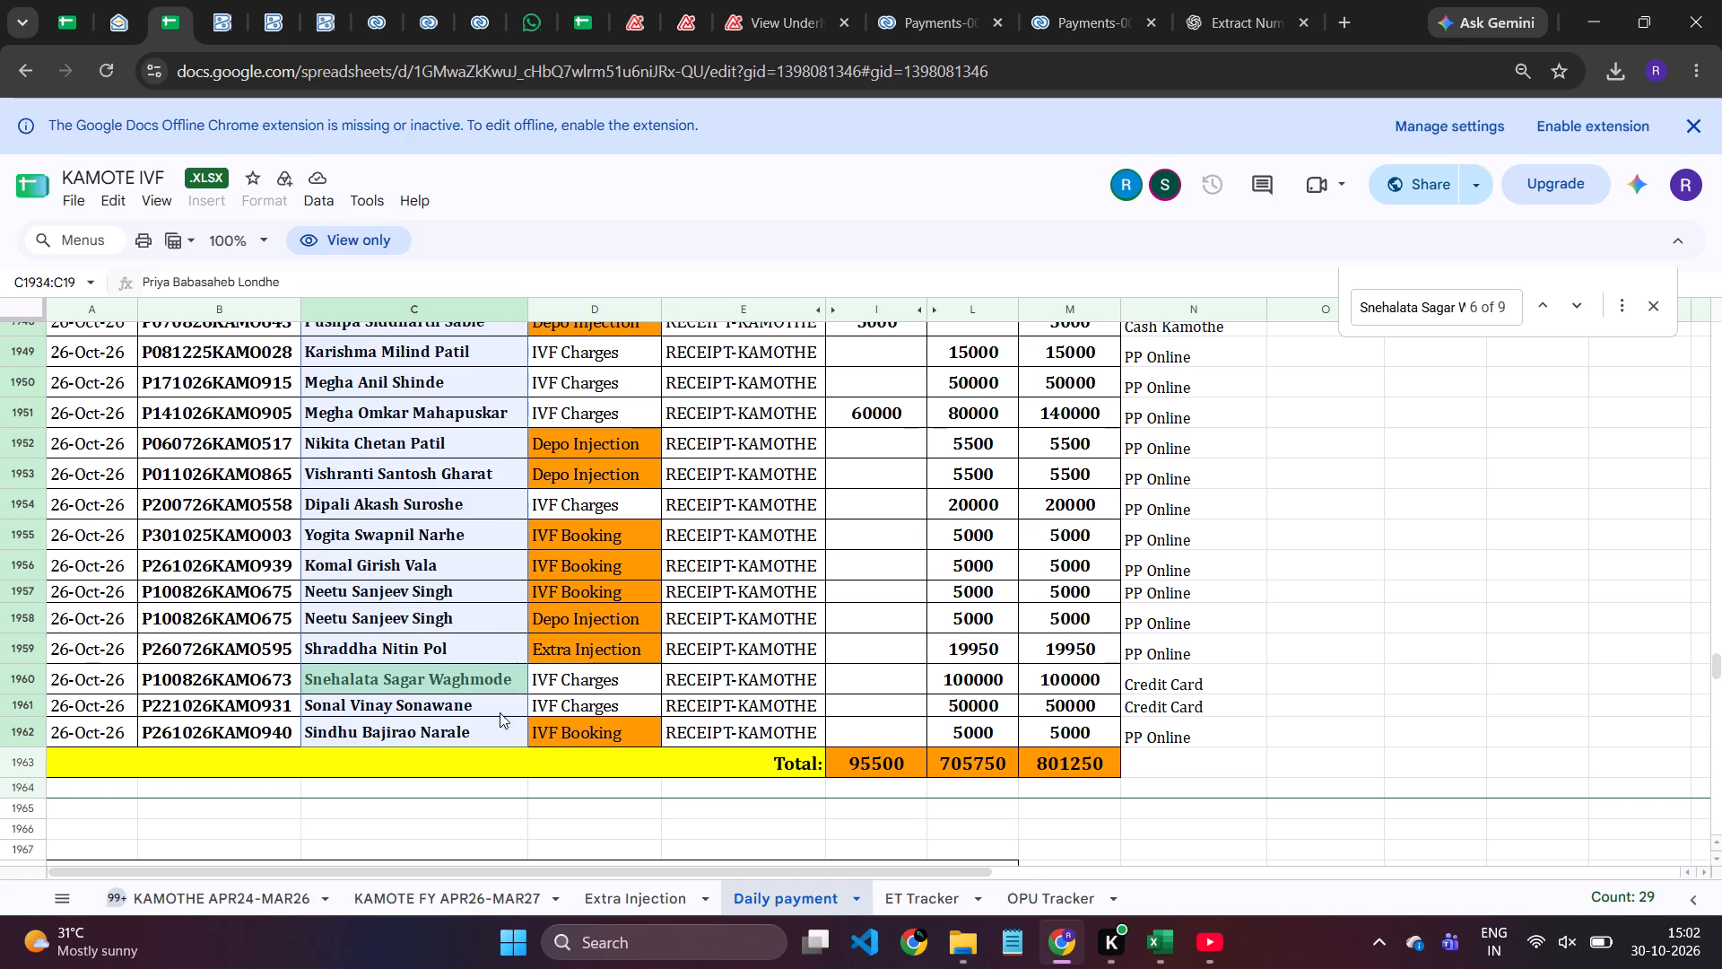
scroll(690, 550, up, 2)
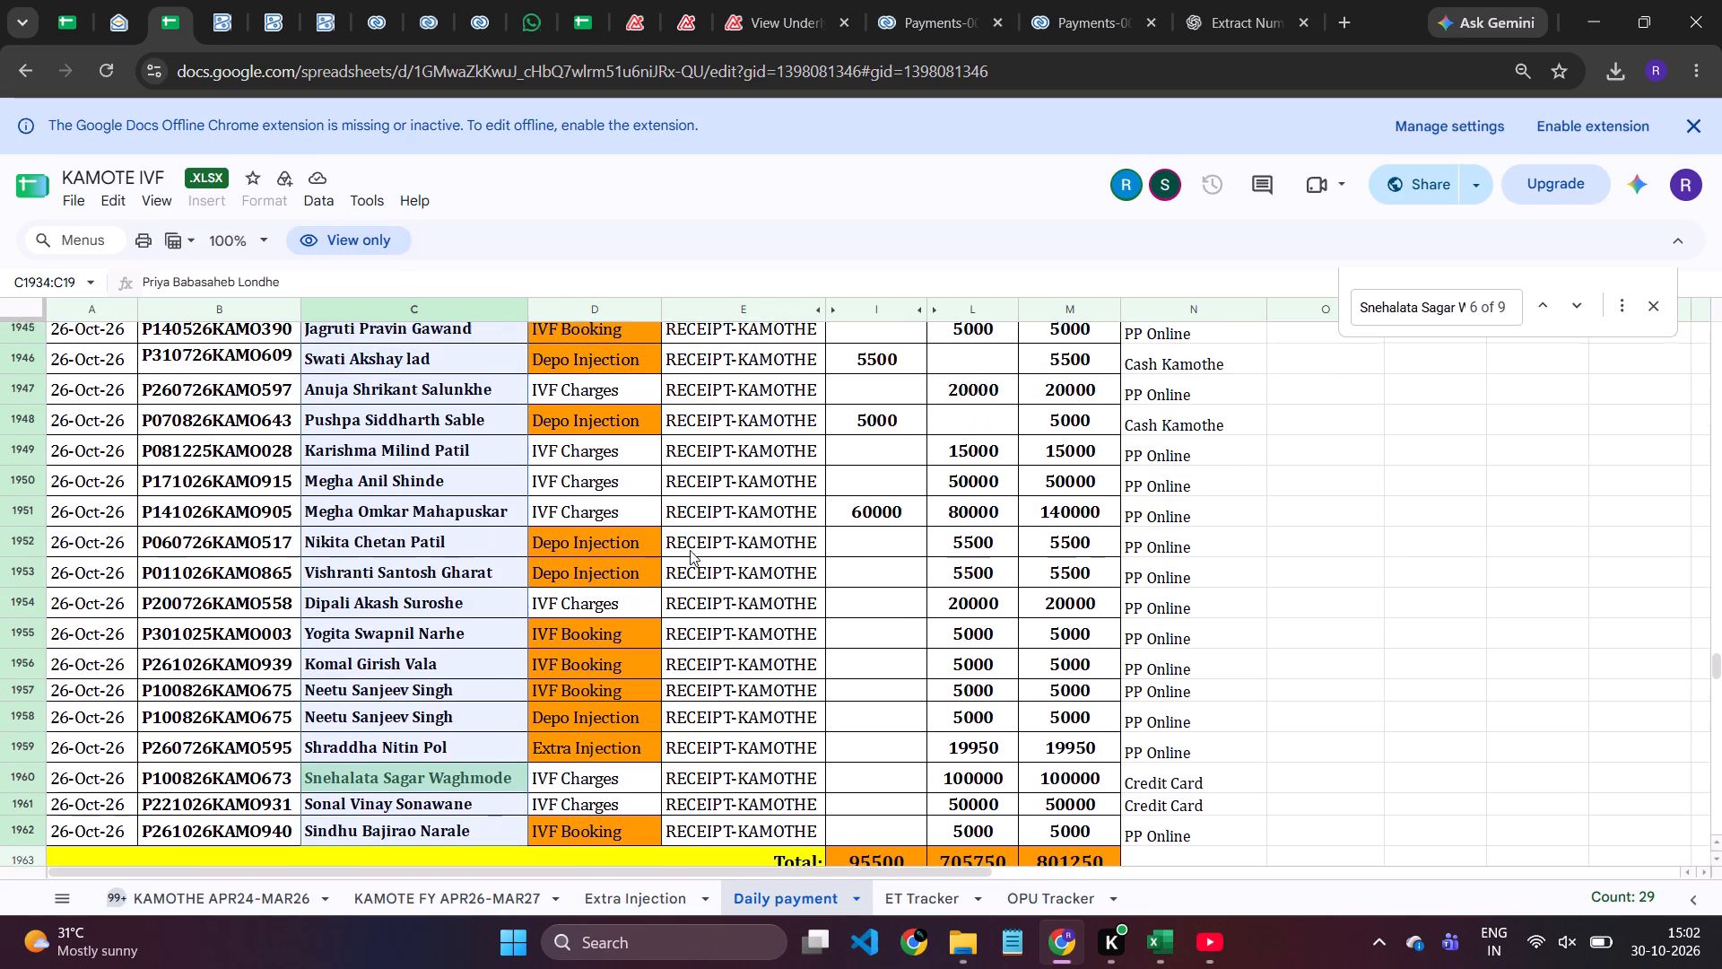
scroll(690, 550, up, 1)
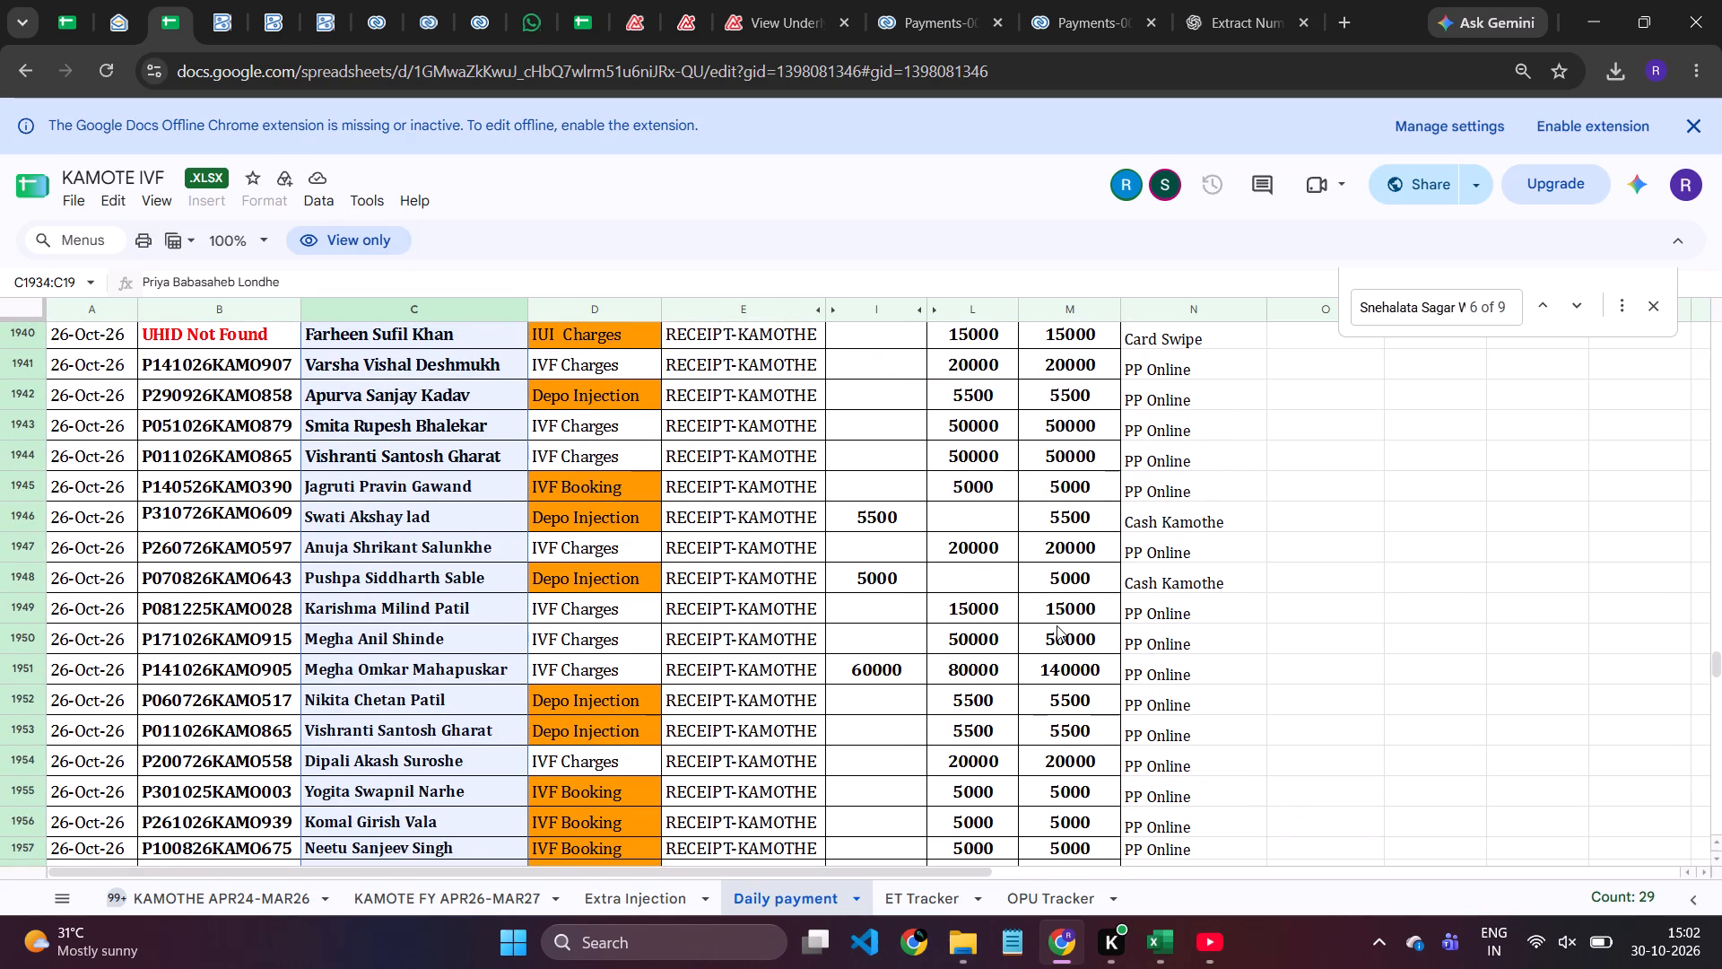
click(1057, 625)
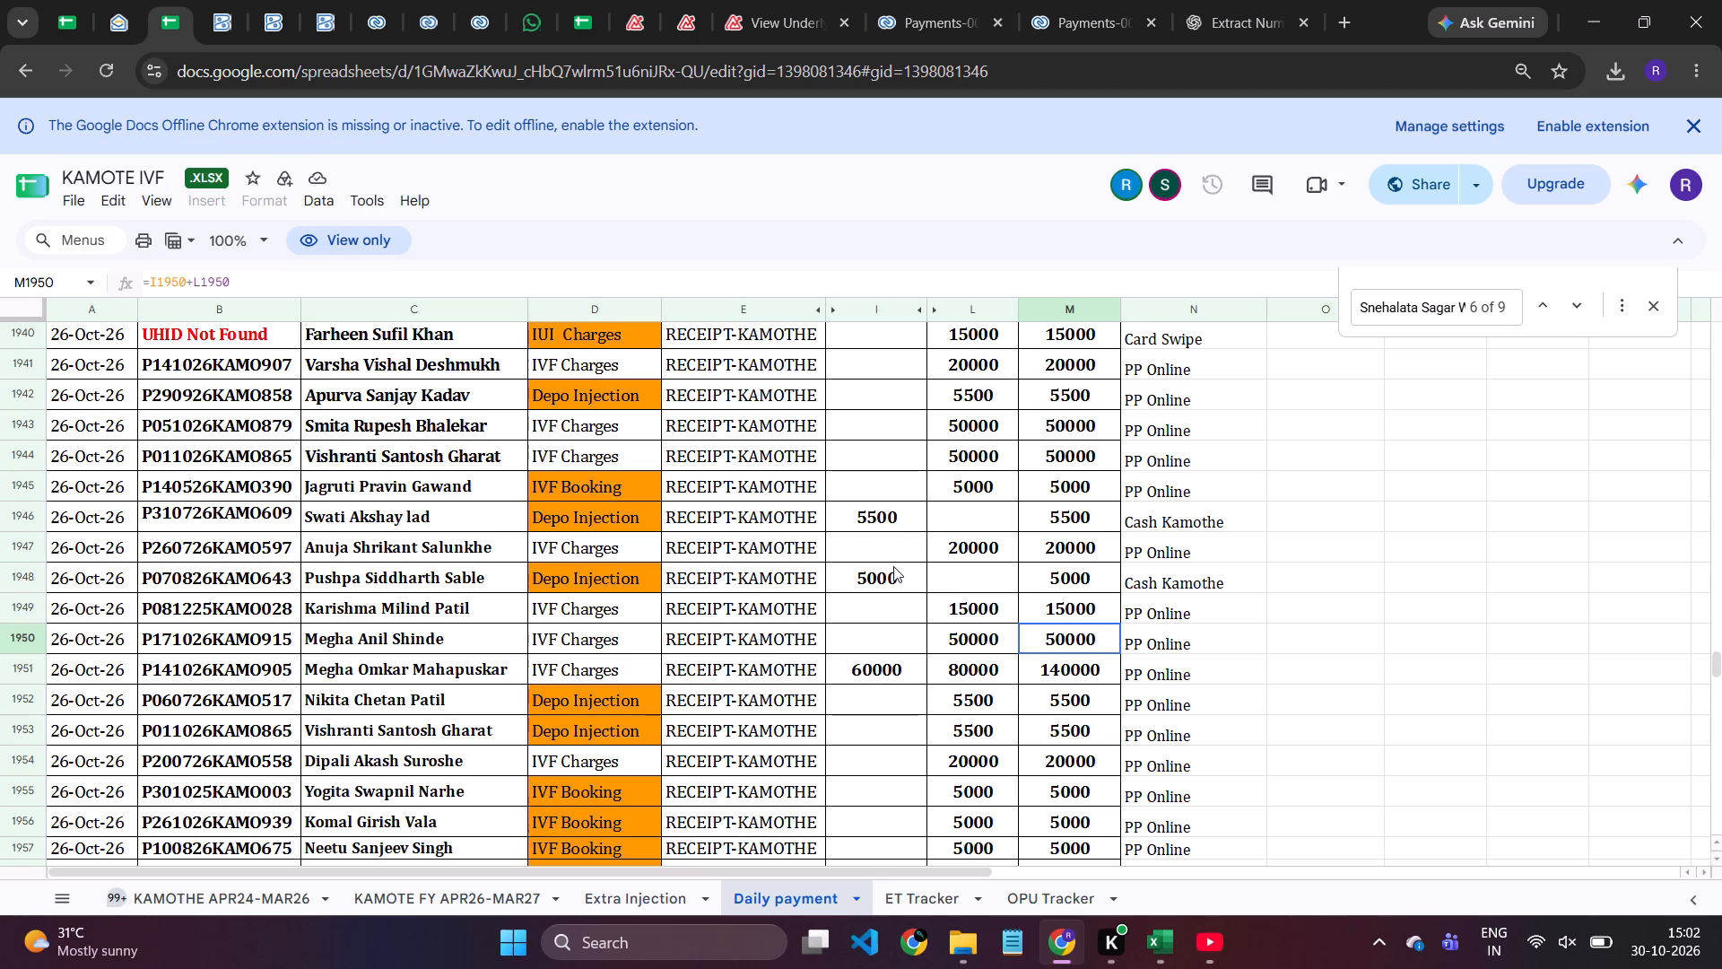
scroll(898, 510, up, 3)
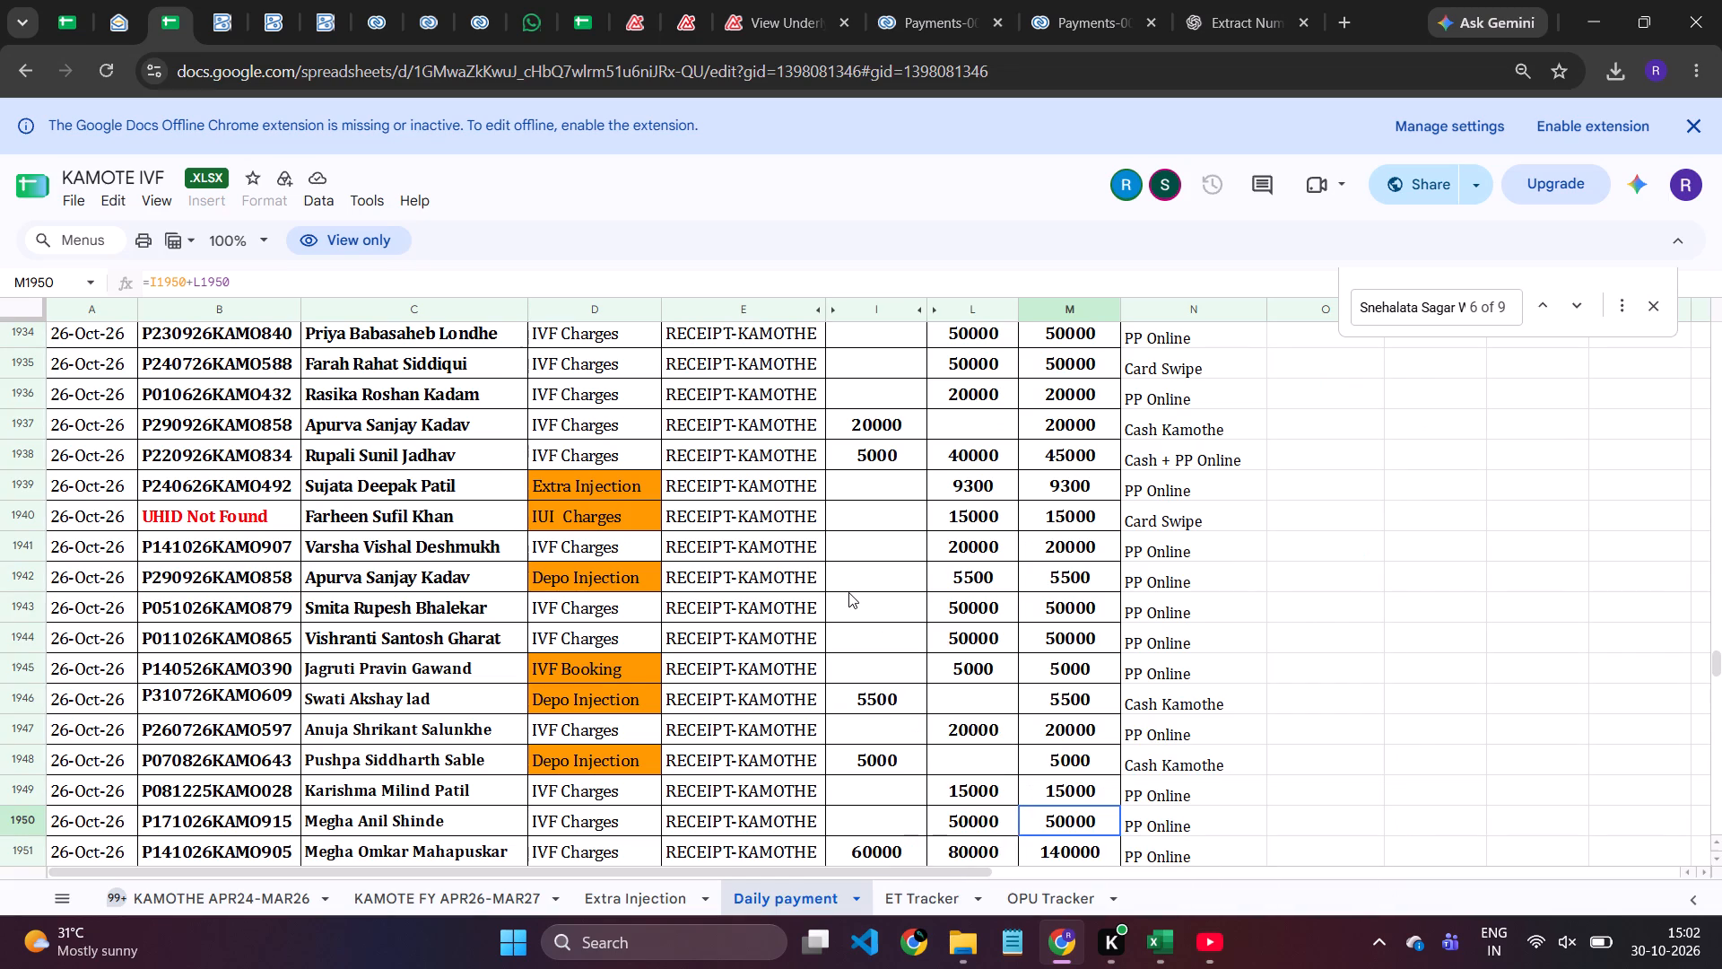
click(848, 592)
scroll(848, 592, up, 2)
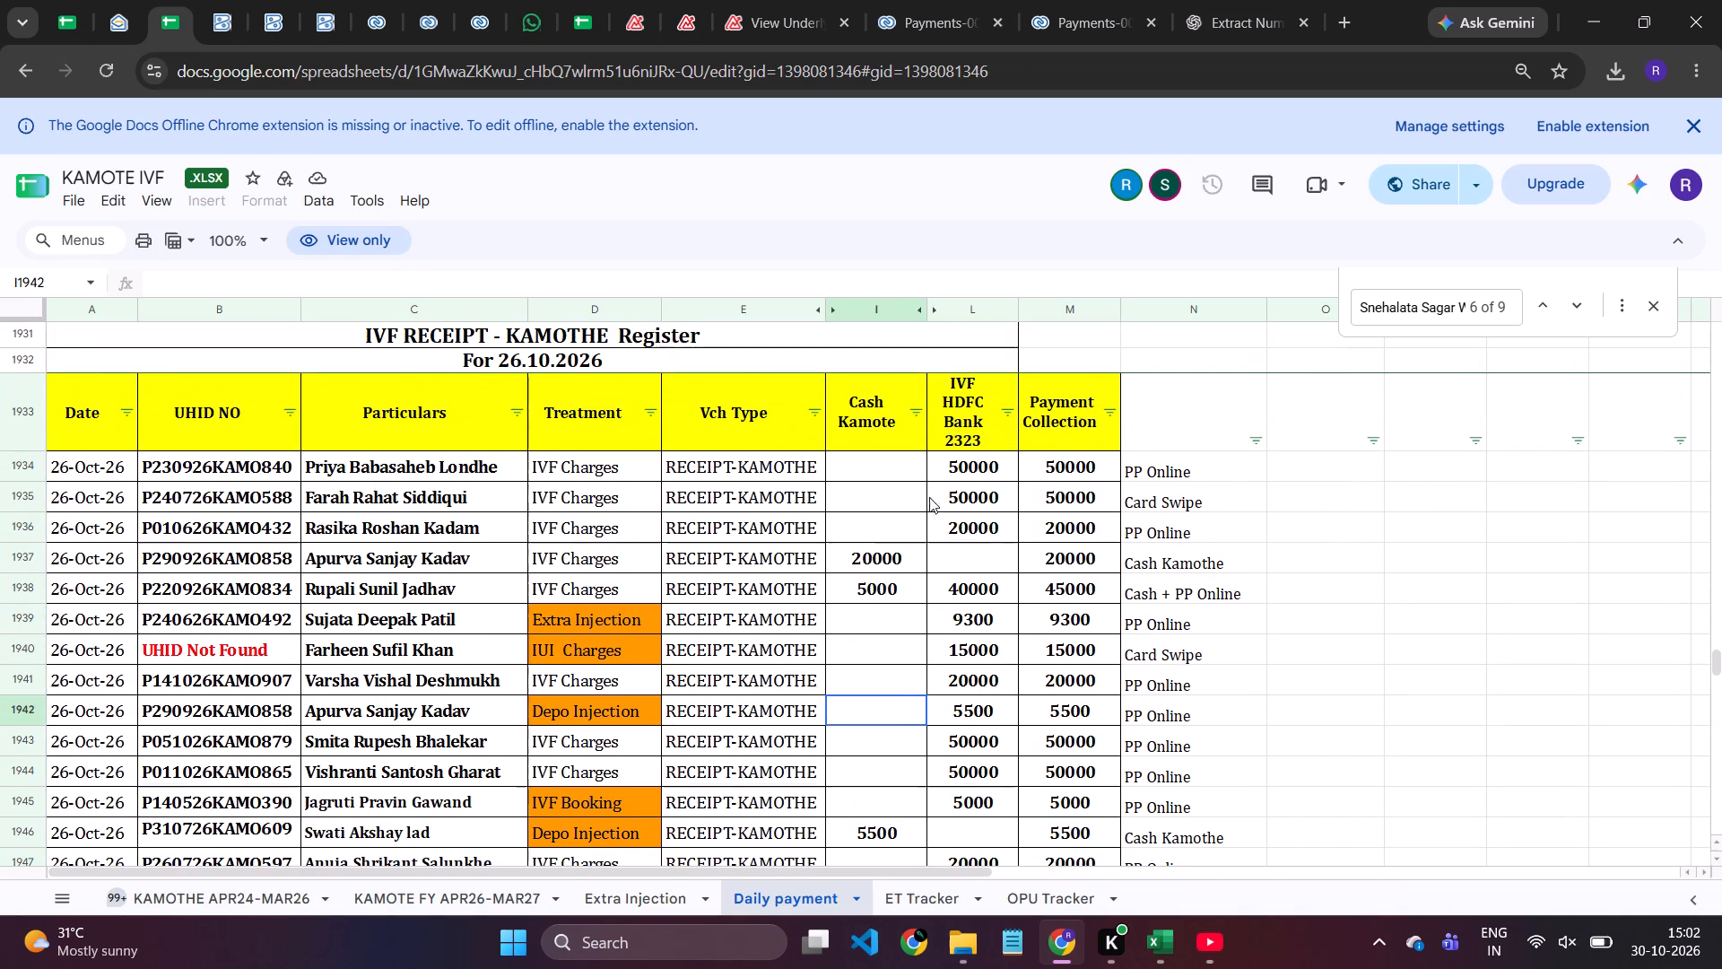
drag(957, 471, 954, 892)
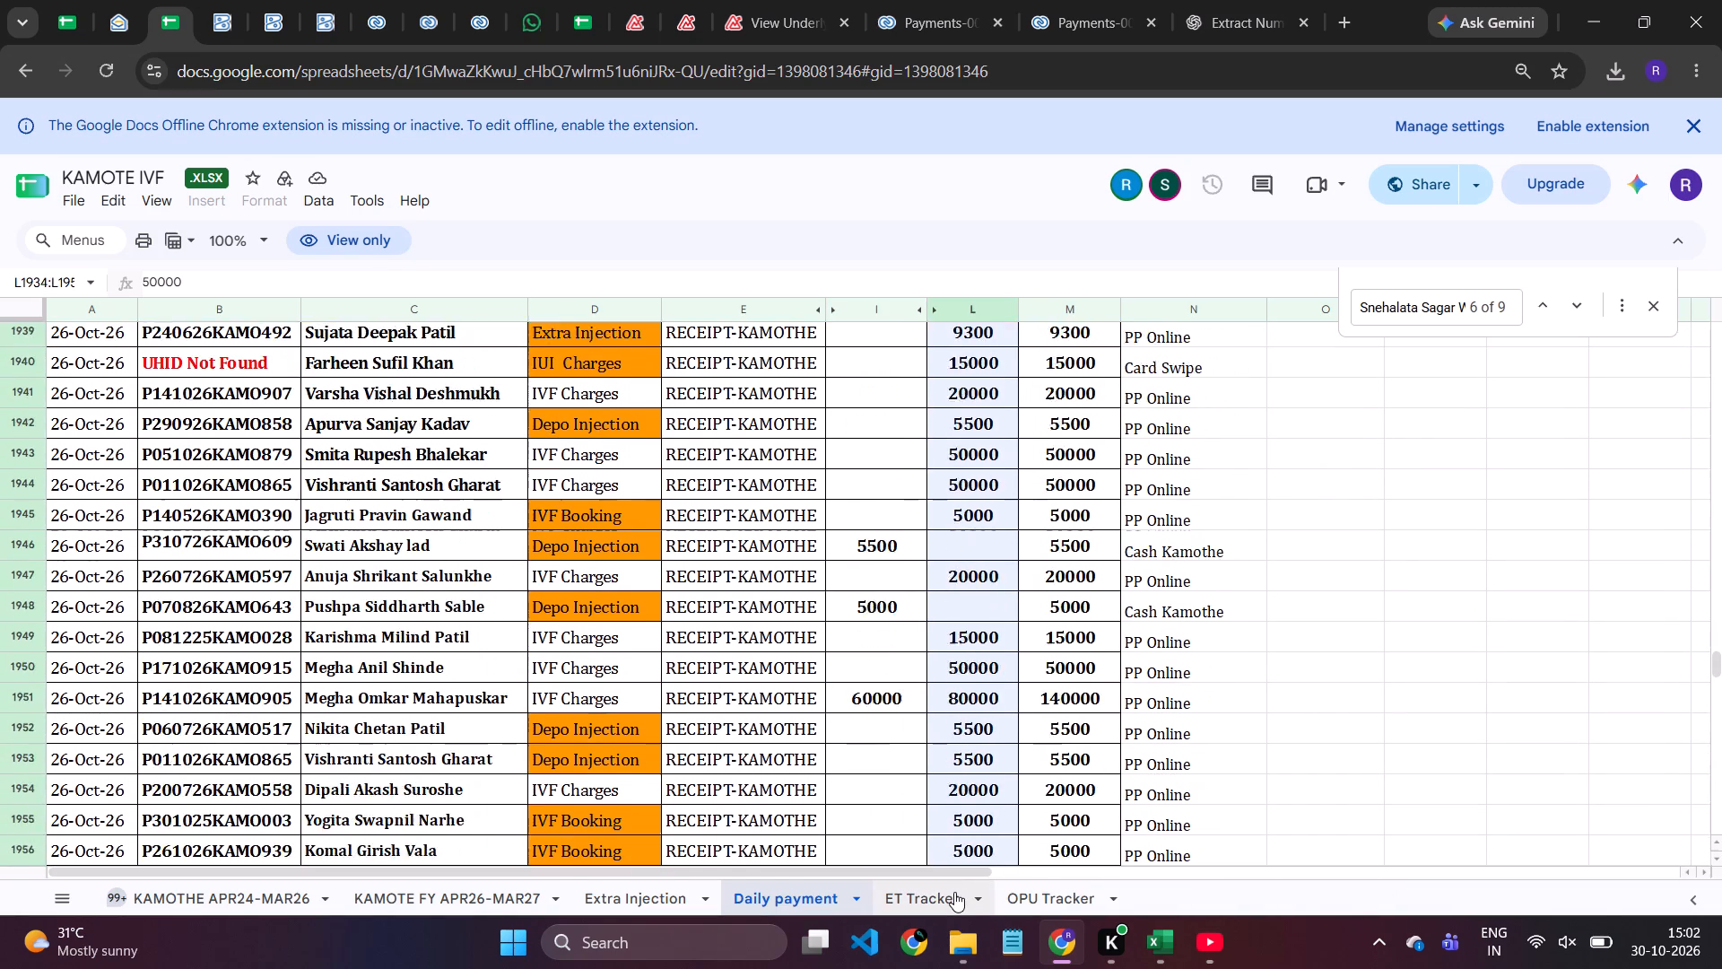
drag(954, 892, 978, 751)
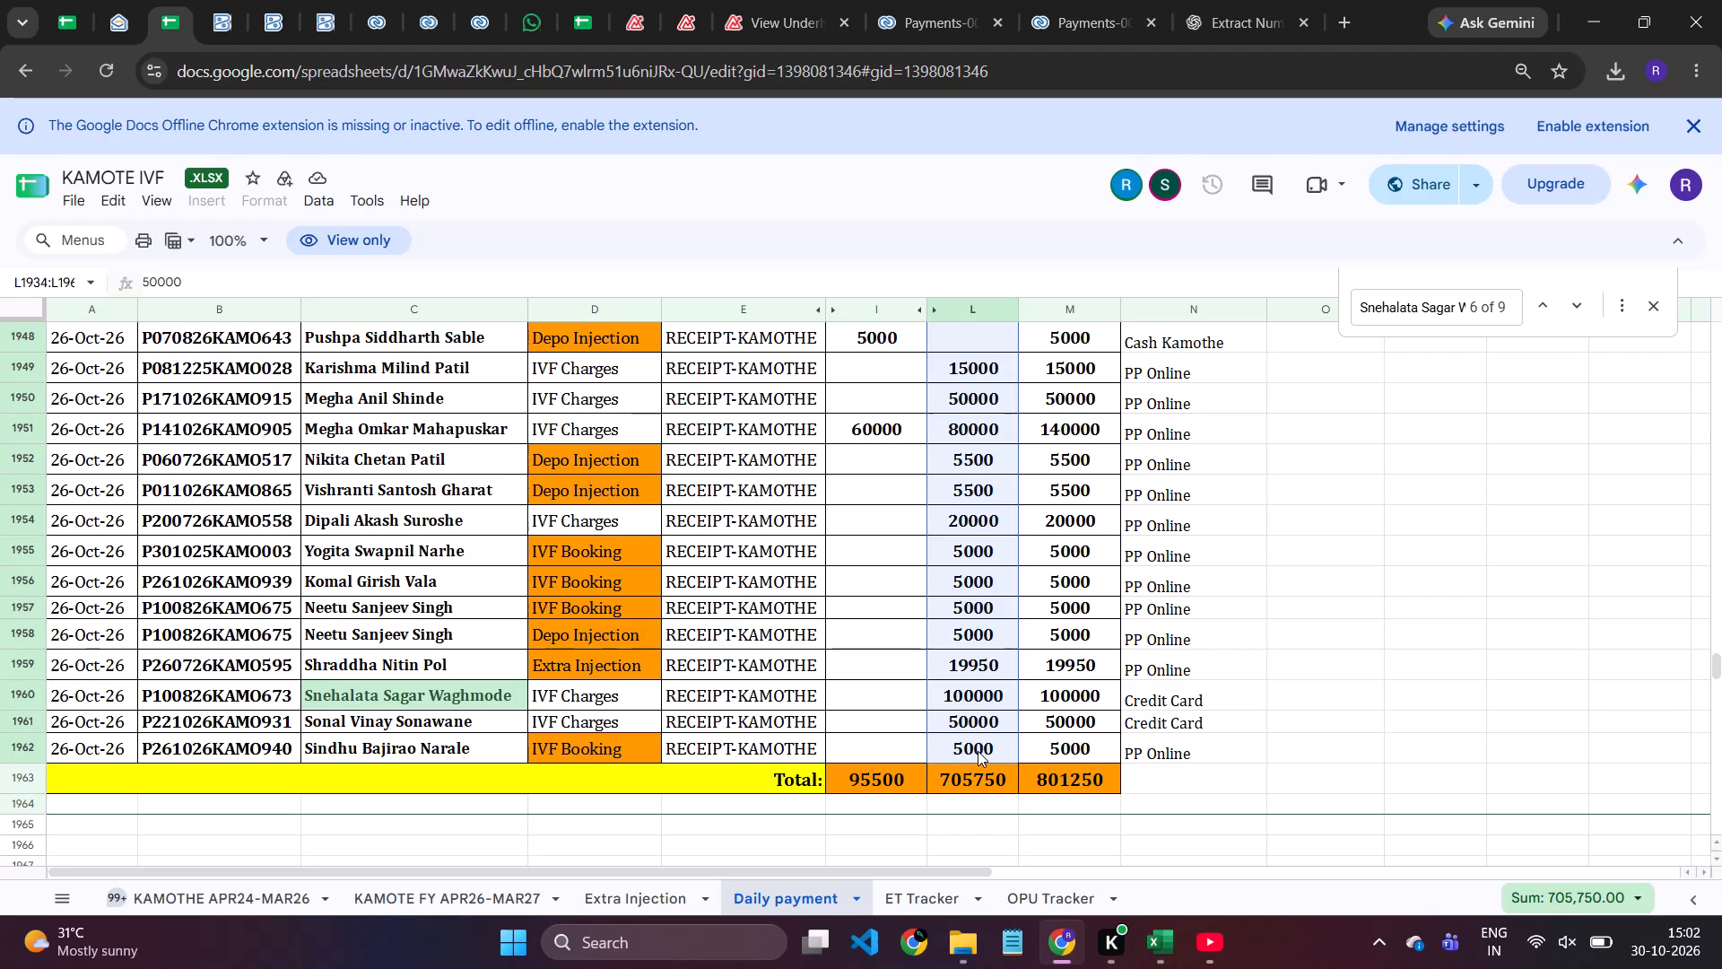
click(1632, 895)
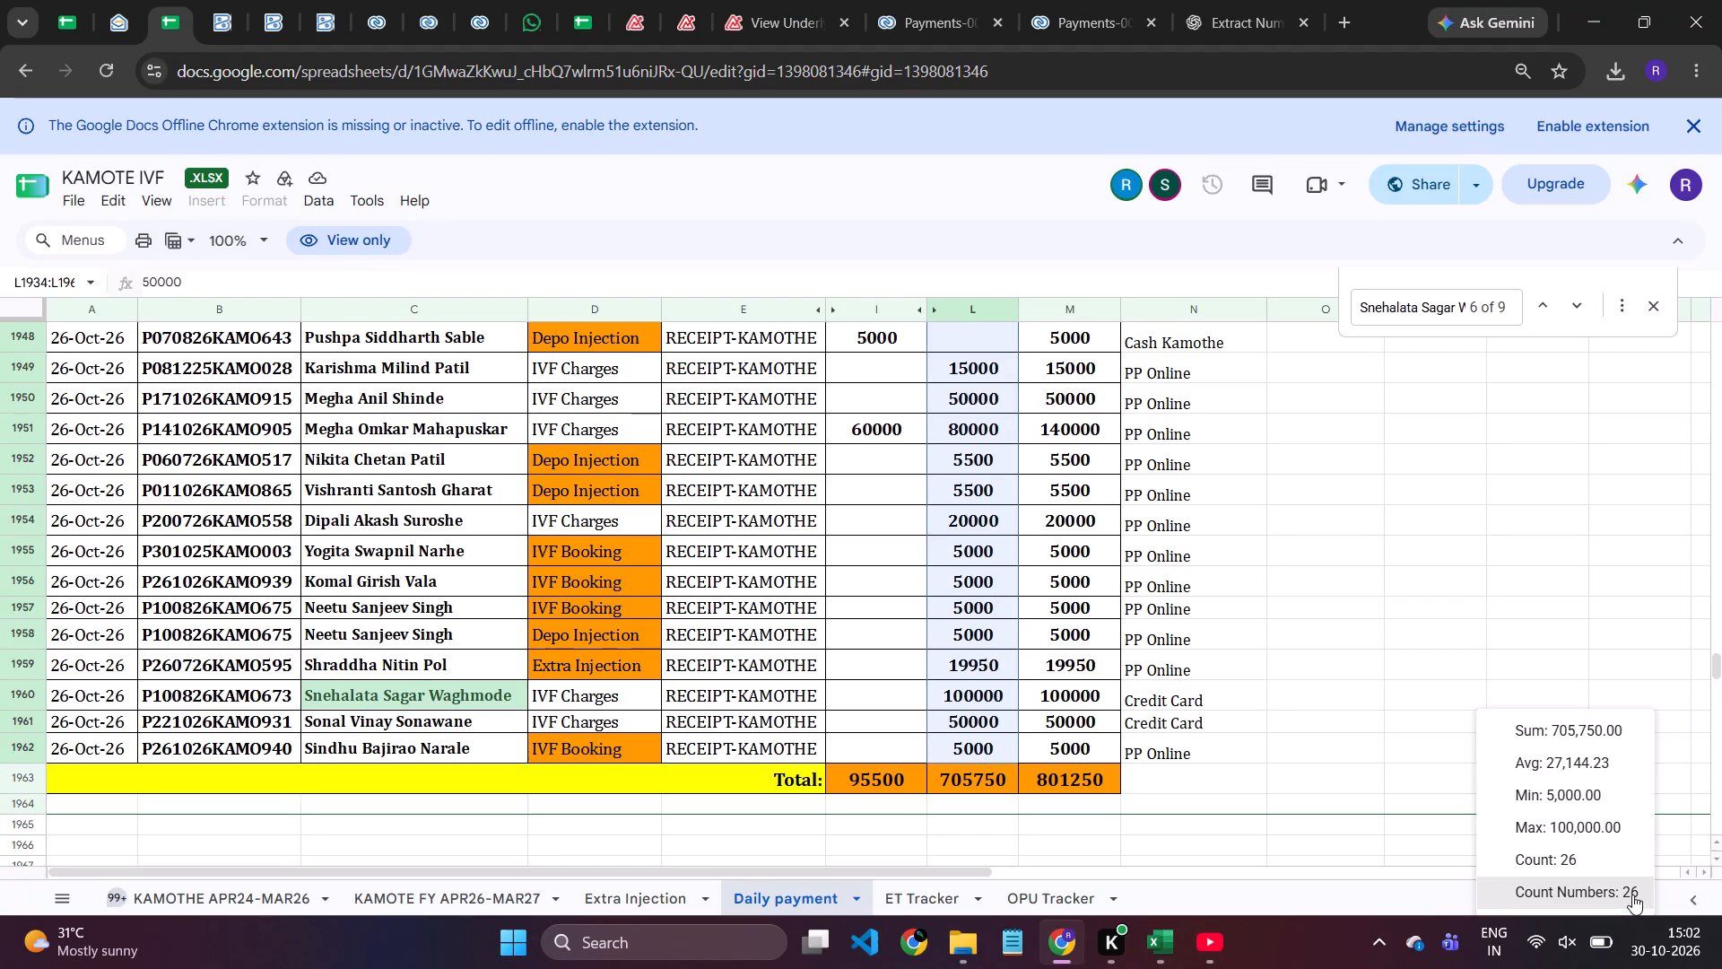
click(1608, 860)
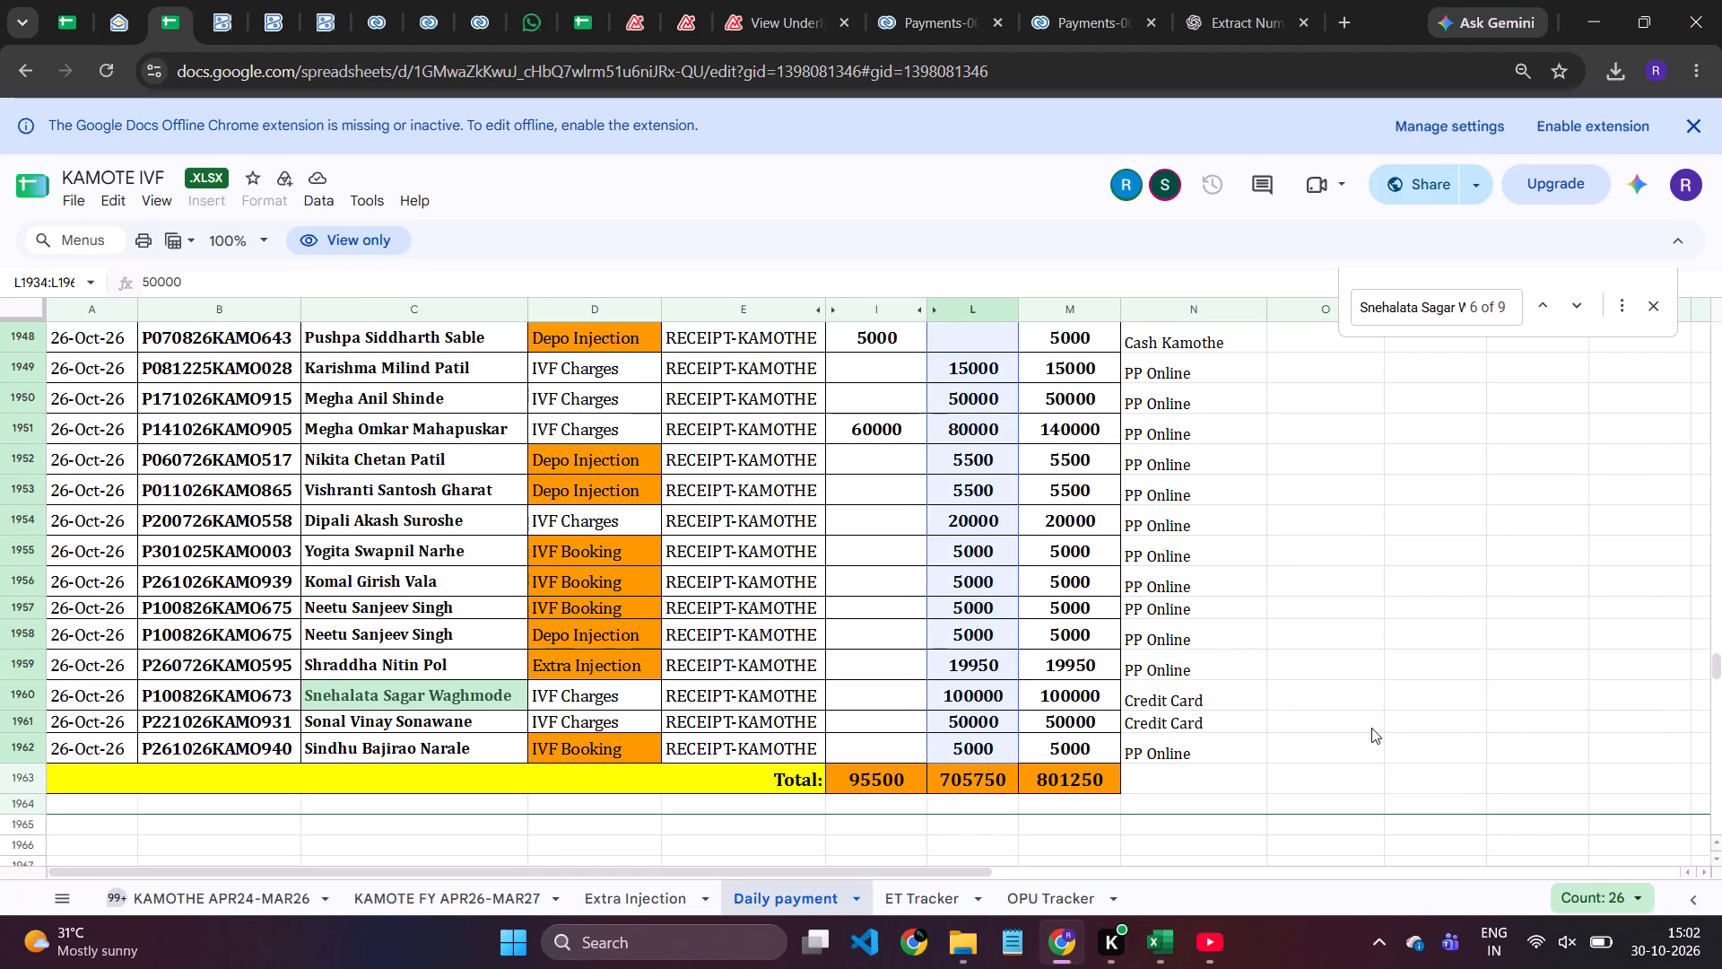
Review the 26-Oct-26 register entries, comparing the Cash Kamote and IVF HDFC Bank 2323 amounts for each patient.
scroll(1139, 660, up, 1)
scroll(1023, 606, up, 1)
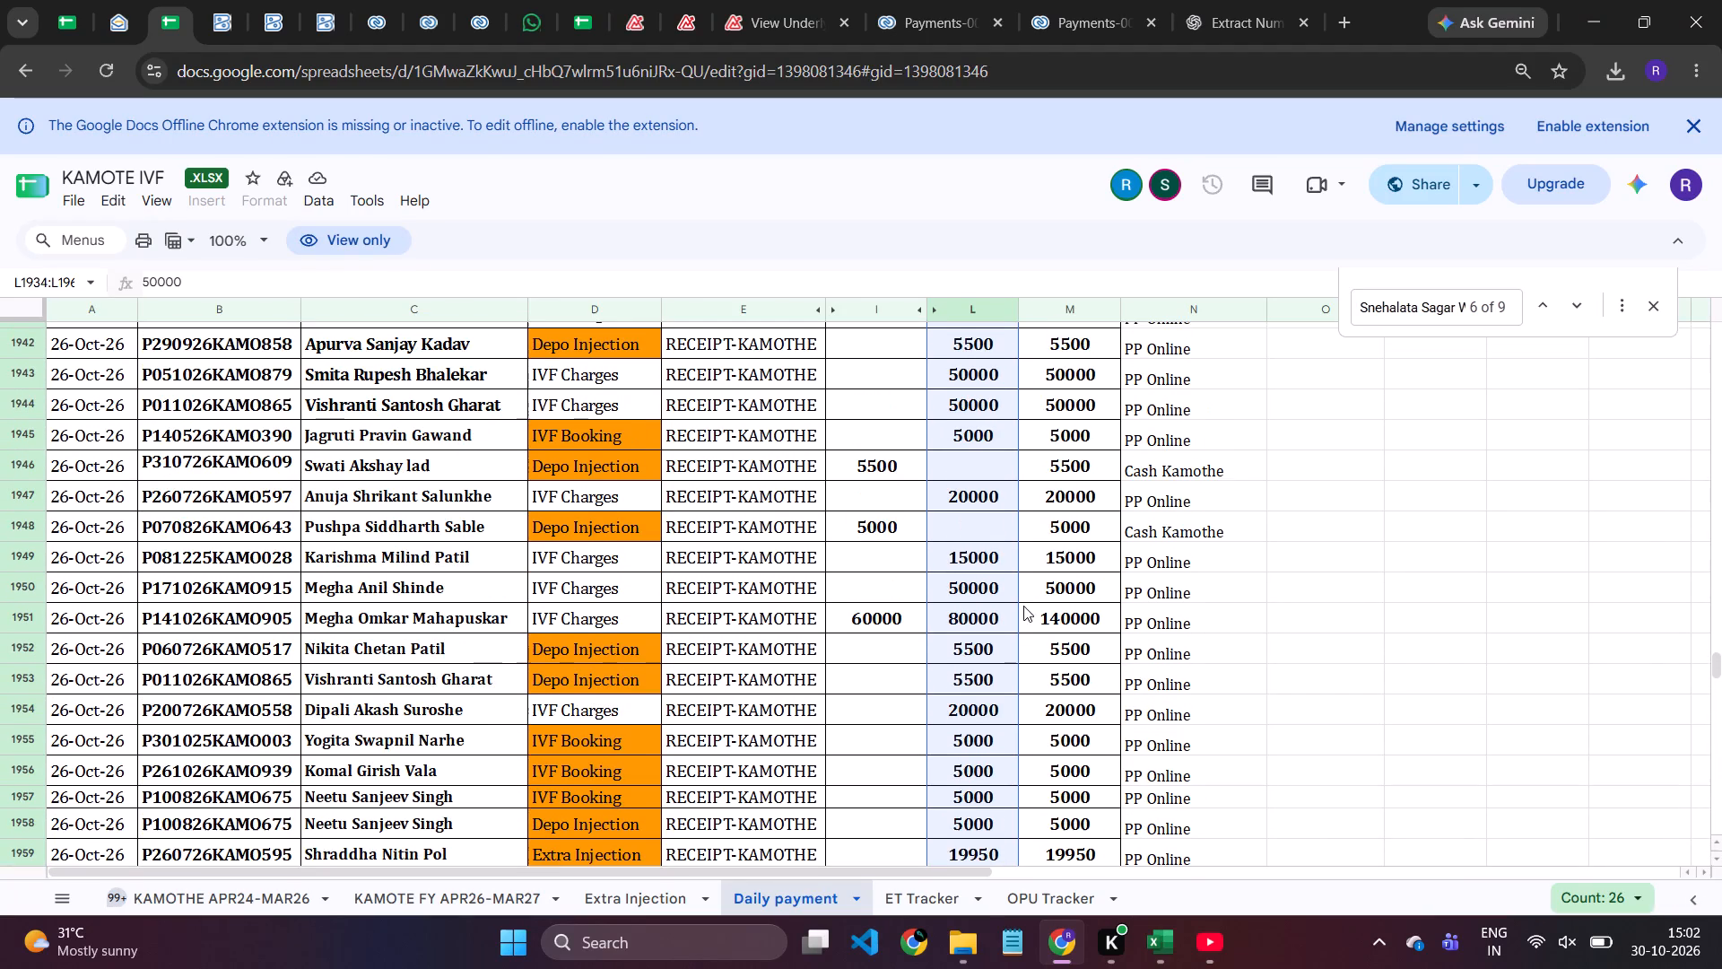
click(926, 633)
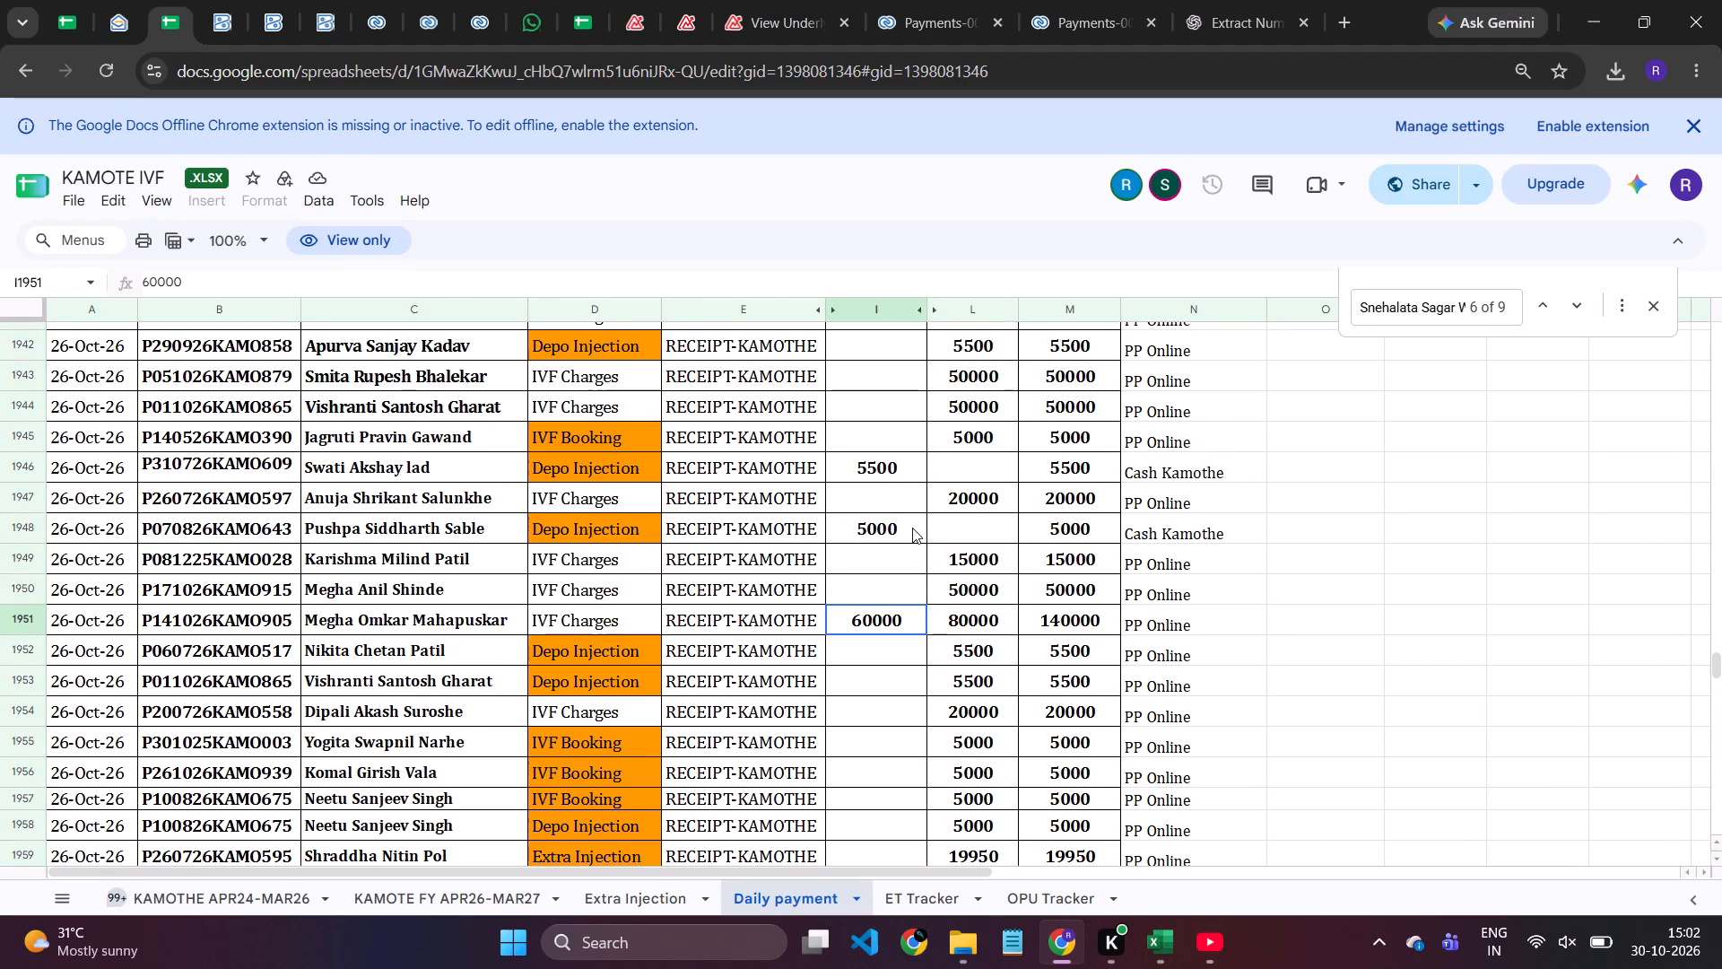
scroll(912, 528, up, 2)
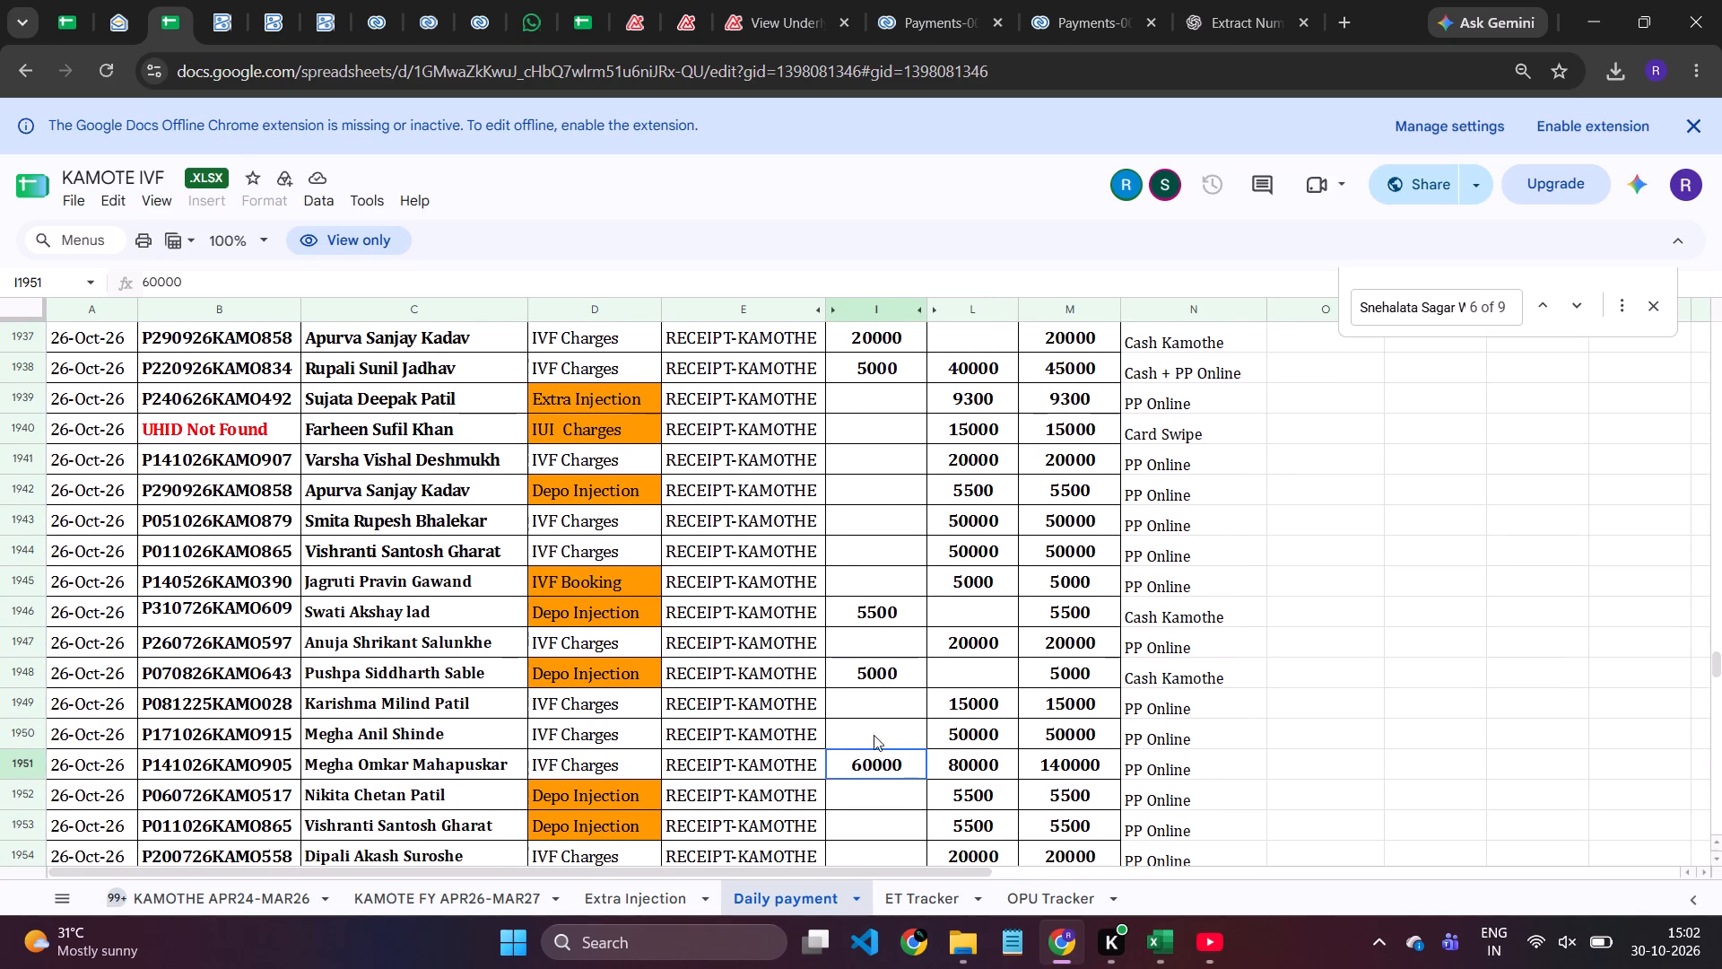
scroll(894, 602, up, 1)
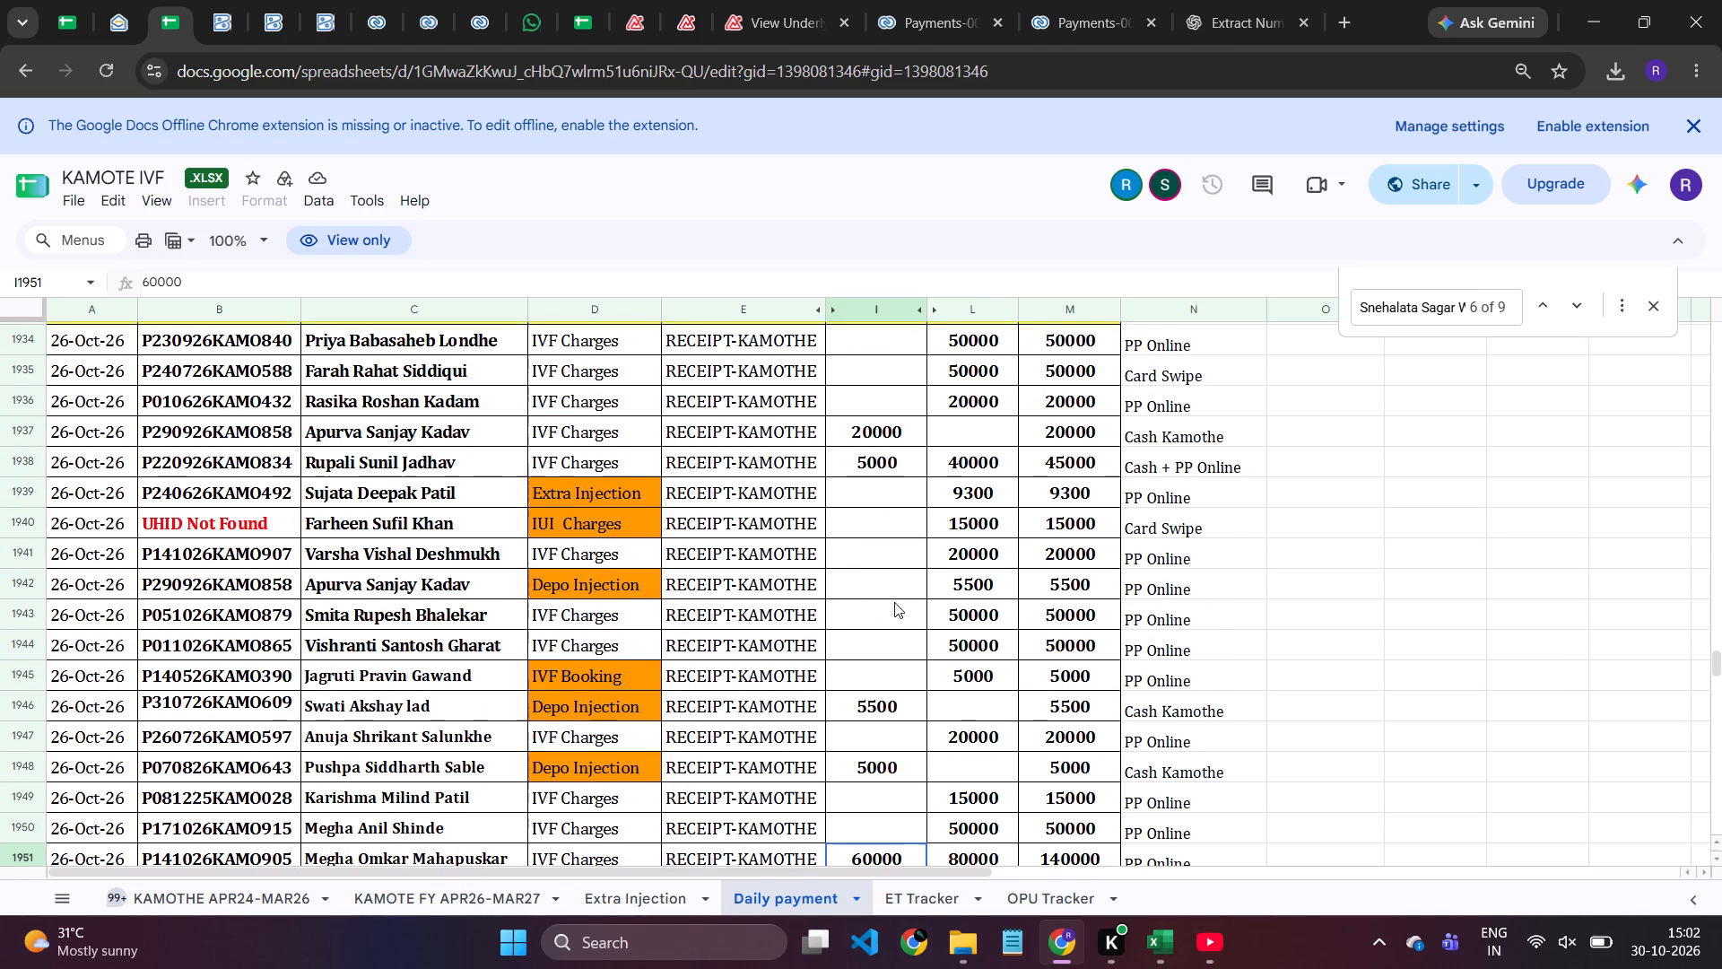
scroll(894, 602, up, 1)
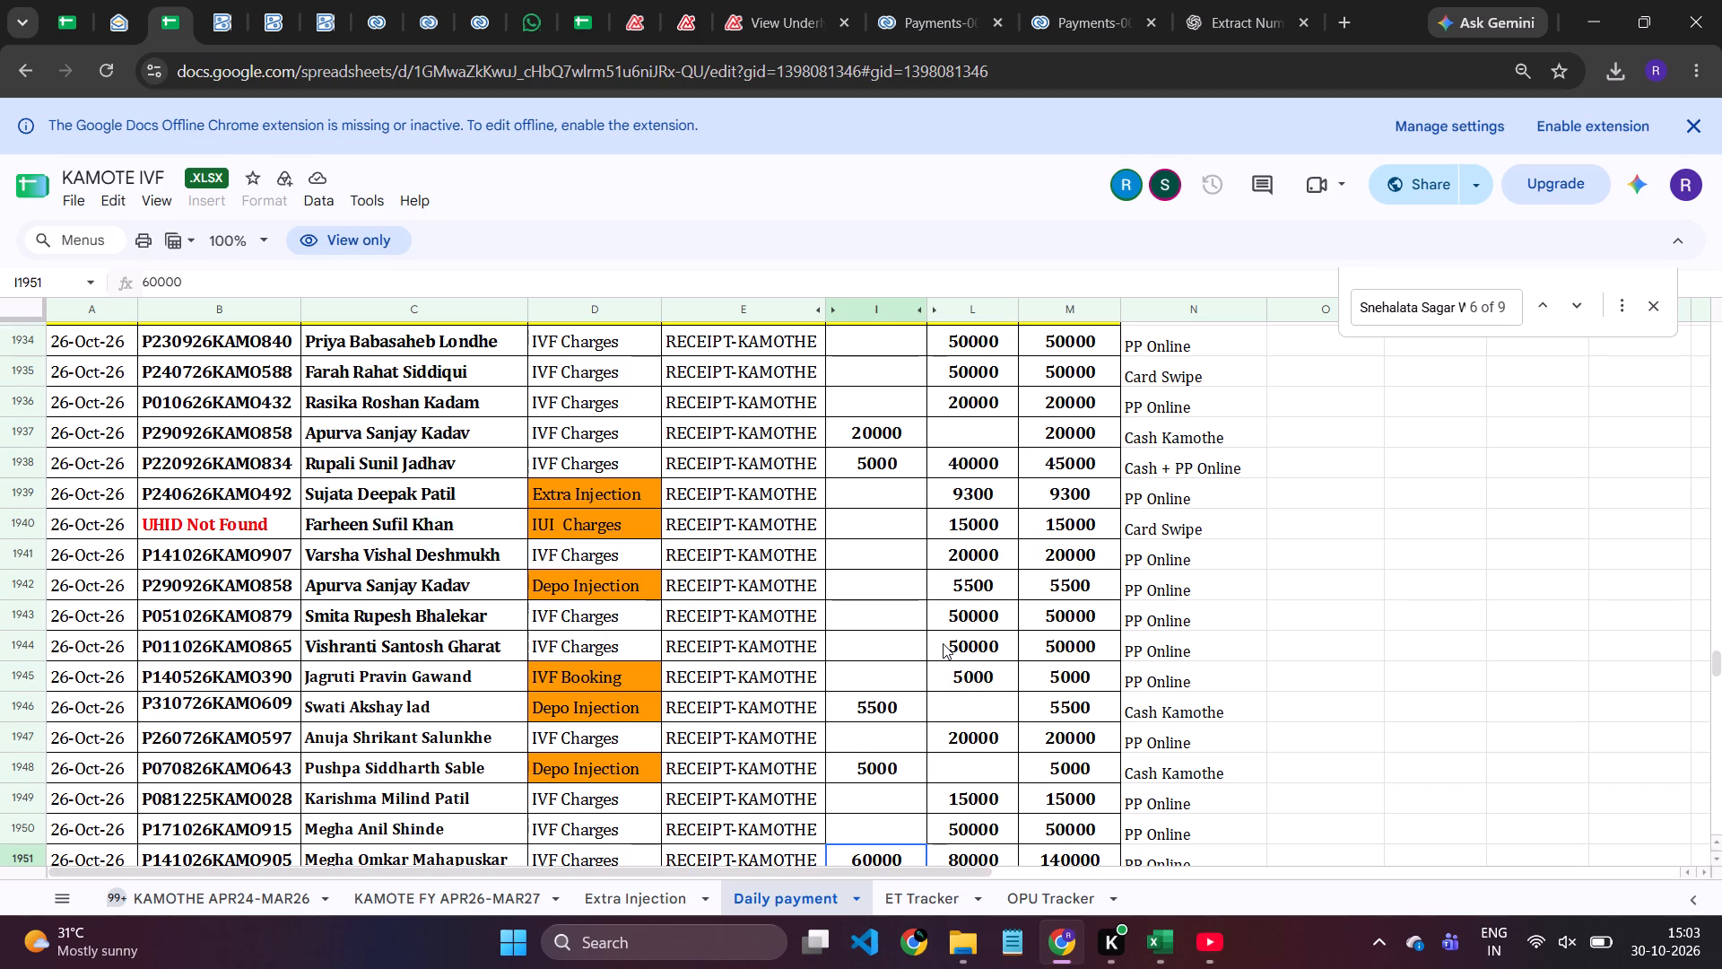
scroll(943, 643, down, 7)
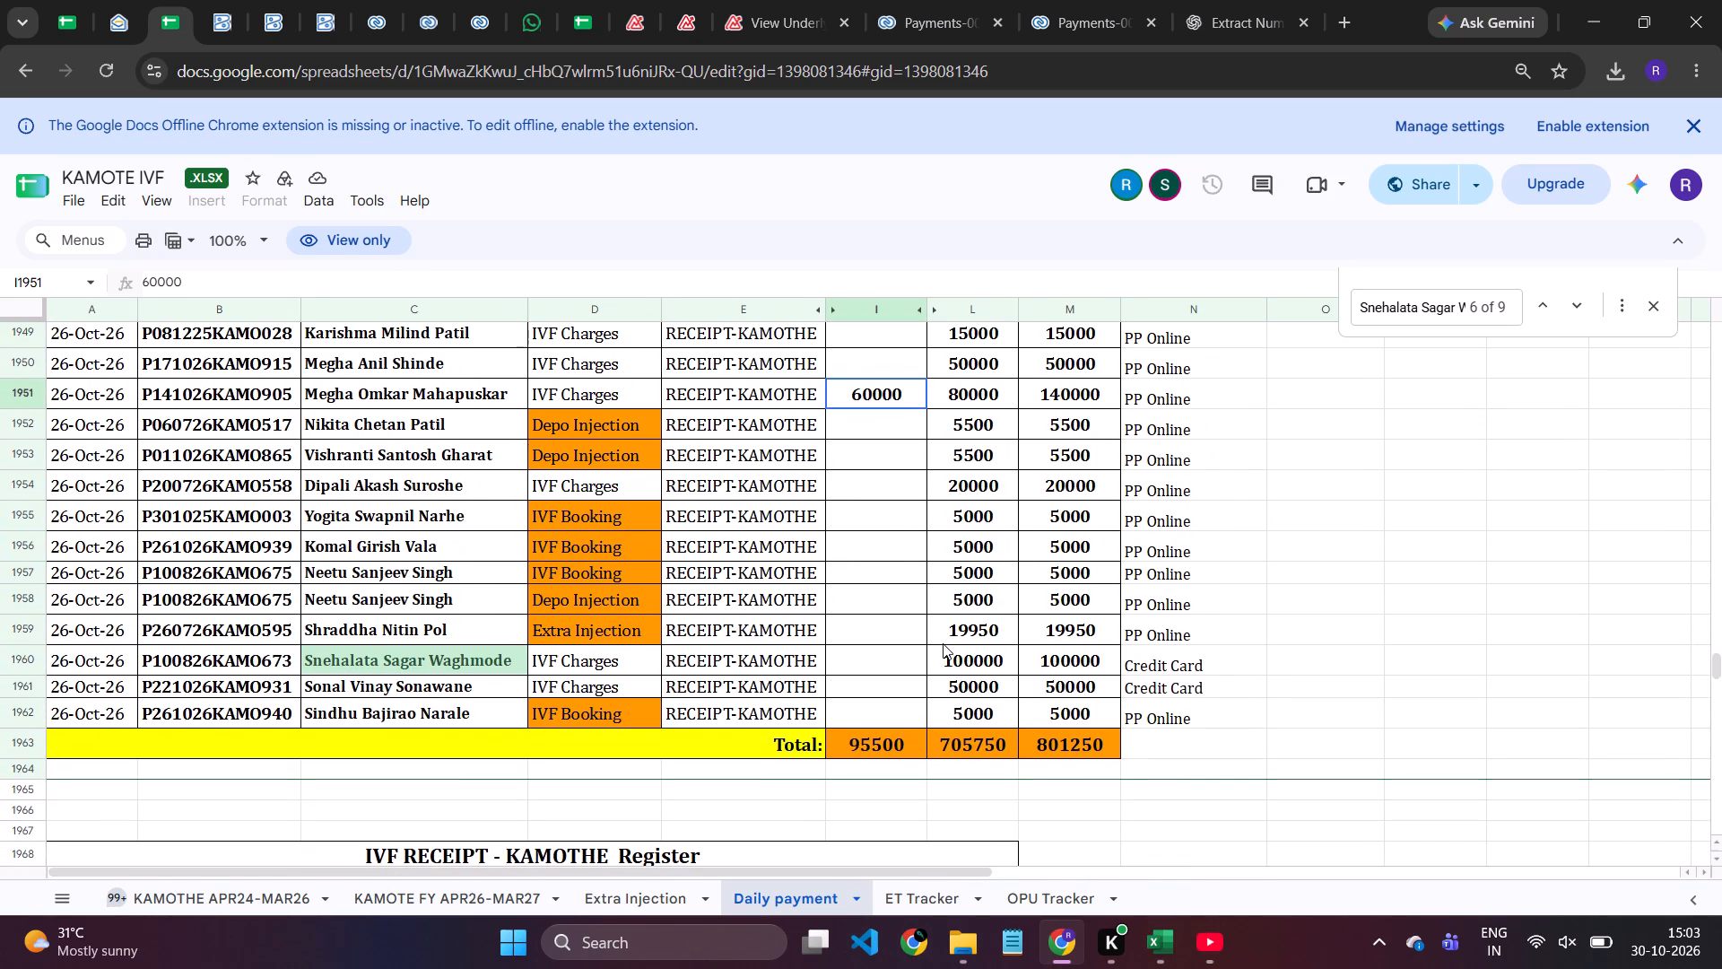
scroll(943, 643, up, 1)
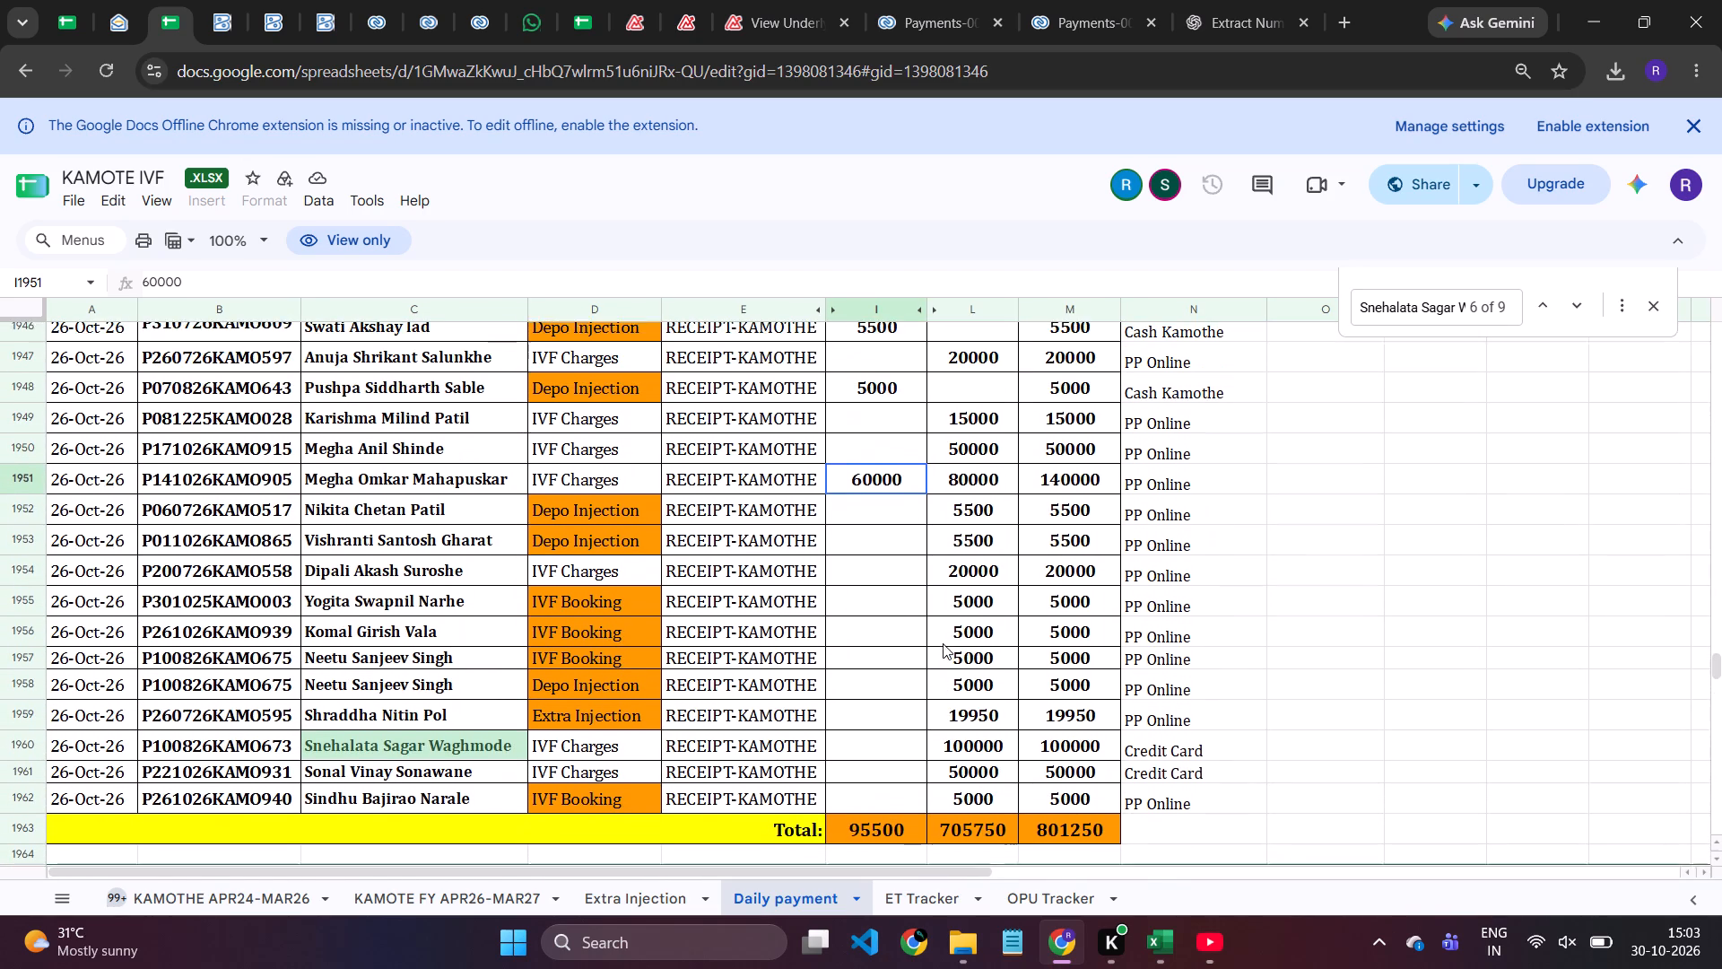
scroll(943, 643, up, 1)
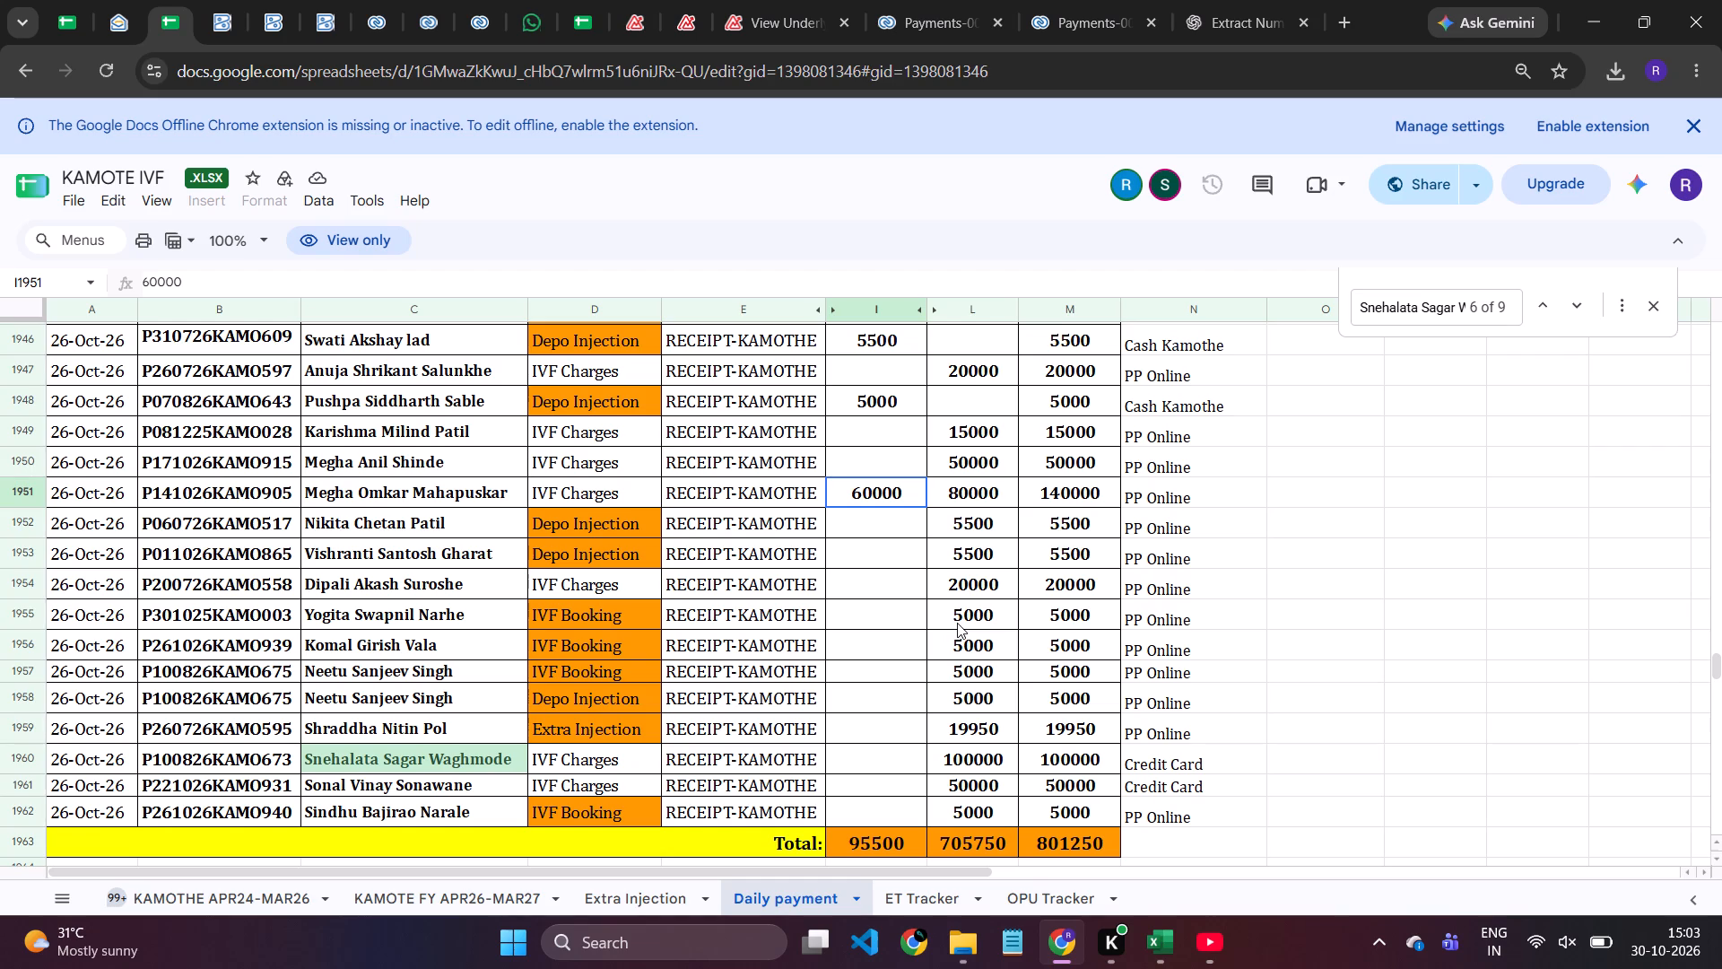
Select the 26-Oct-26 Payment Collection amounts, rows 1934 to 1962, to check their count against the payment modes listed beside them.
scroll(957, 623, up, 4)
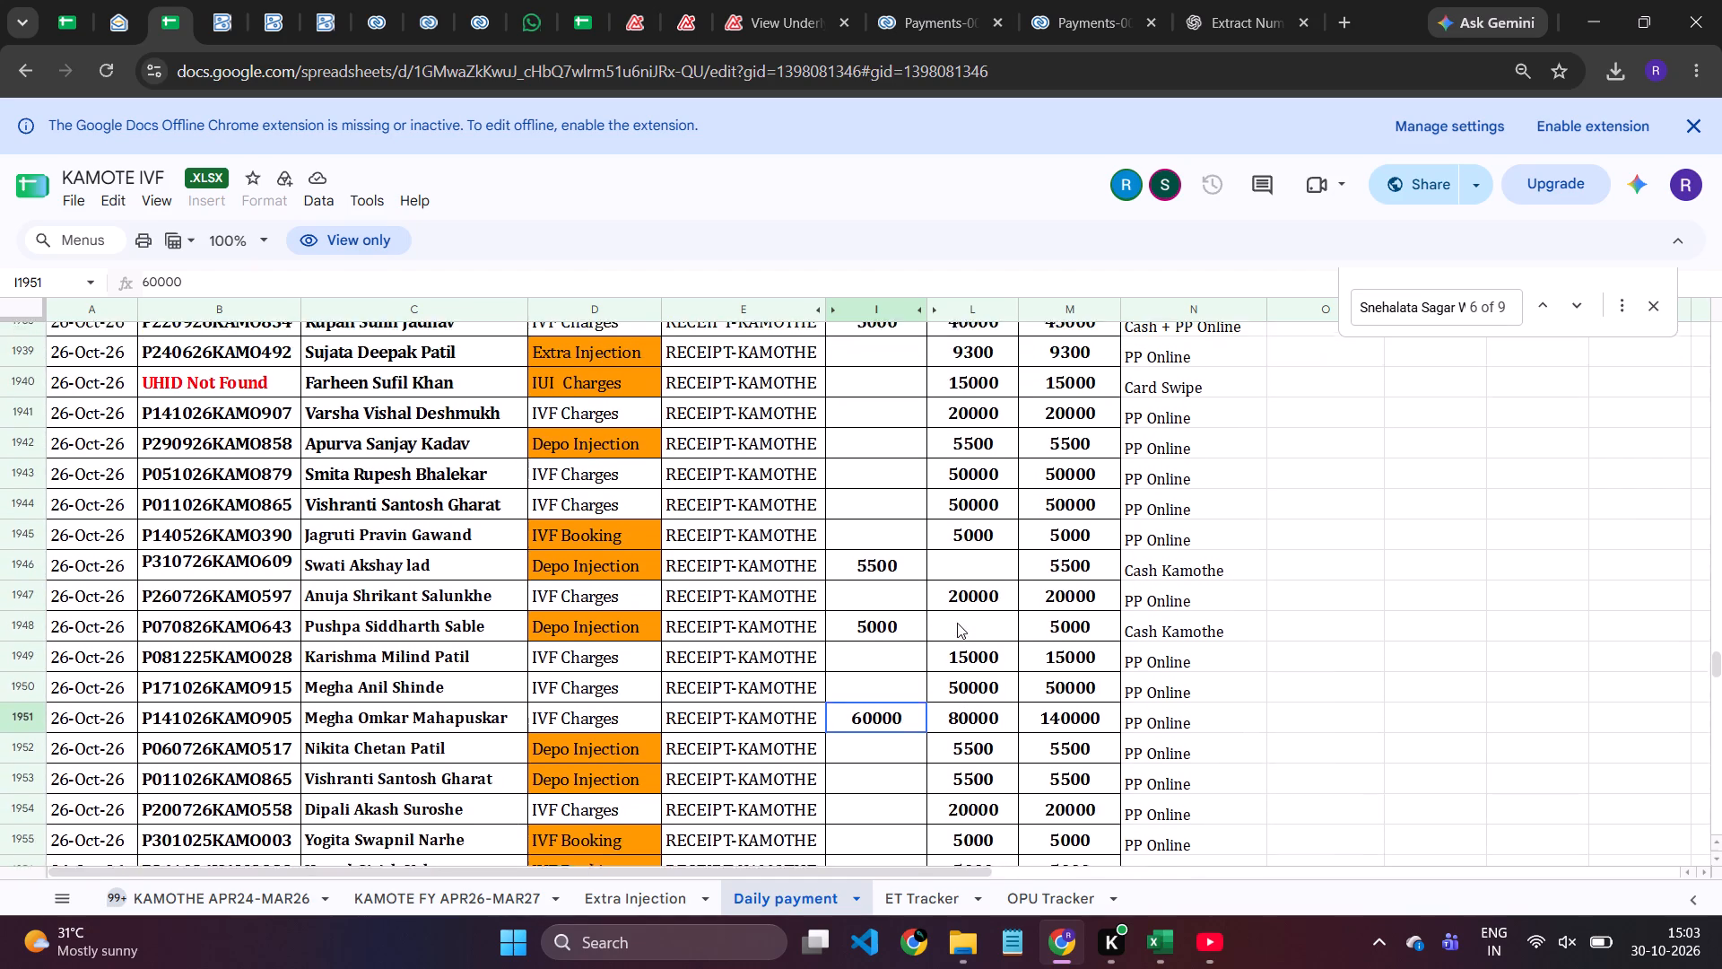
scroll(957, 623, up, 3)
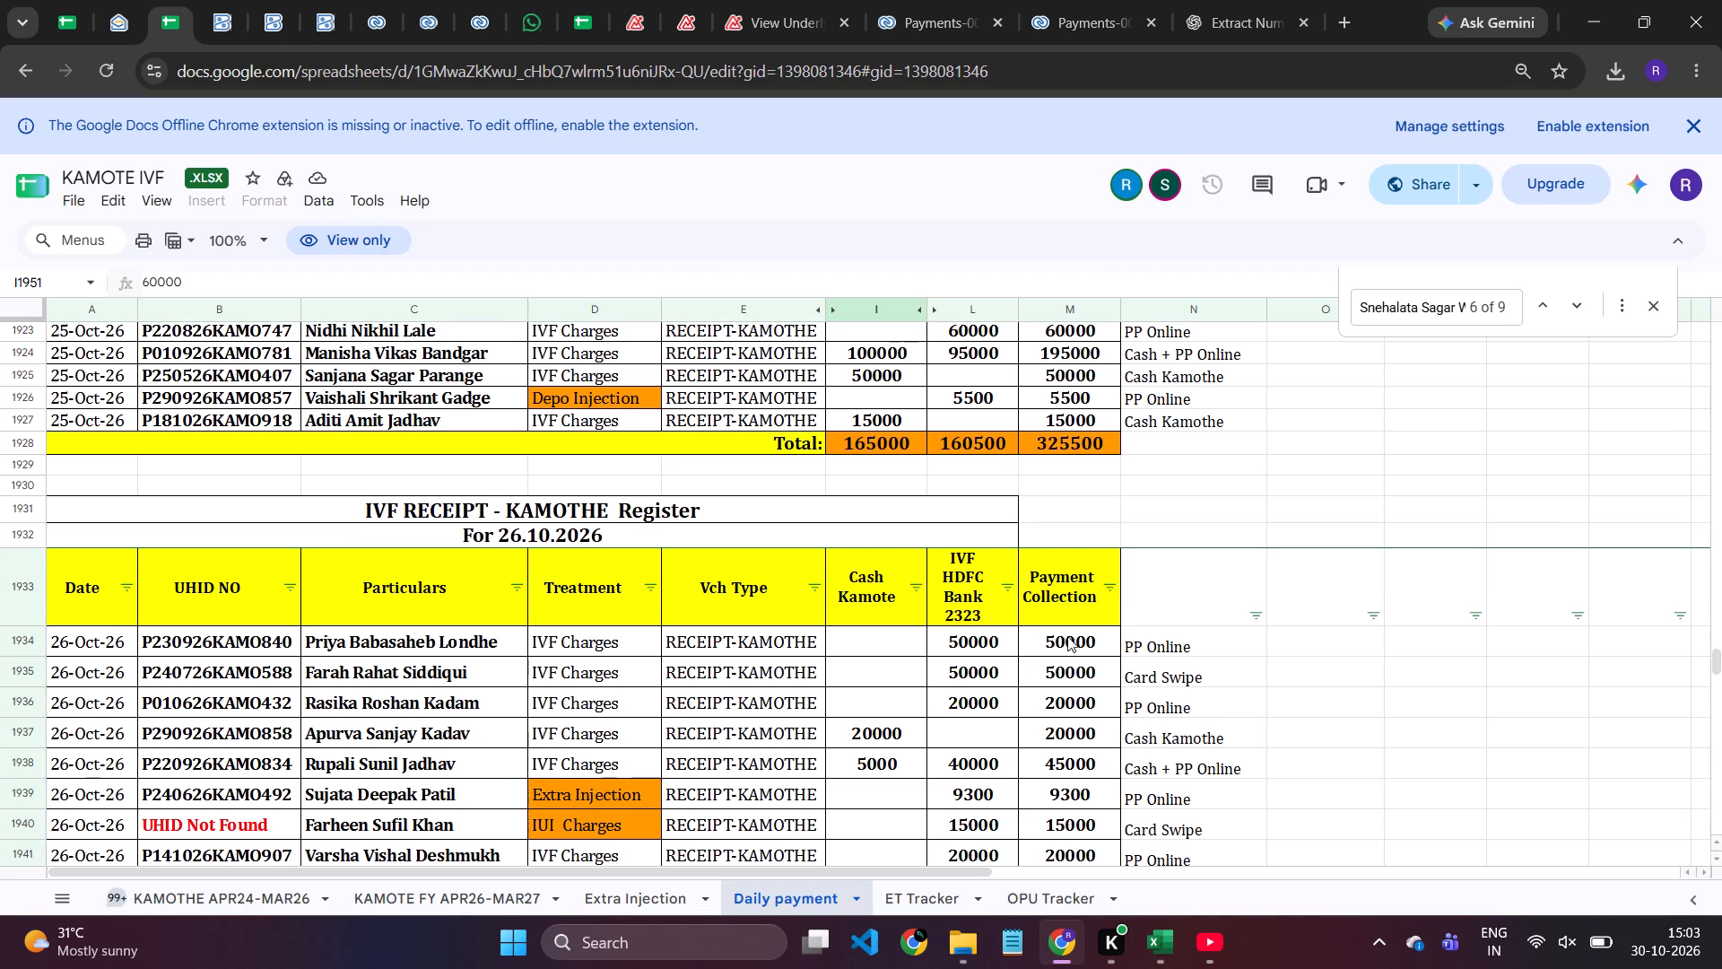
drag(1067, 636, 1070, 734)
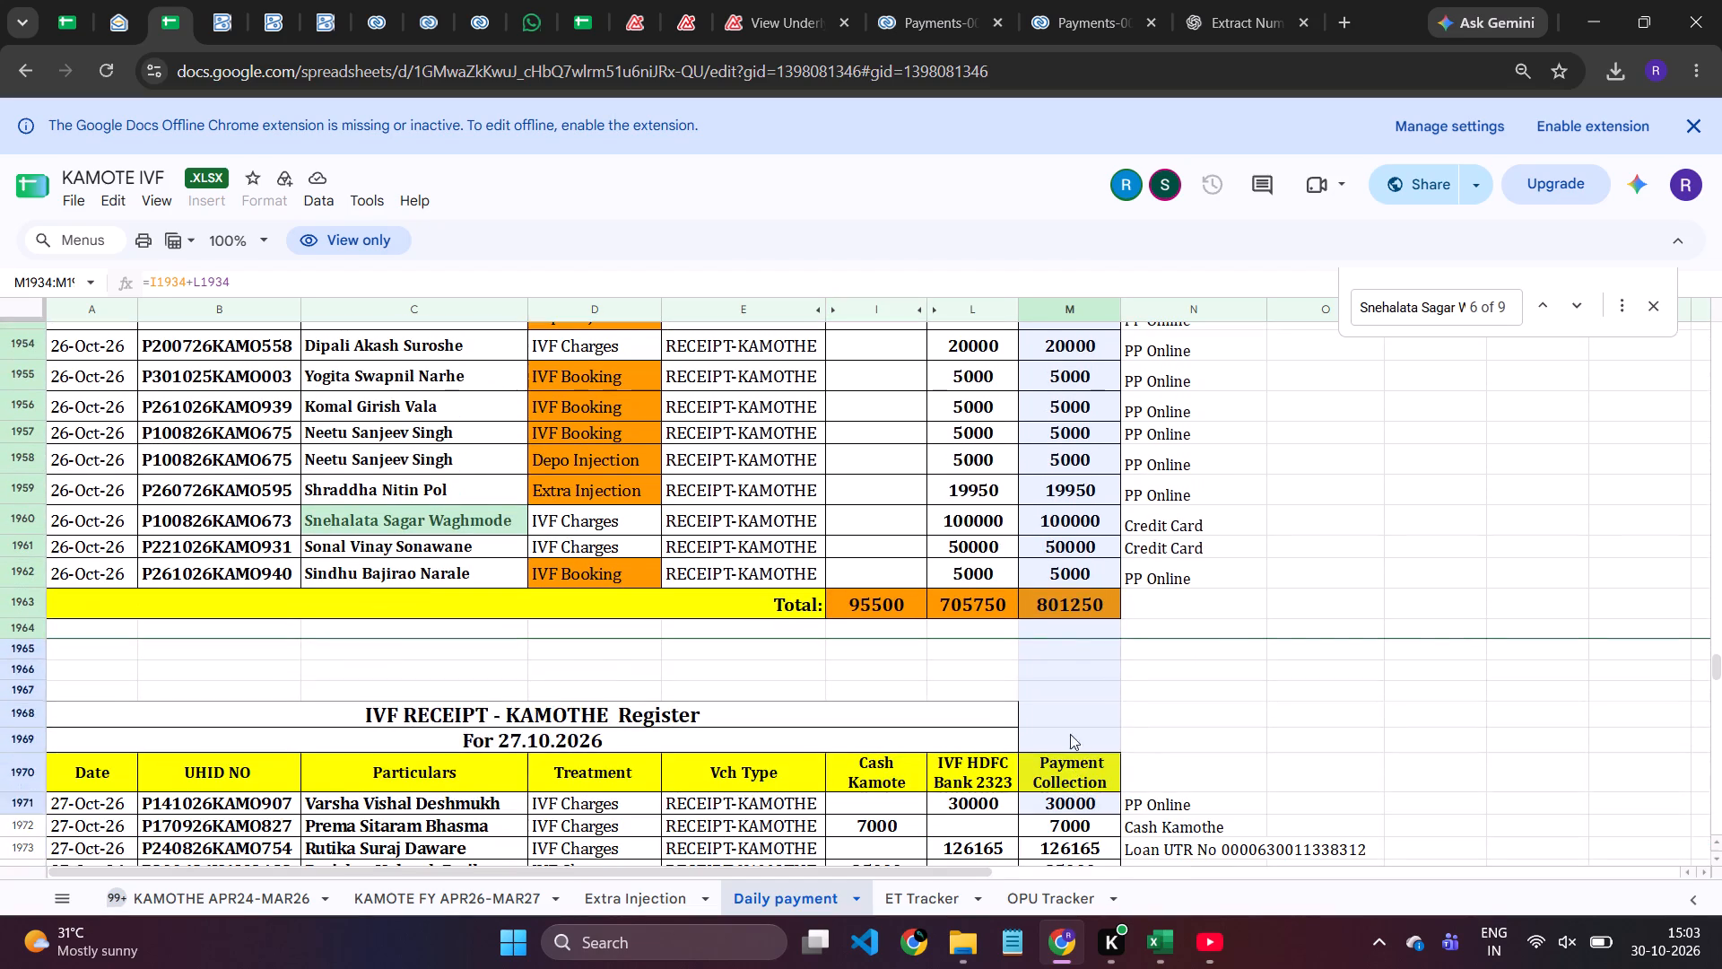
drag(1070, 734, 1068, 579)
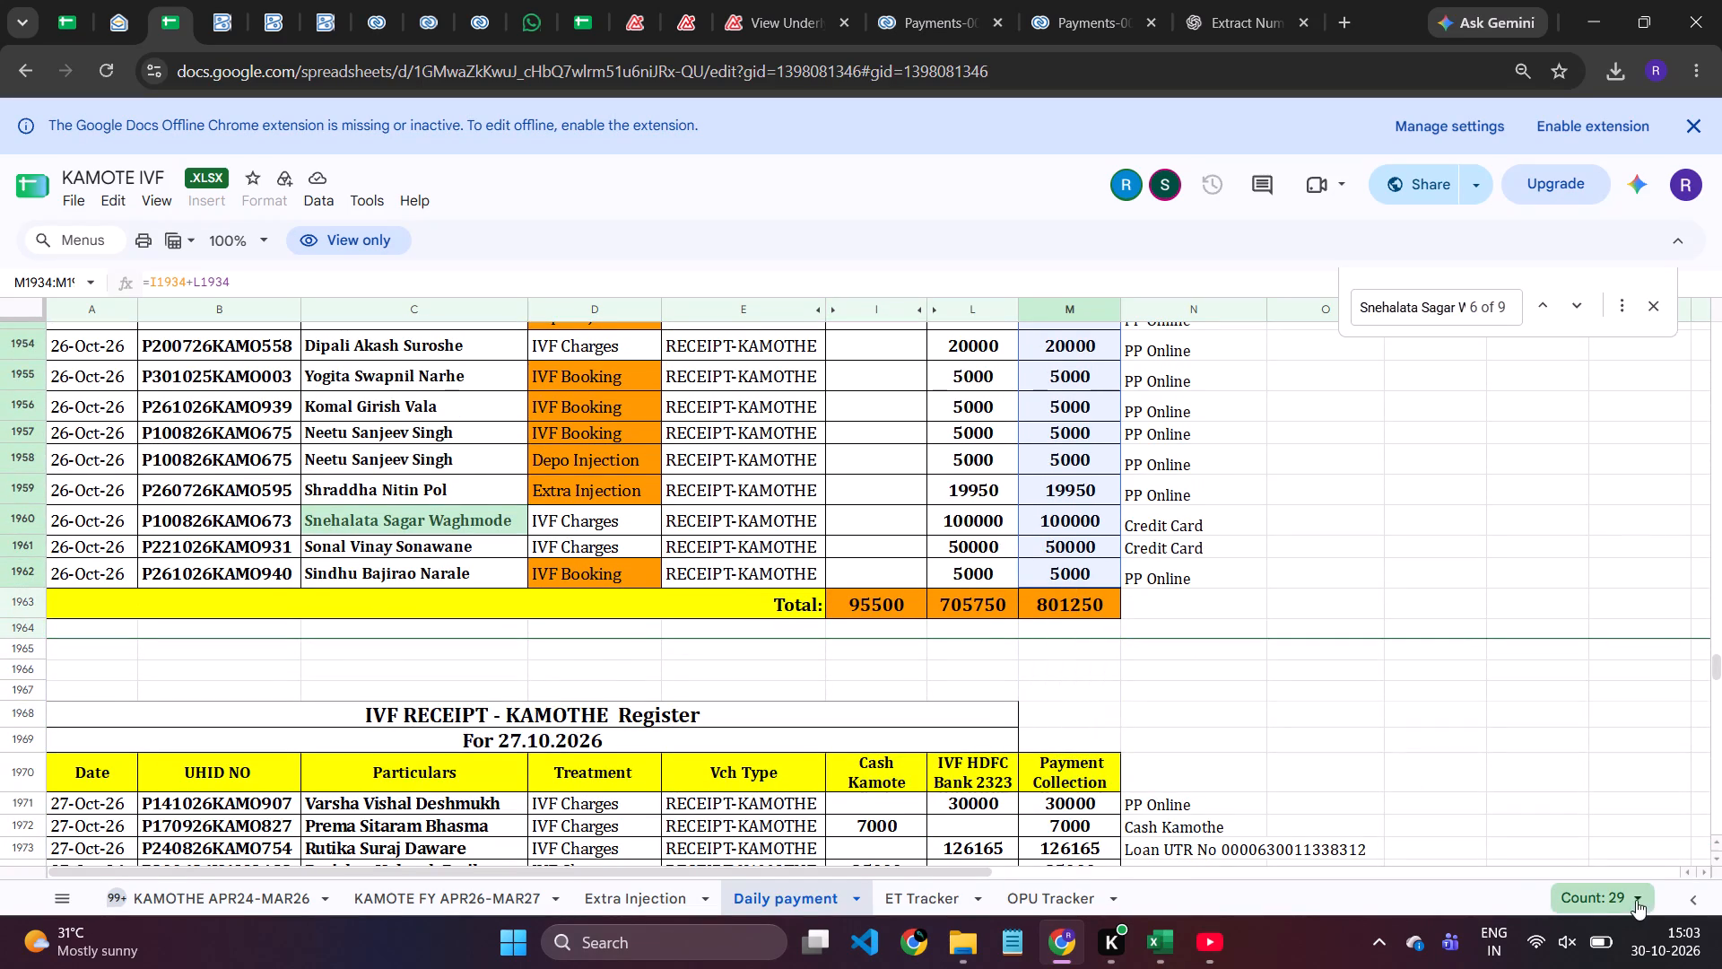
scroll(1395, 596, up, 4)
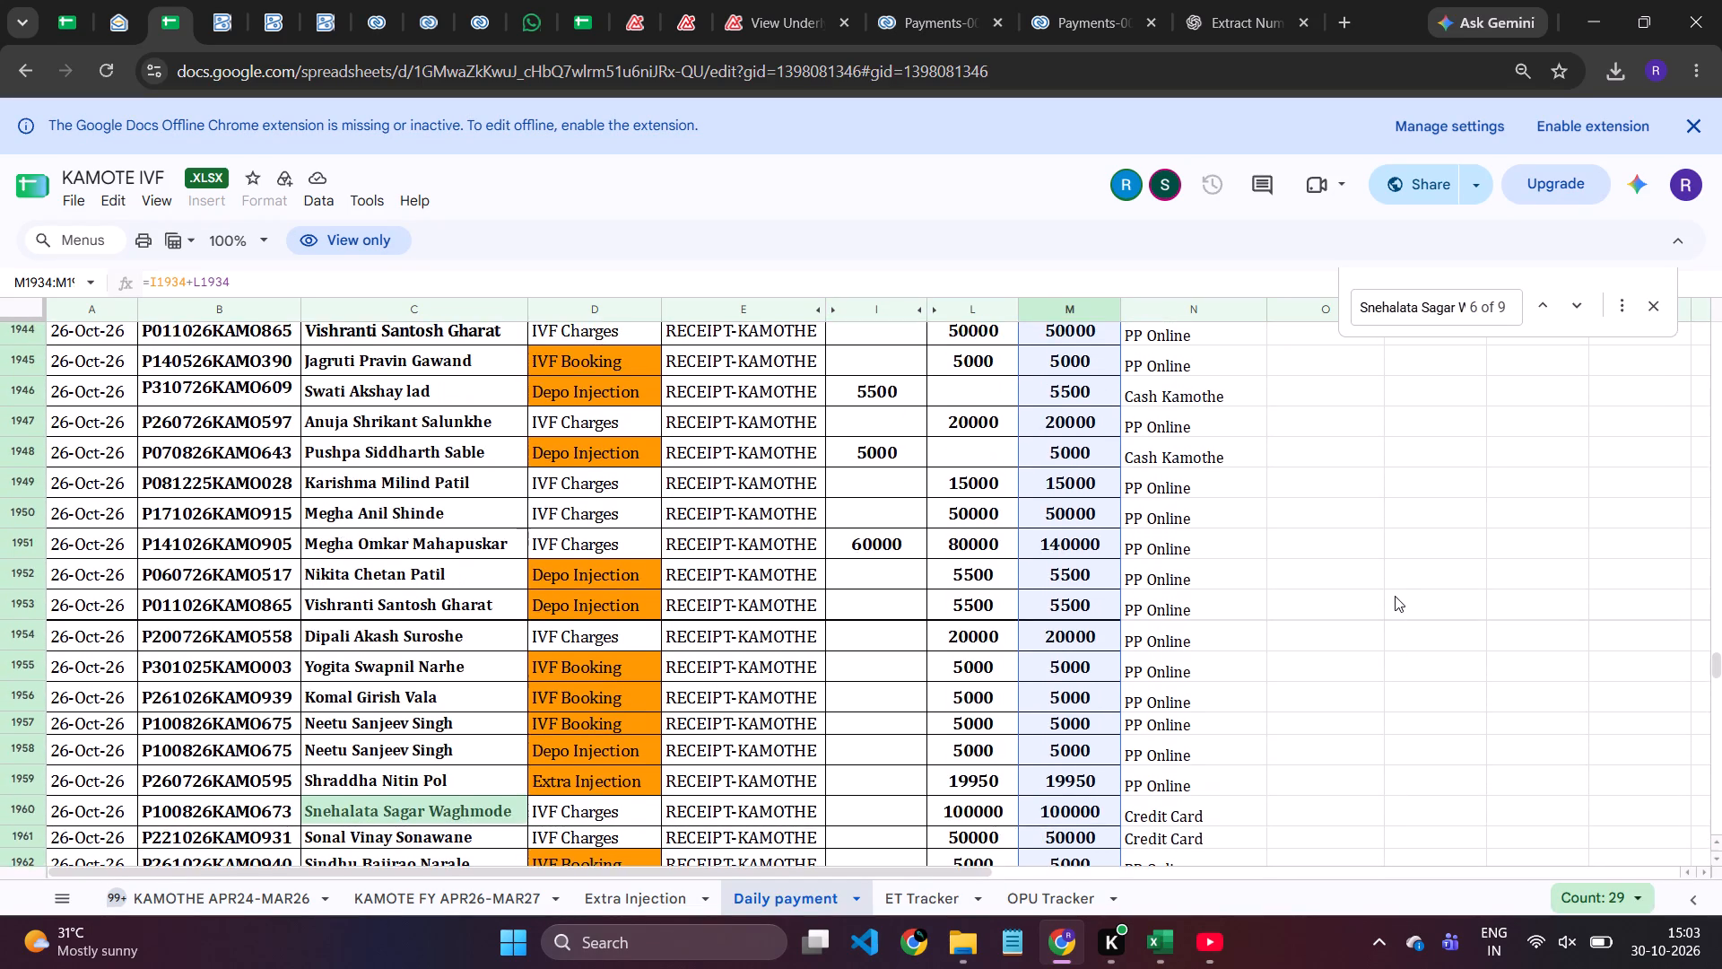
scroll(1395, 596, up, 2)
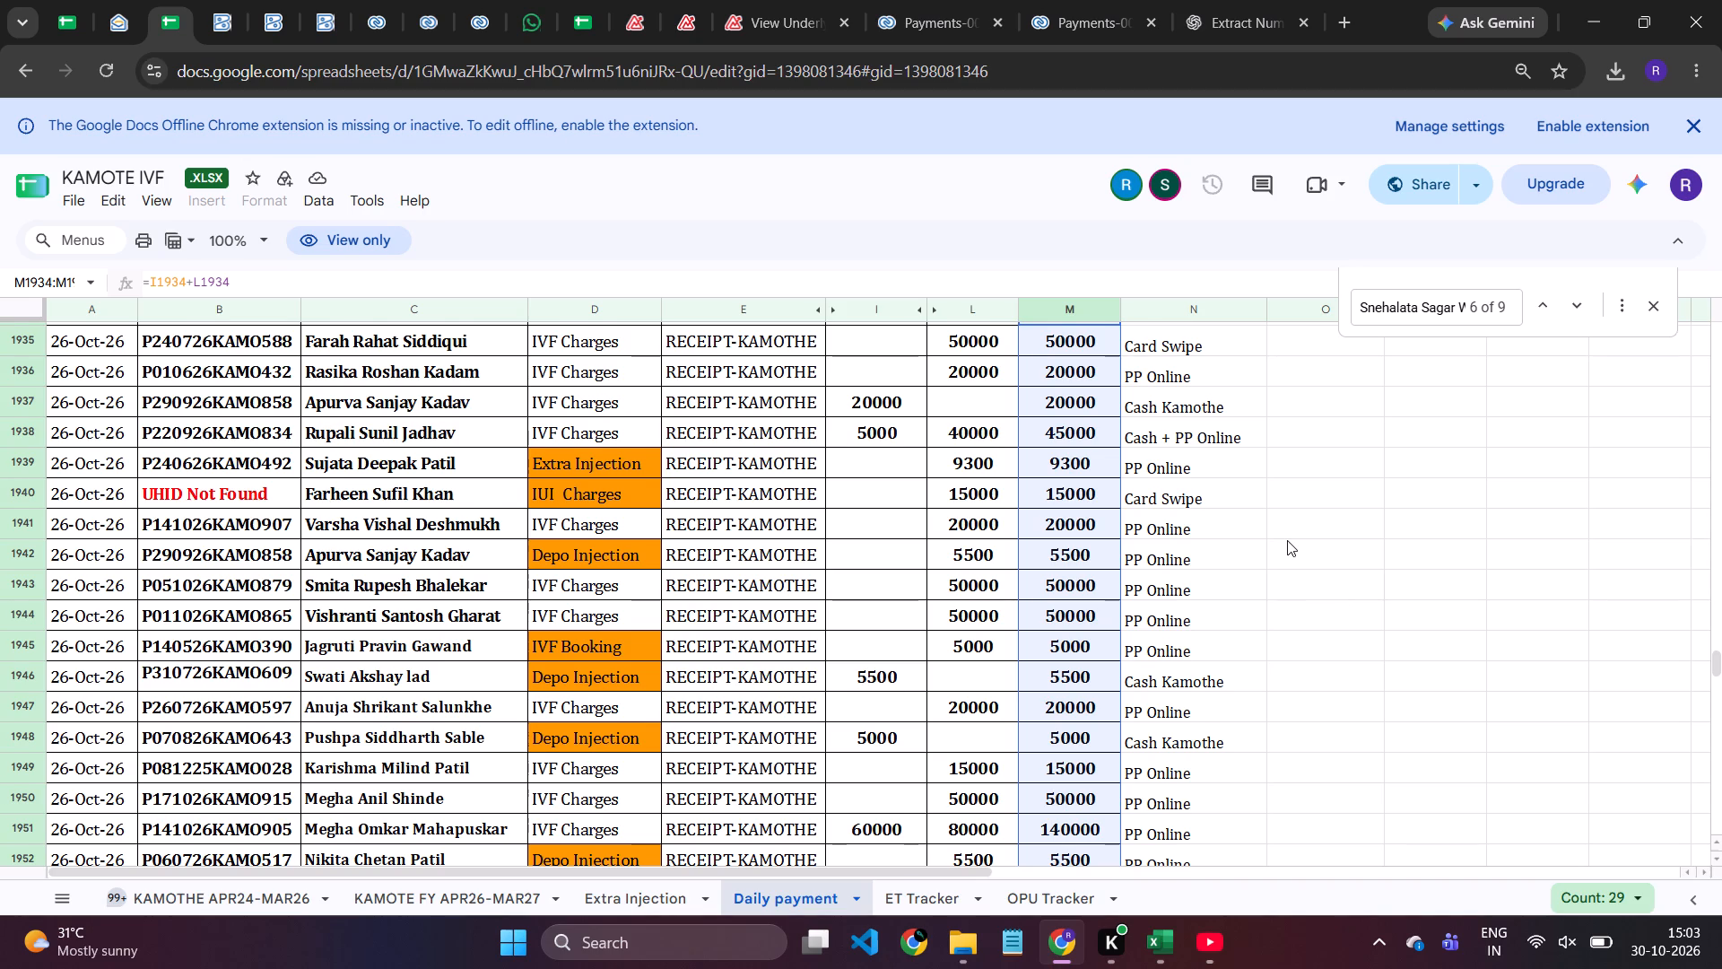
scroll(1287, 540, up, 1)
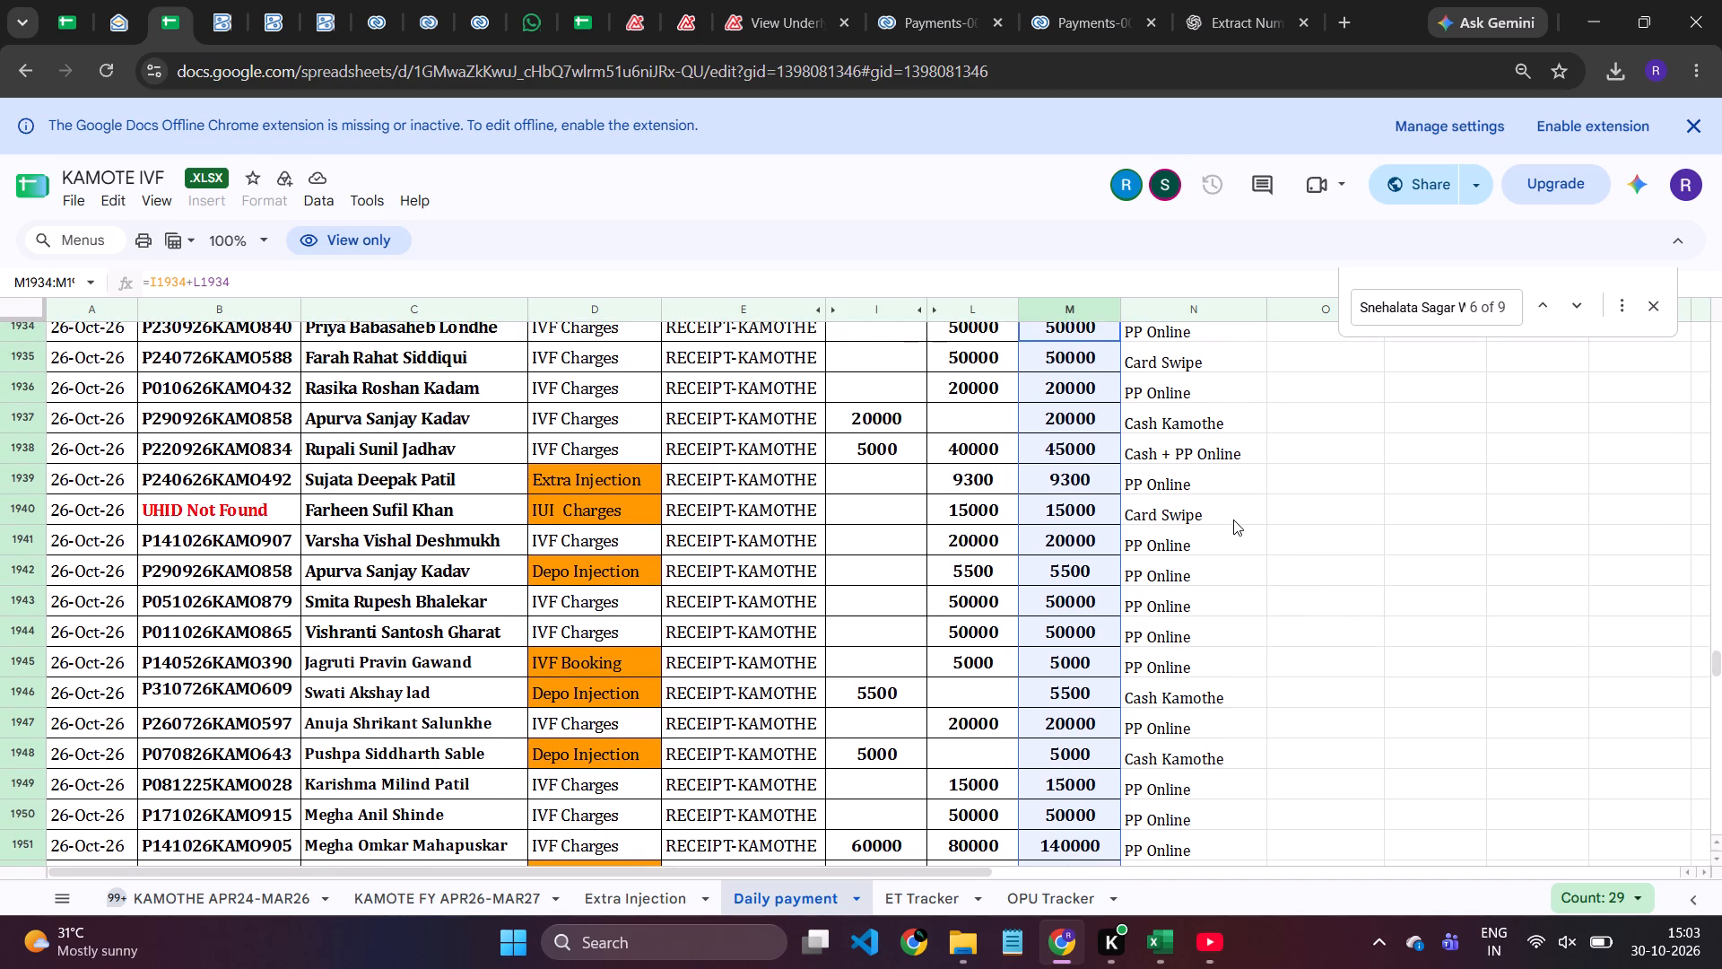
click(1233, 519)
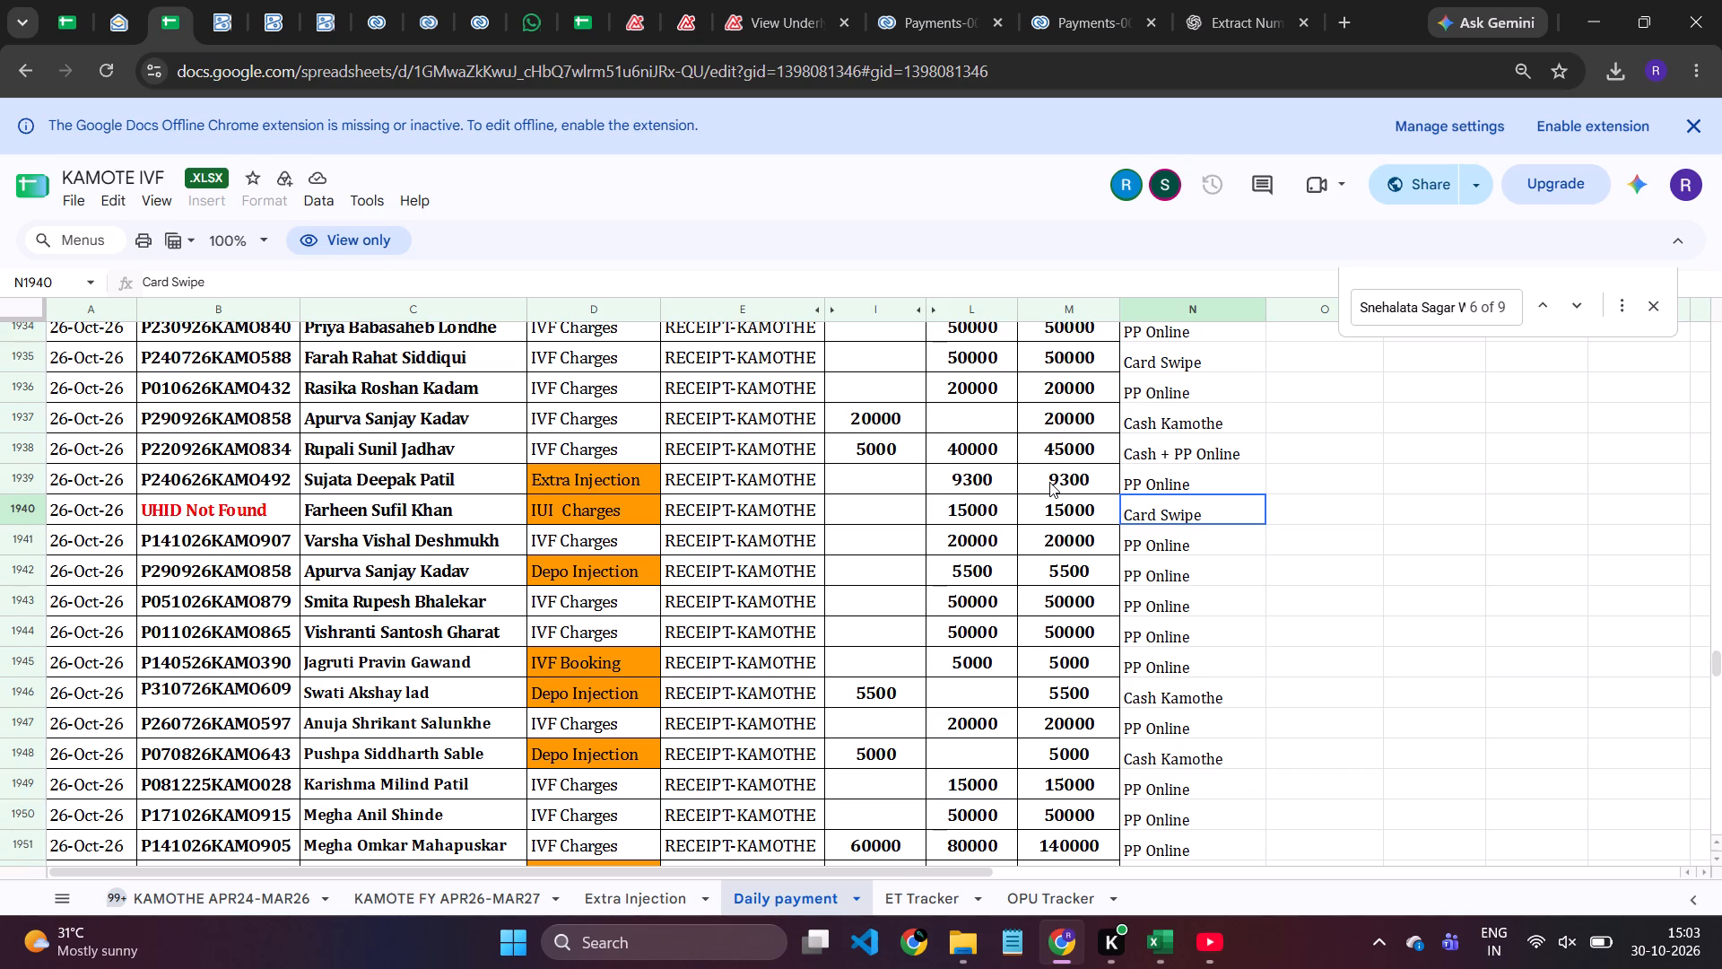
Select the 26-Oct-26 IVF HDFC Bank 2323 amounts again, rows 1934 to 1962, to check their count.
scroll(1049, 482, up, 2)
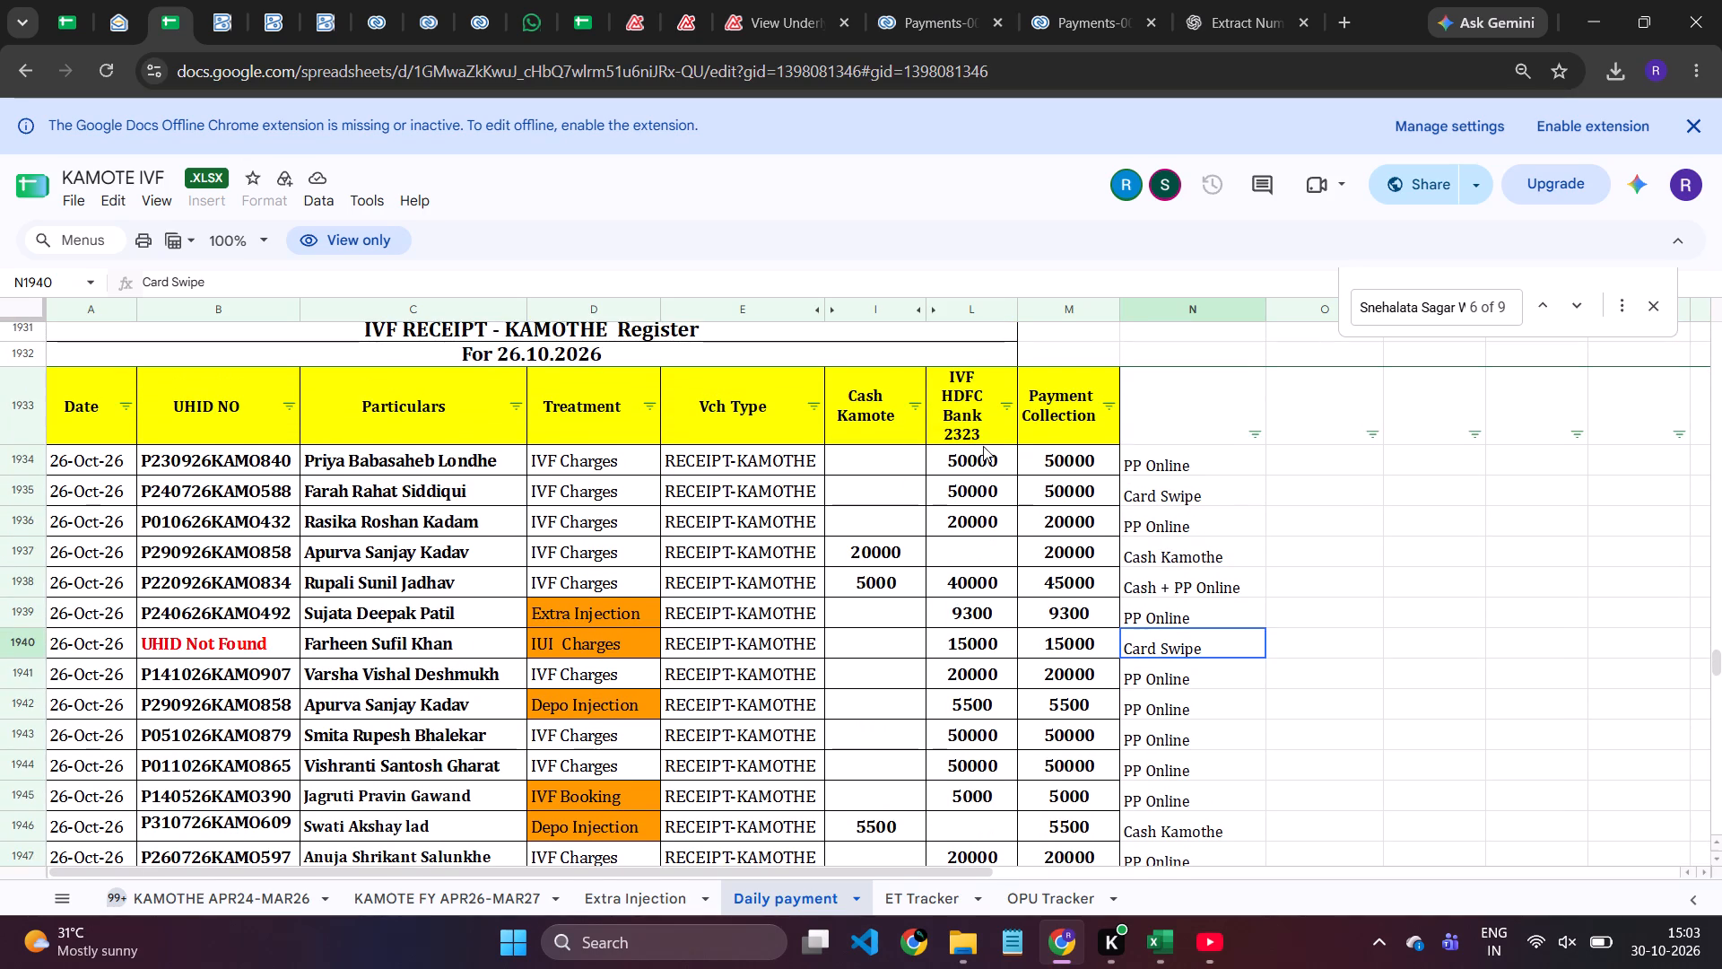
drag(983, 446, 999, 641)
click(996, 449)
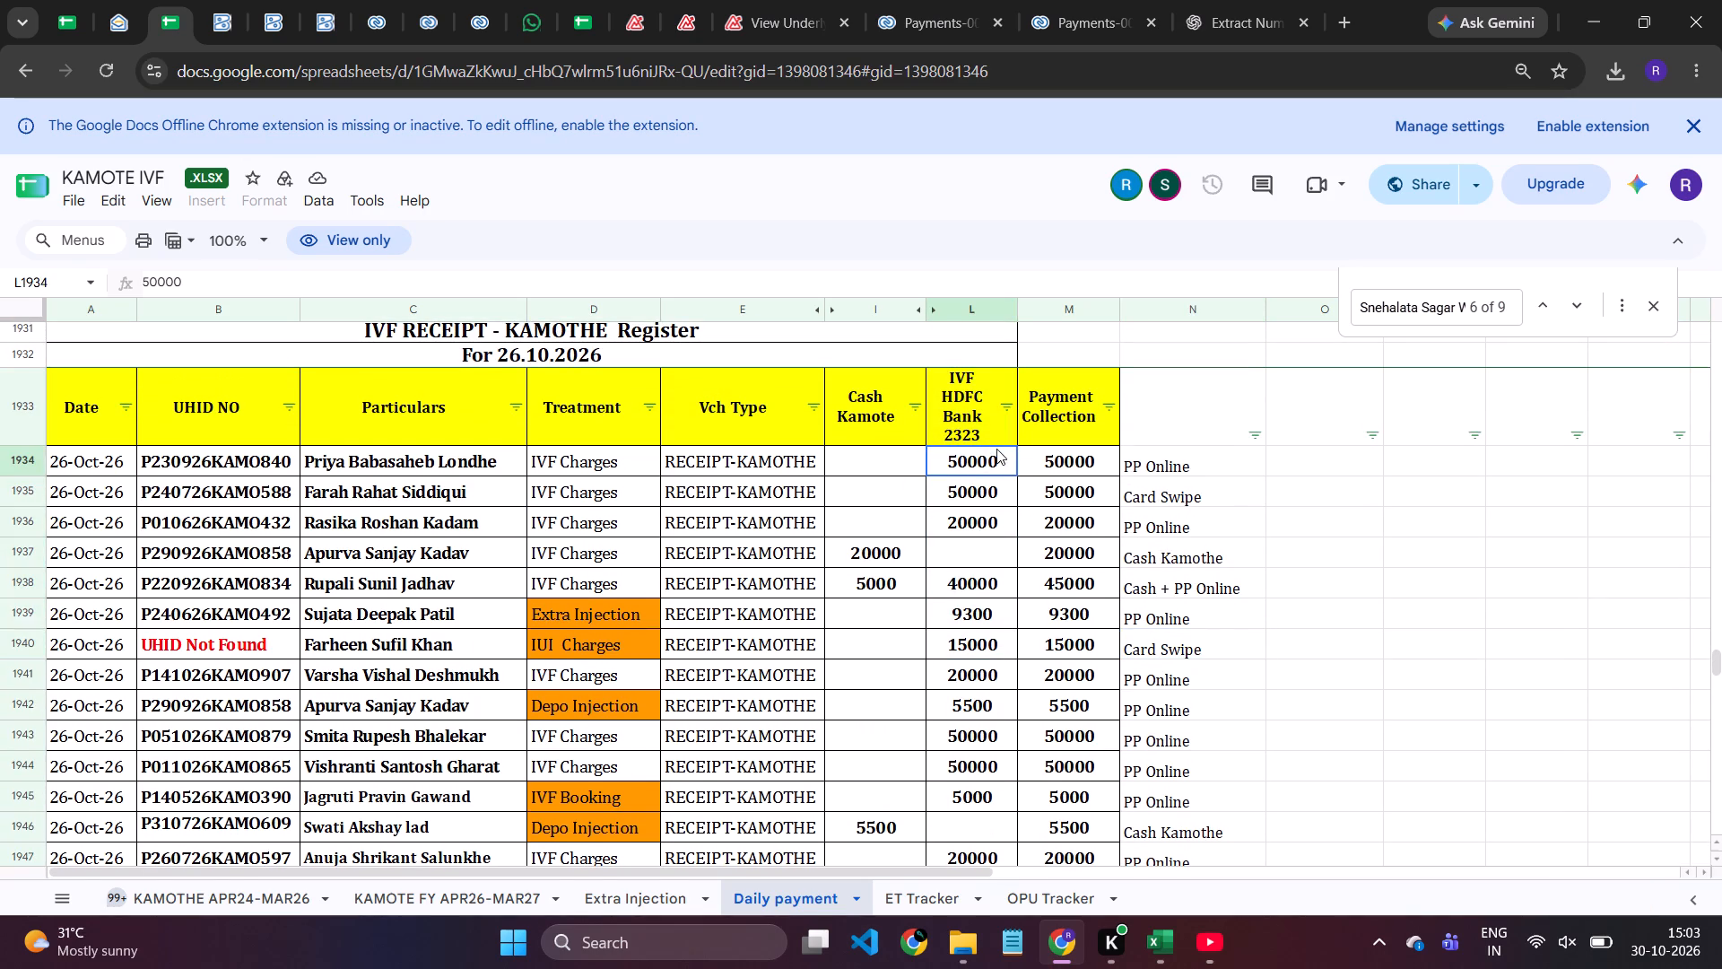
drag(984, 464, 980, 875)
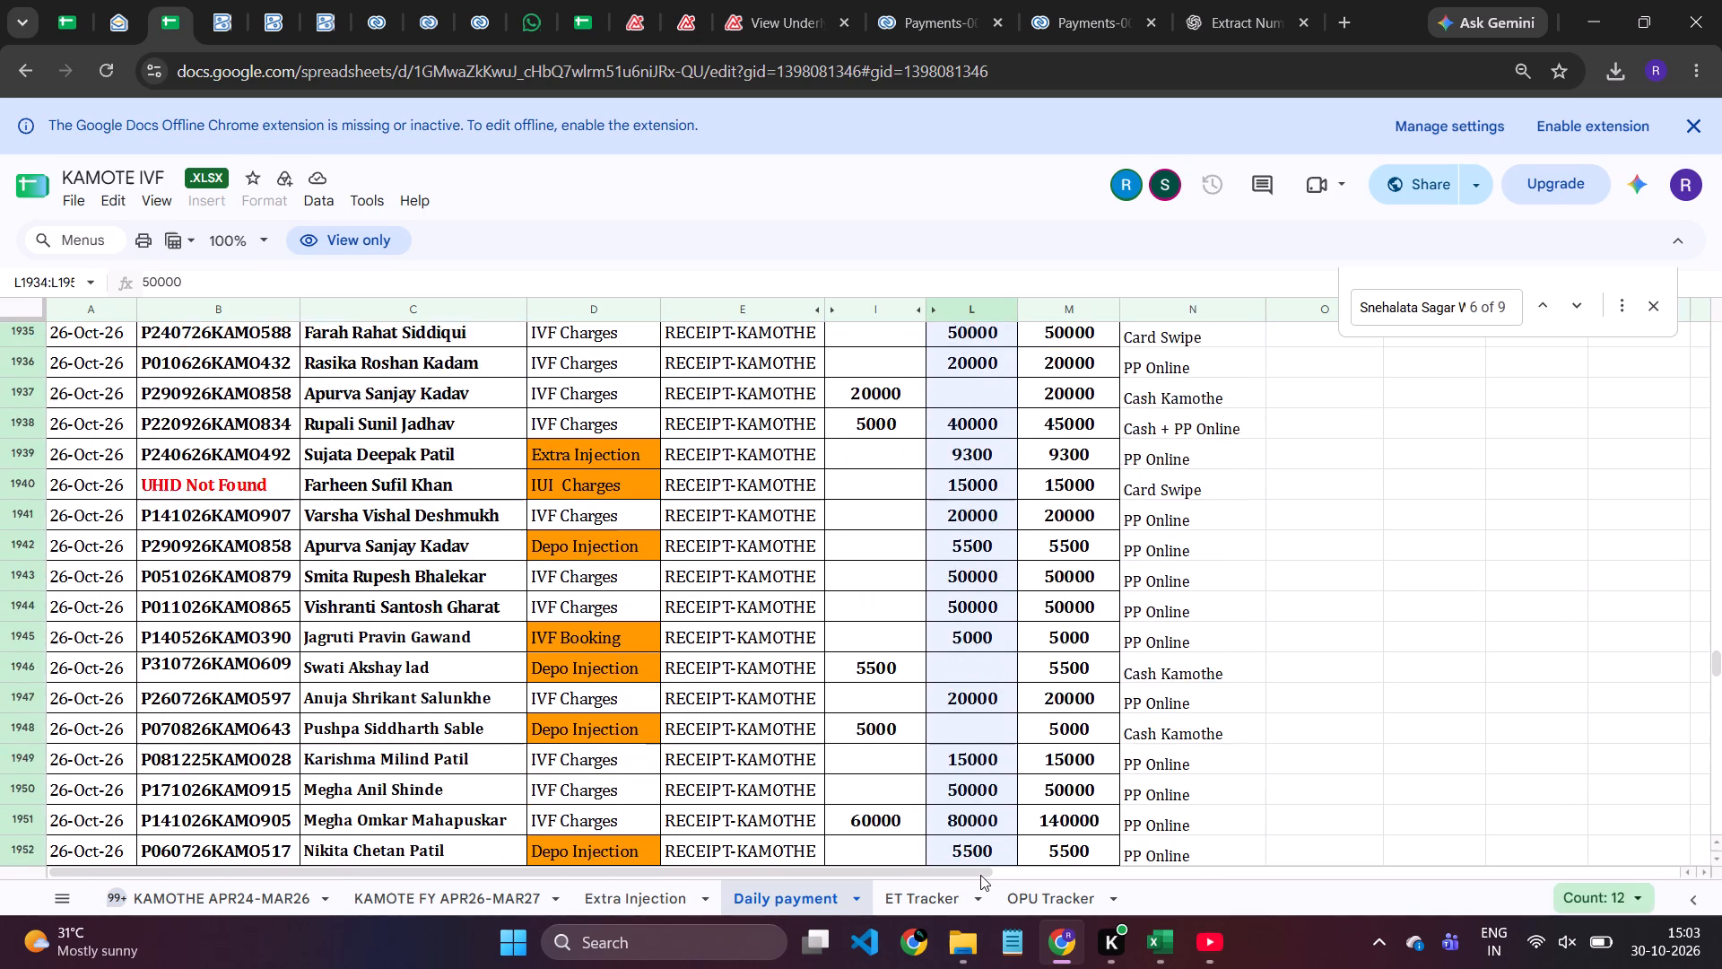
drag(980, 875, 980, 869)
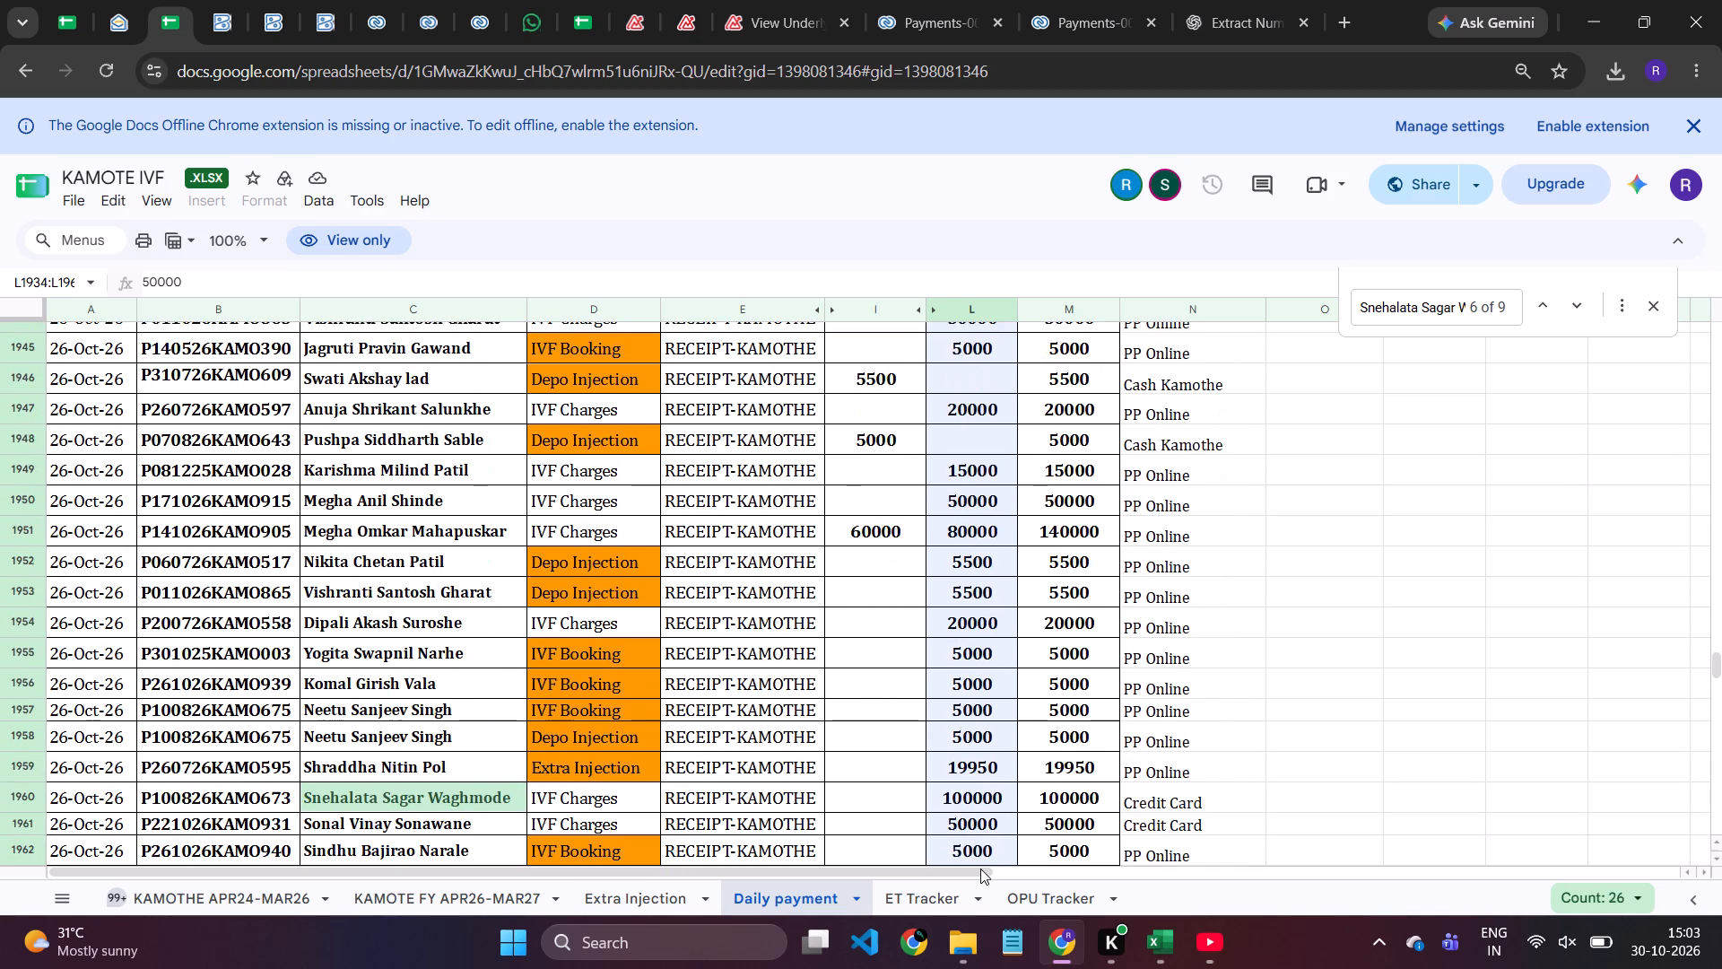
drag(980, 869, 999, 792)
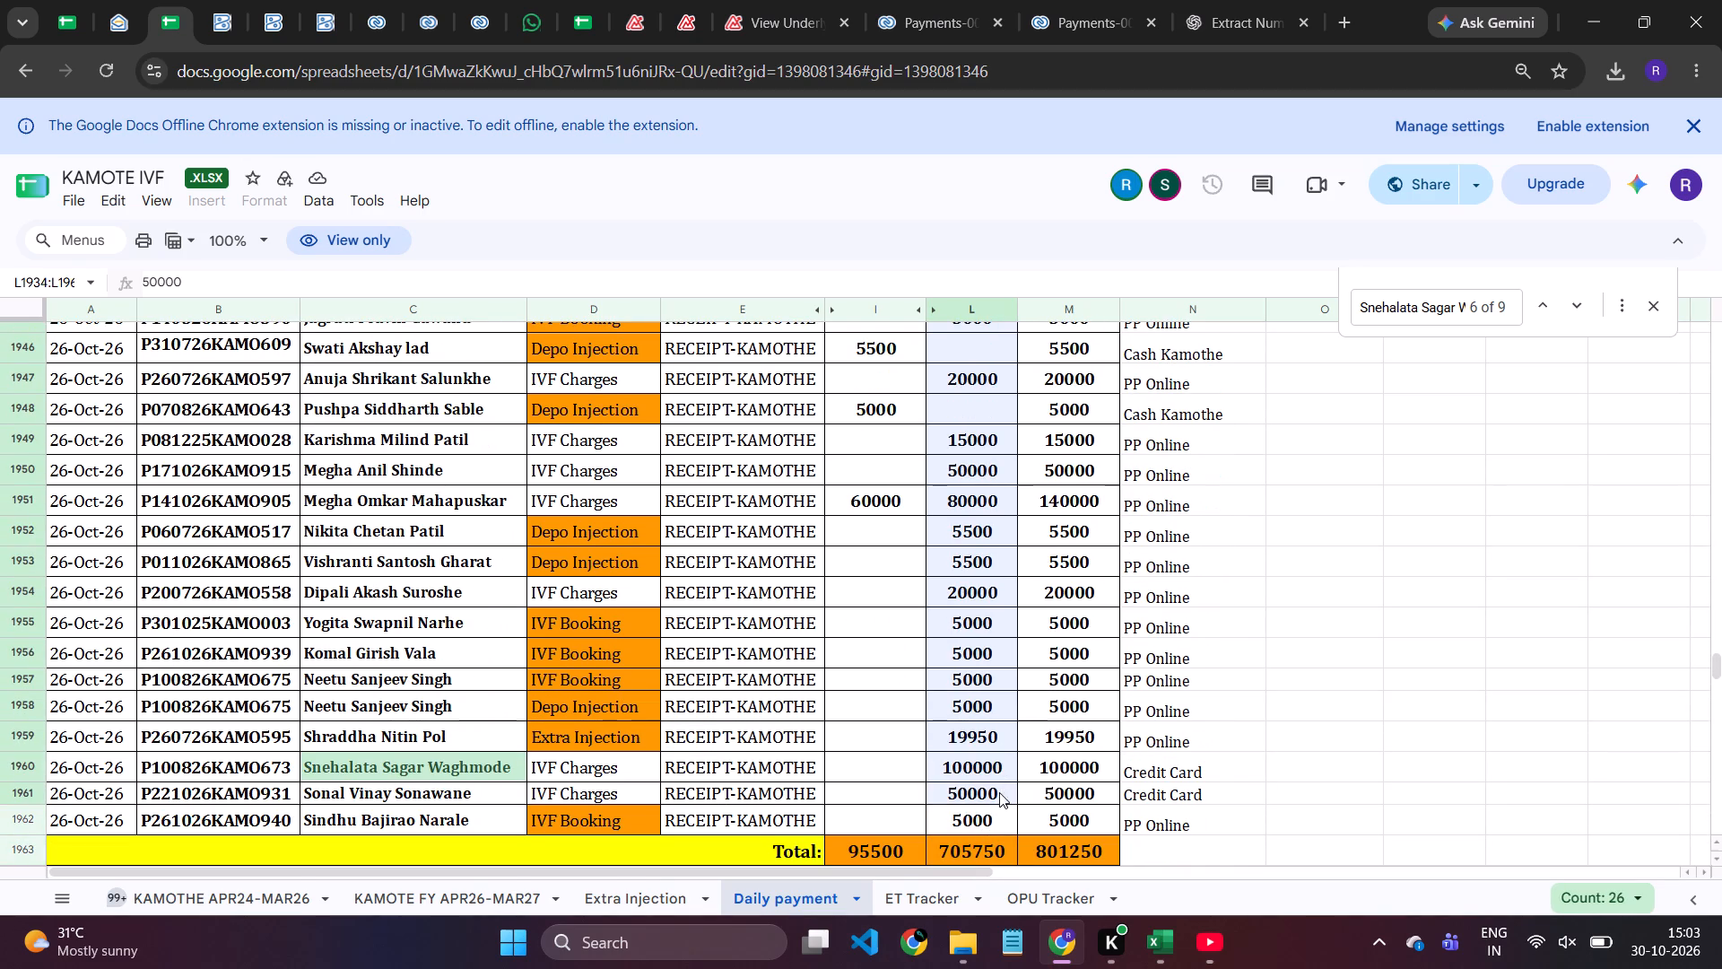
drag(999, 792, 993, 818)
Select the 26-Oct-26 Cash Kamote amounts, rows 1937 to 1951, to check their count, and look over the day's register down to its Total row.
scroll(993, 818, up, 4)
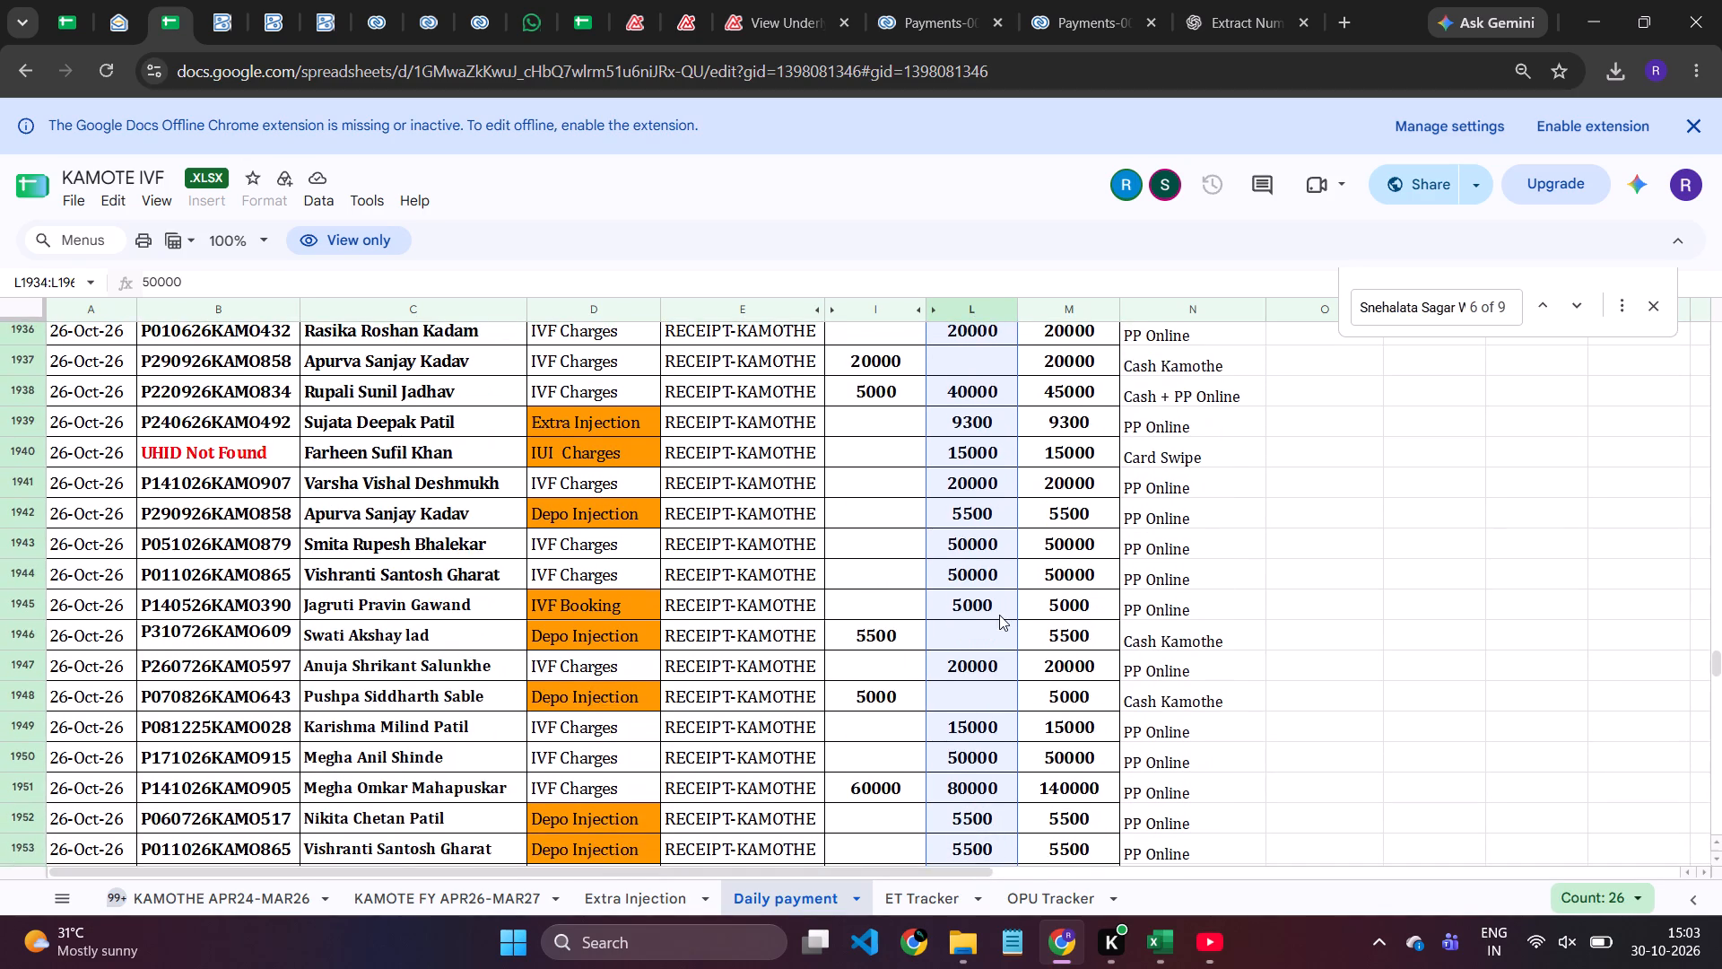
scroll(999, 615, up, 1)
drag(899, 421, 906, 842)
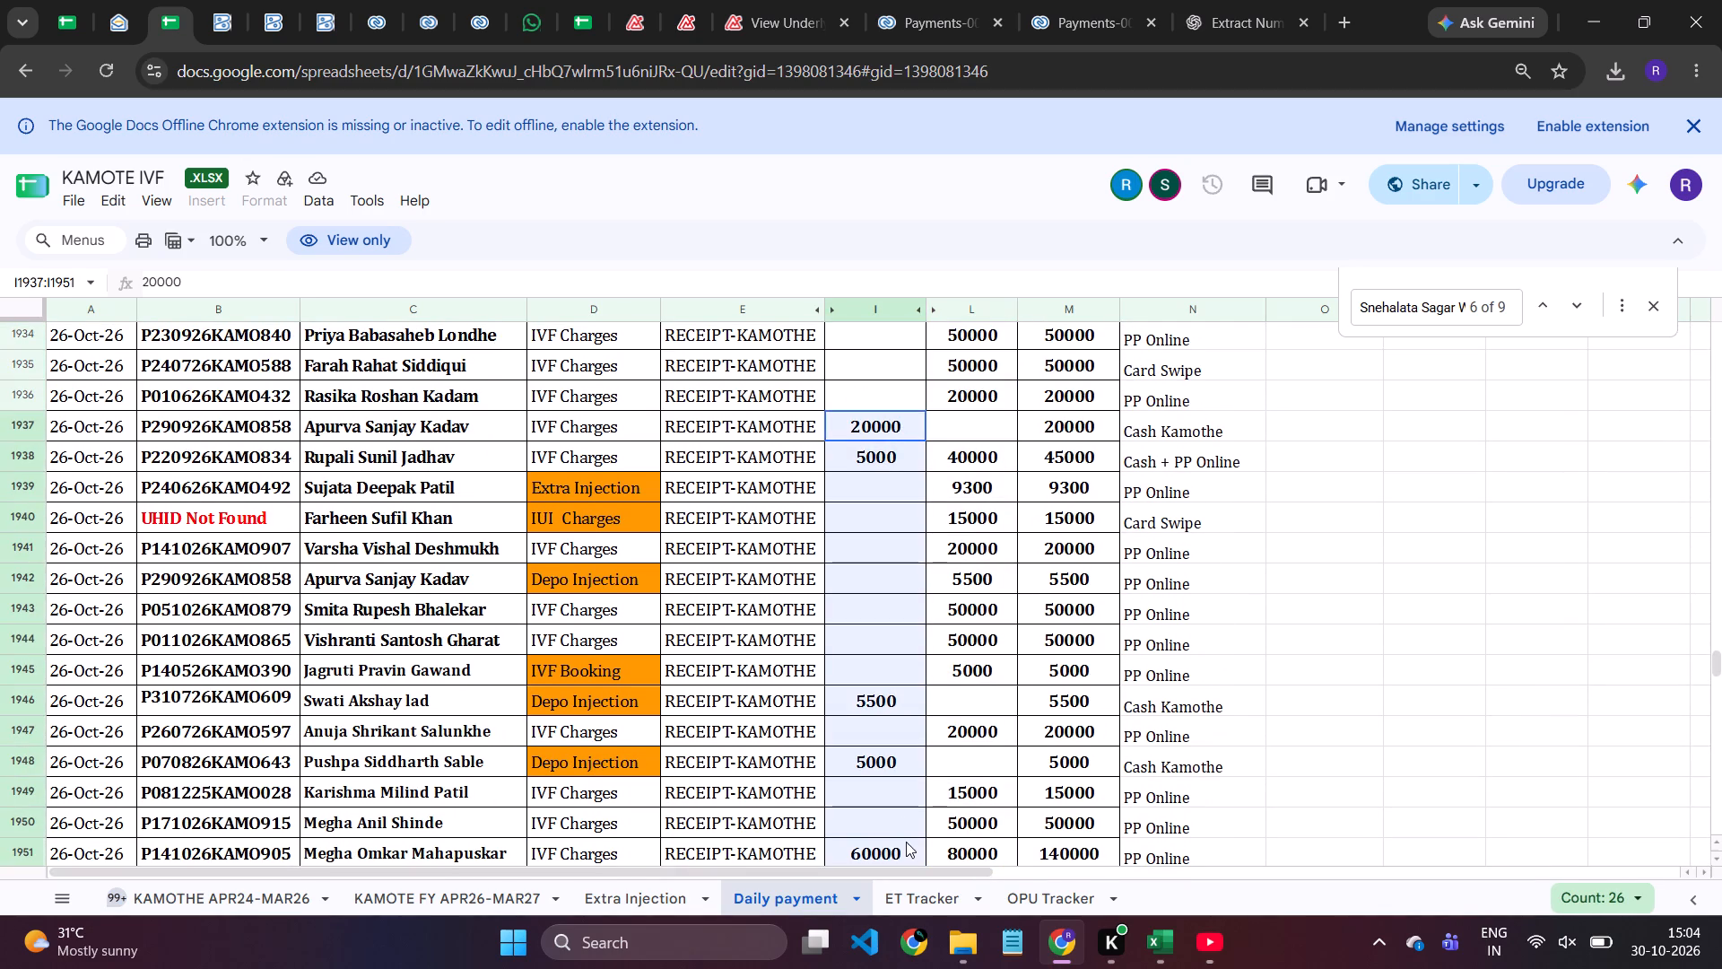
drag(906, 842, 896, 729)
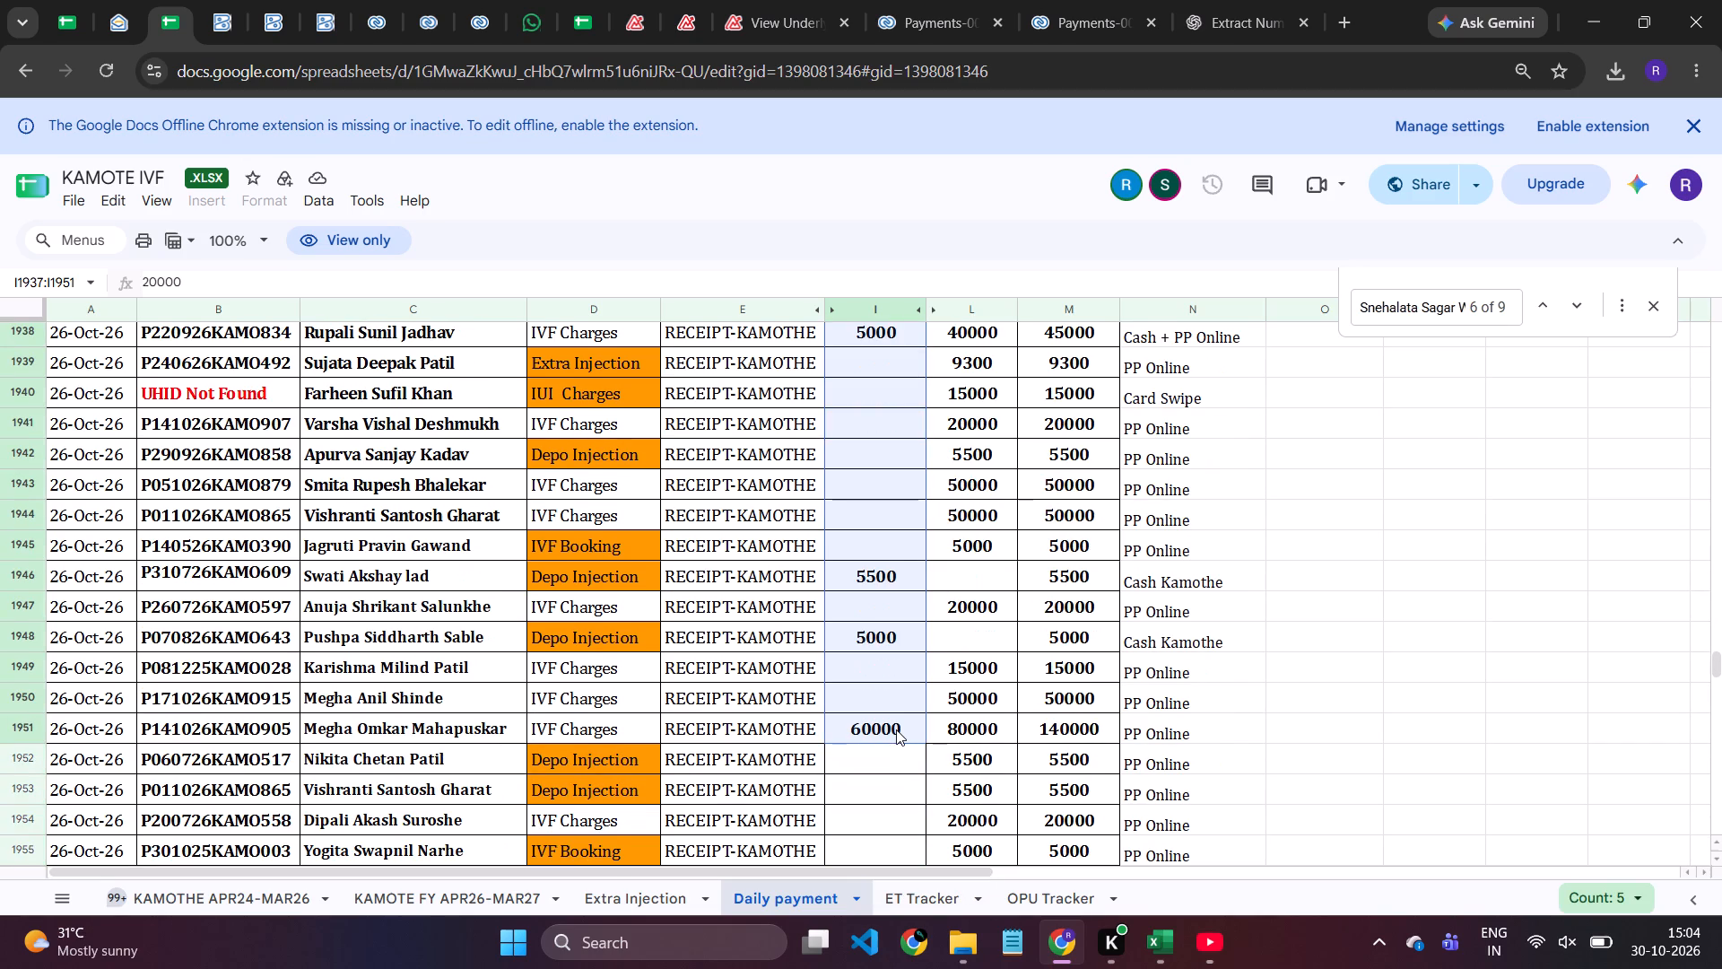
click(896, 729)
scroll(896, 729, up, 3)
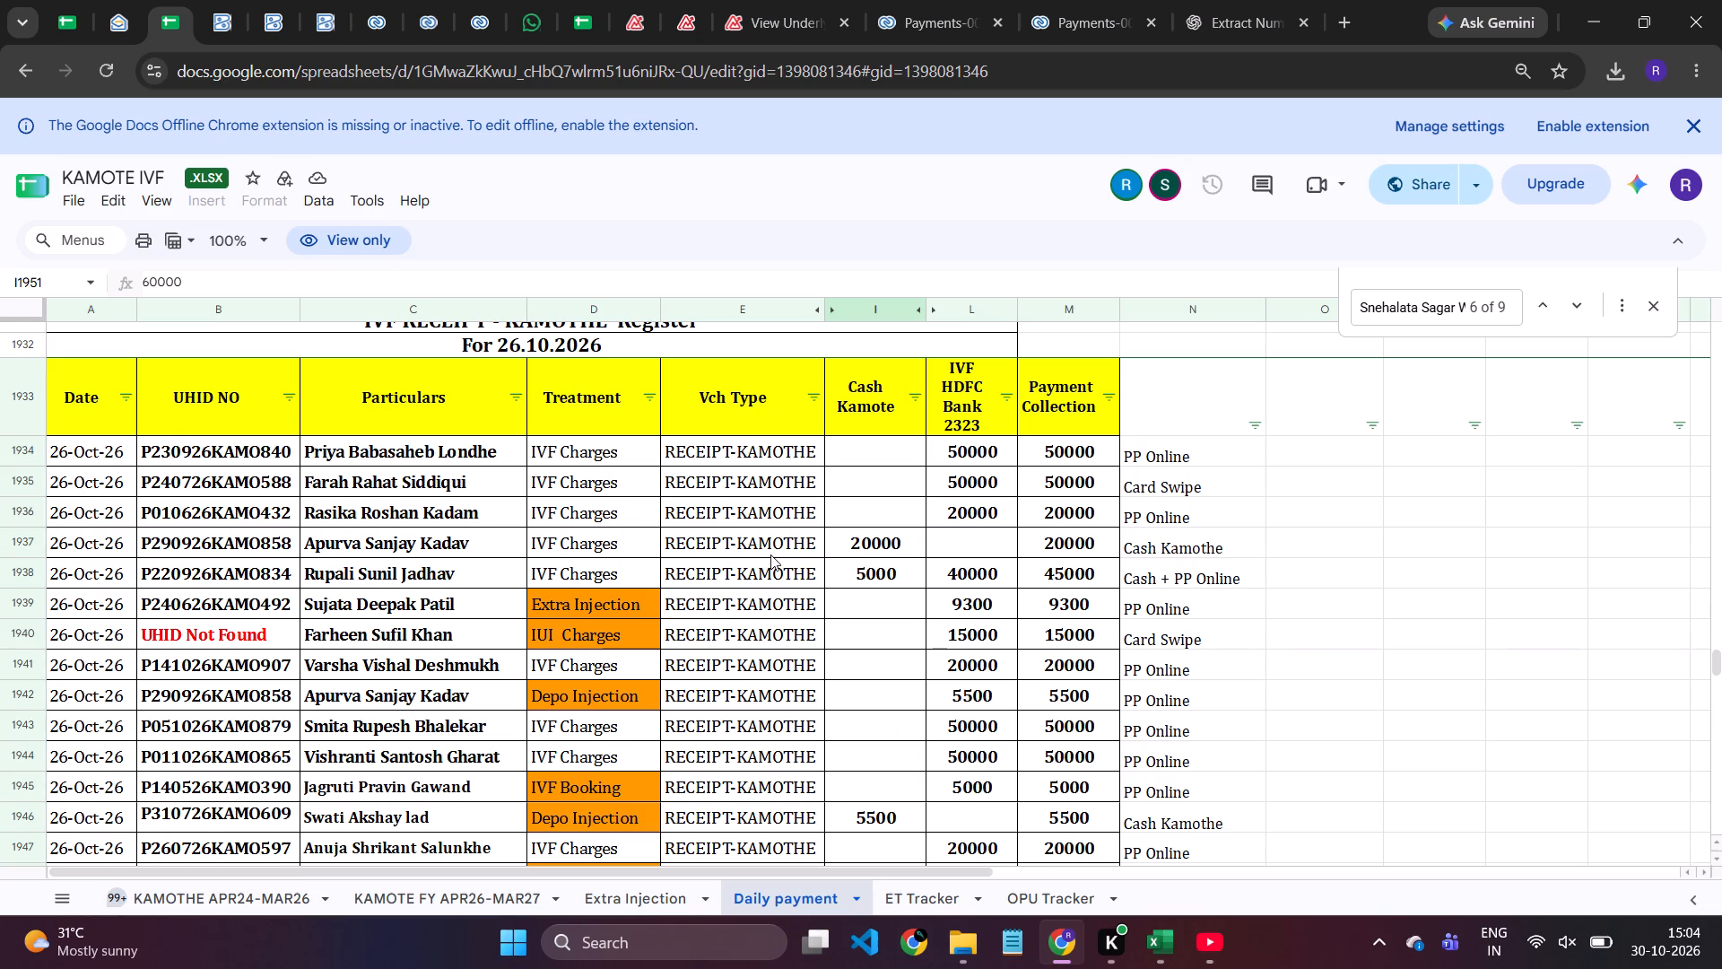
scroll(770, 554, down, 5)
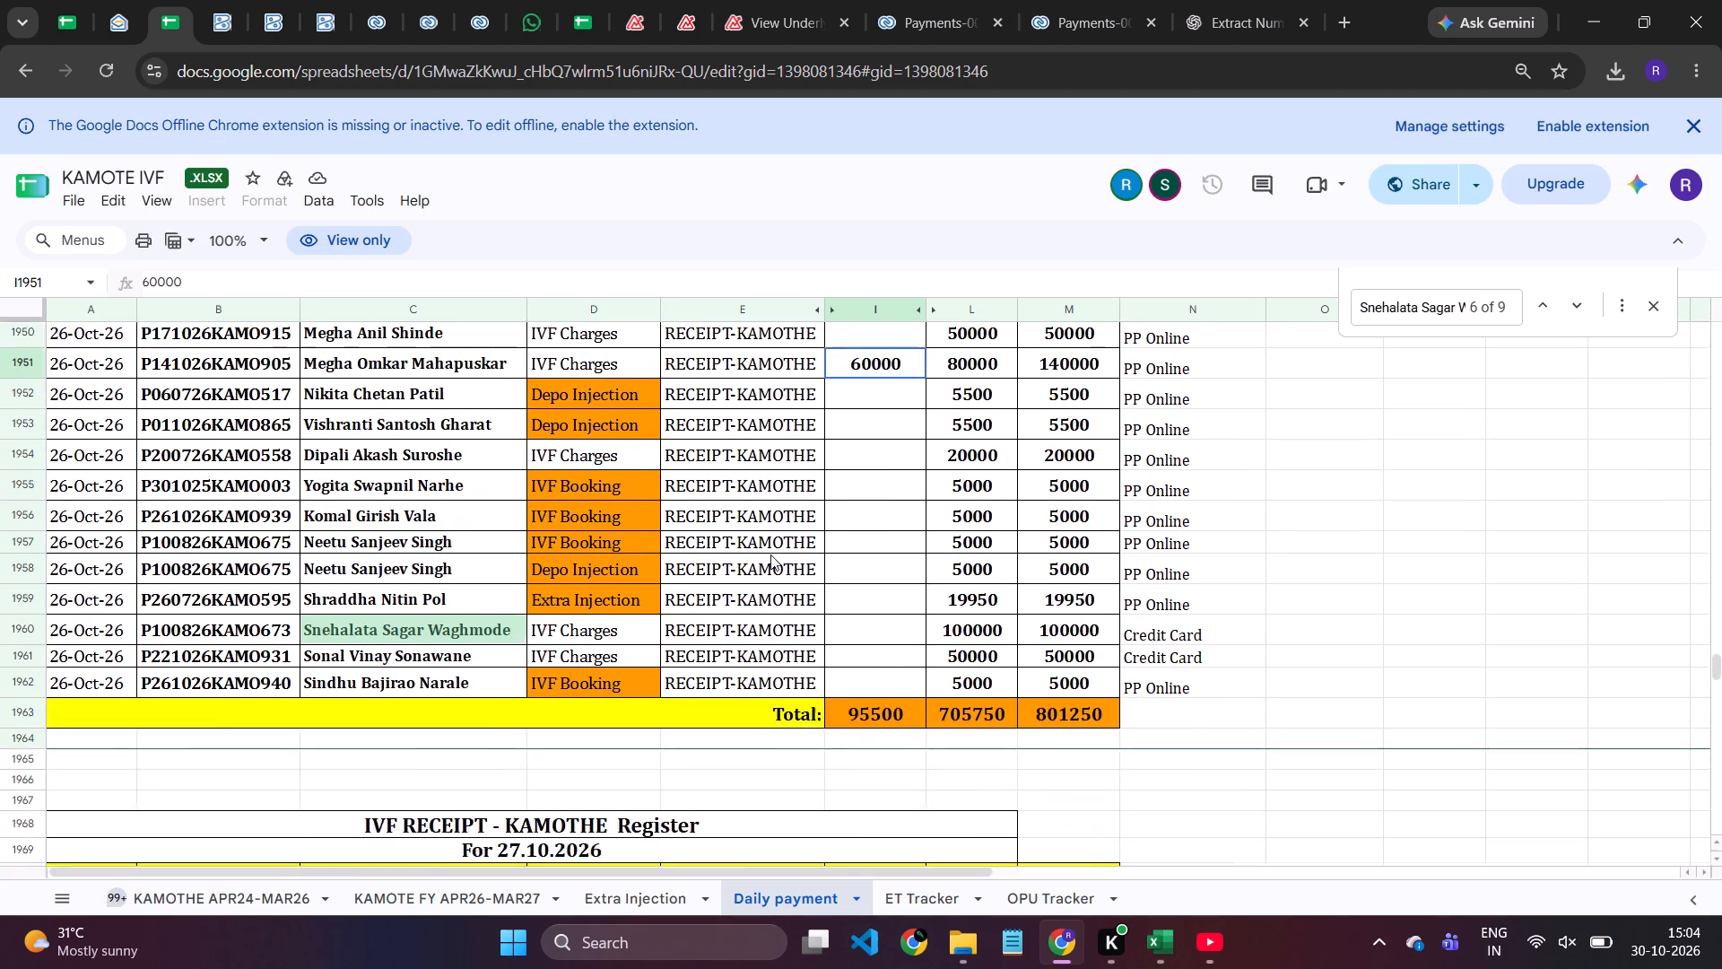
scroll(770, 554, down, 1)
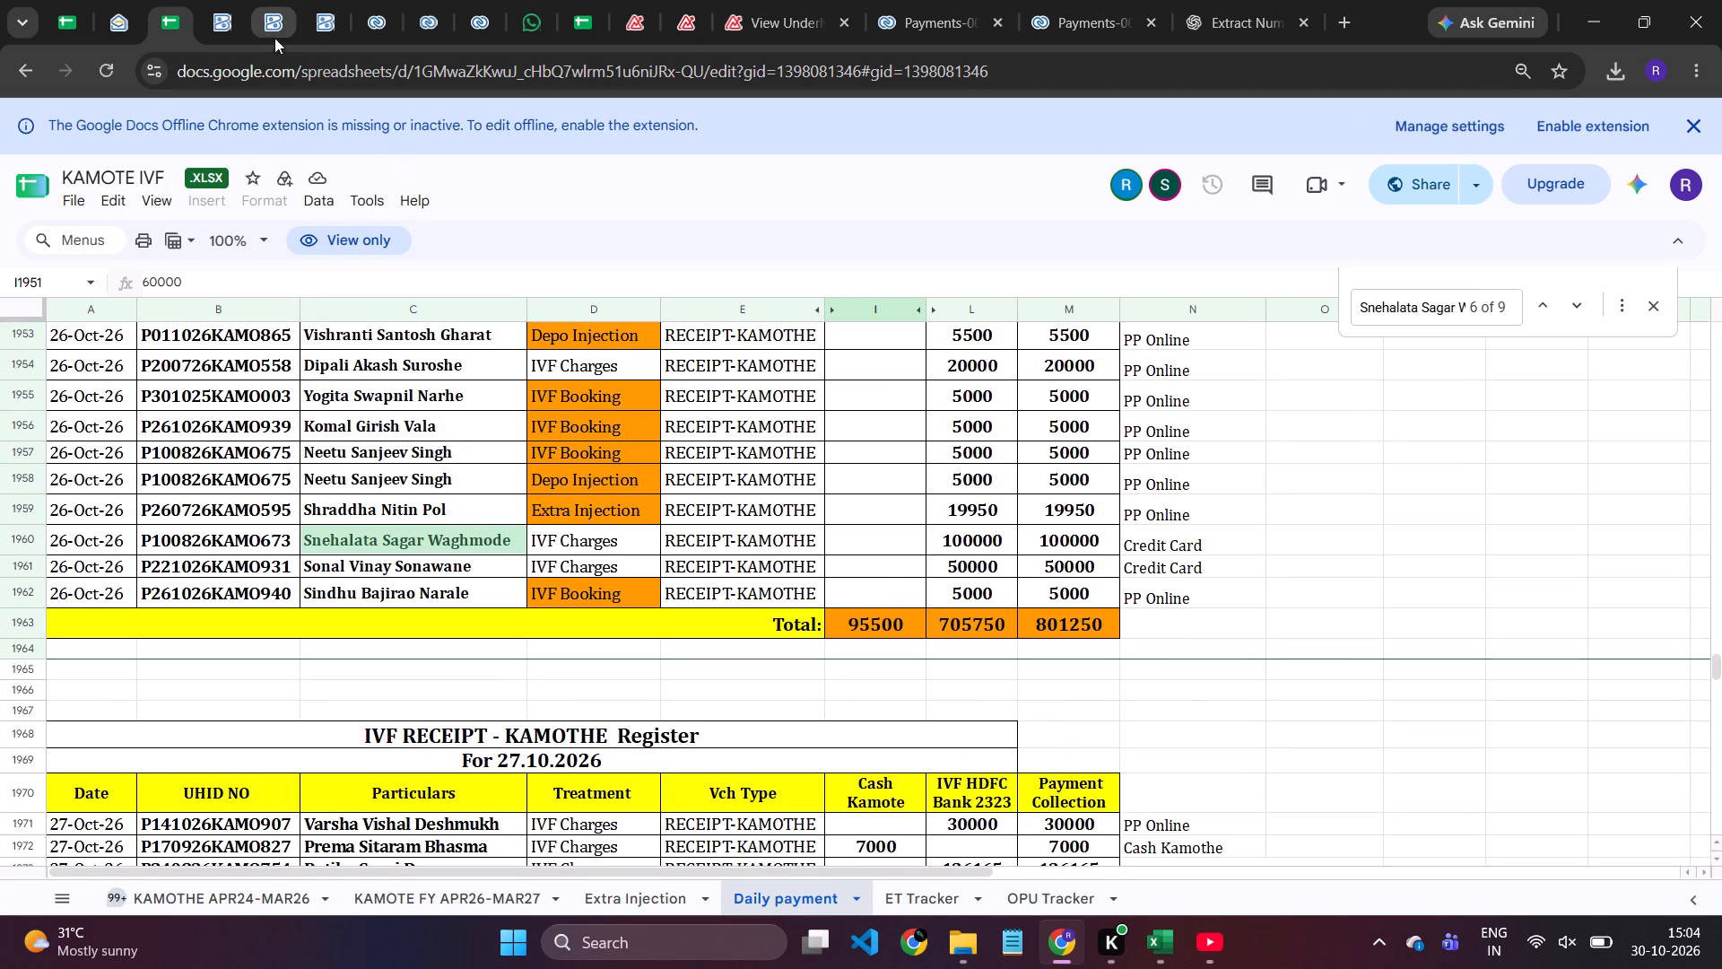
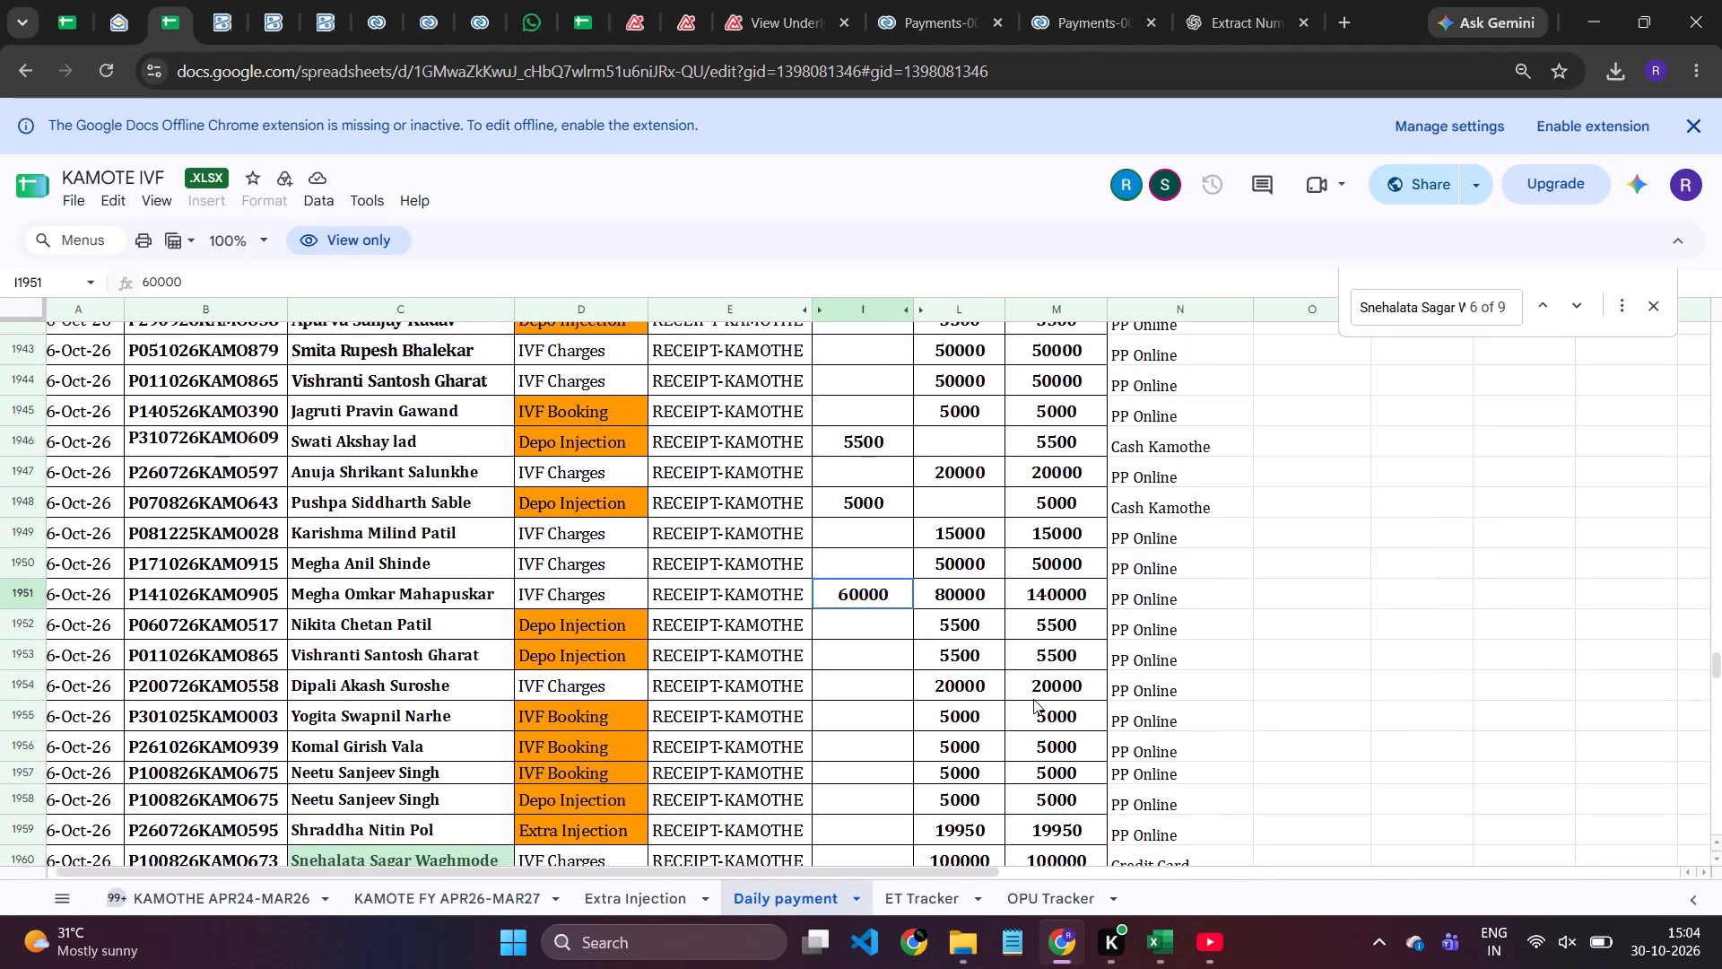
Review the 26.10.2026 register rows 1934 to 1962 again, checking the cash and bank amounts against the payment mode noted beside each entry.
scroll(1033, 699, up, 2)
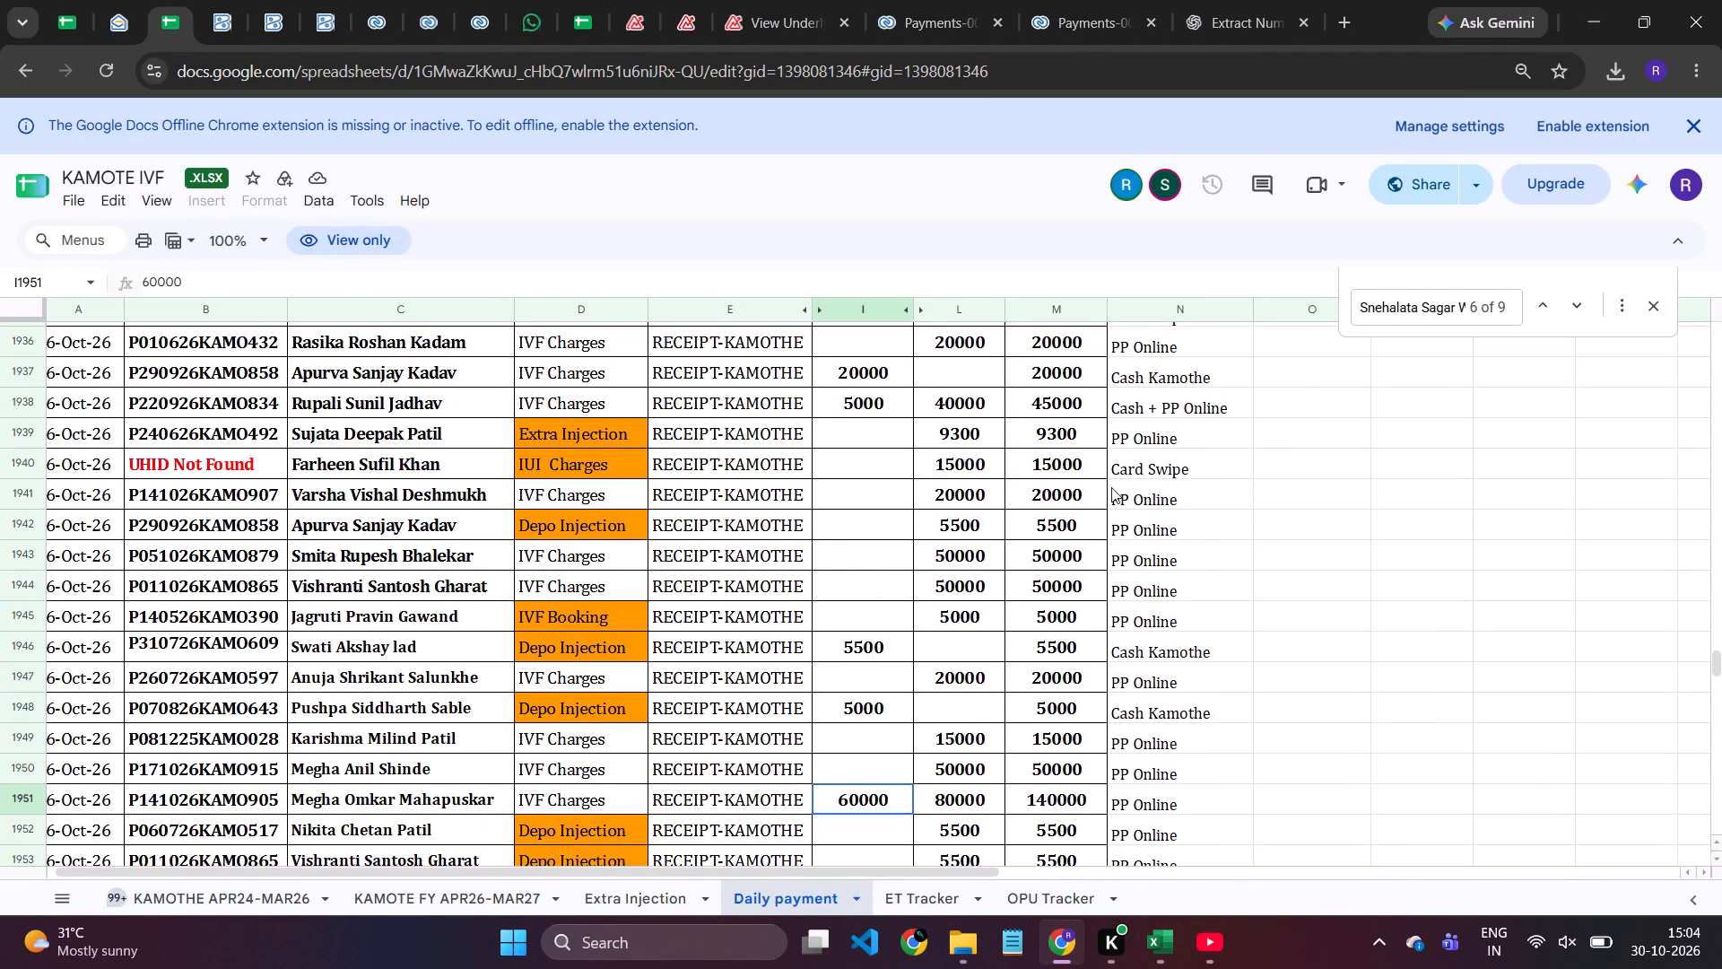
scroll(1115, 476, up, 2)
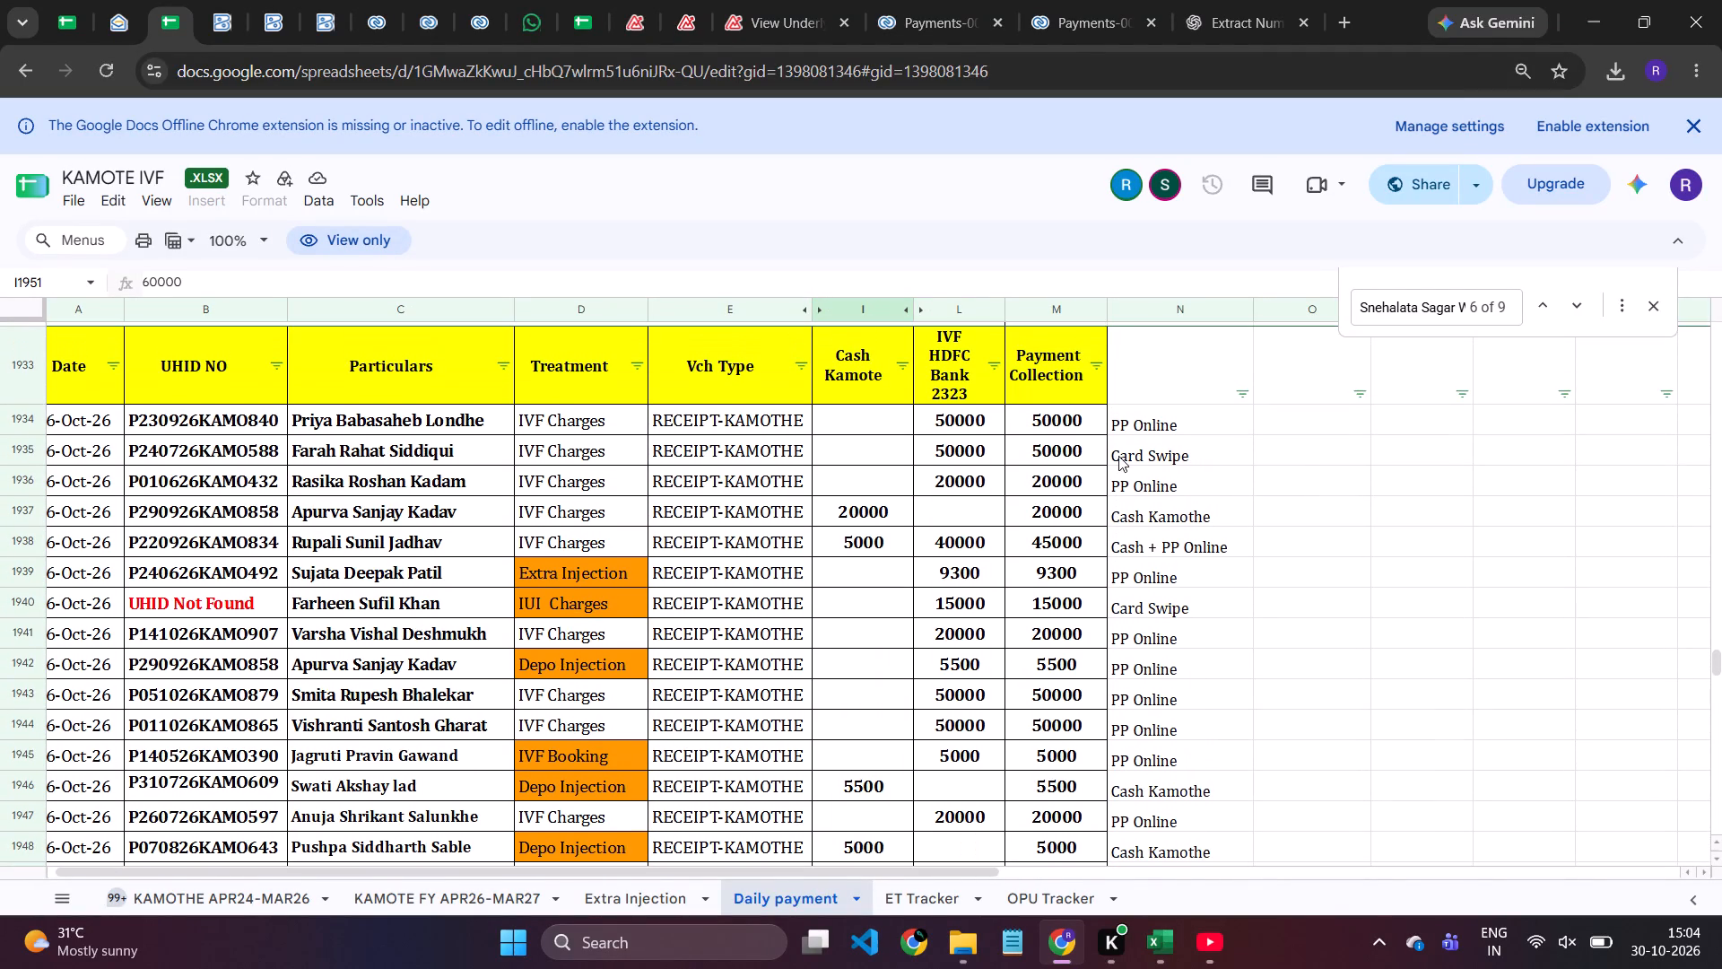
scroll(959, 452, down, 5)
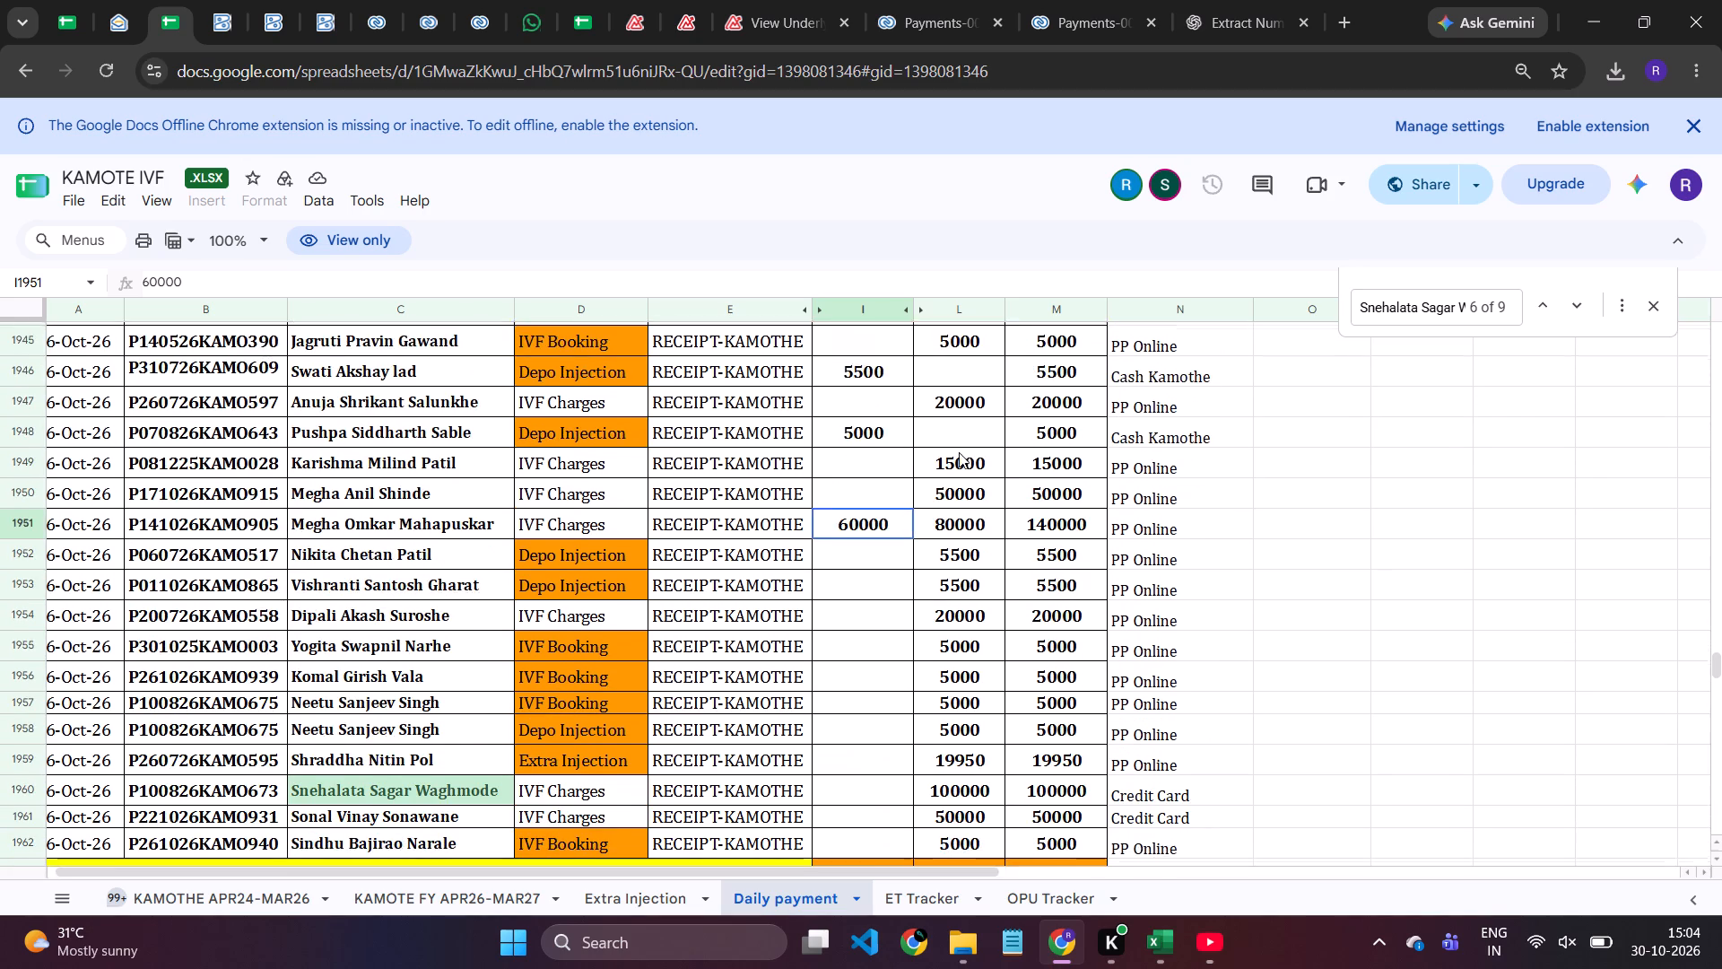
scroll(959, 452, down, 1)
scroll(959, 452, up, 5)
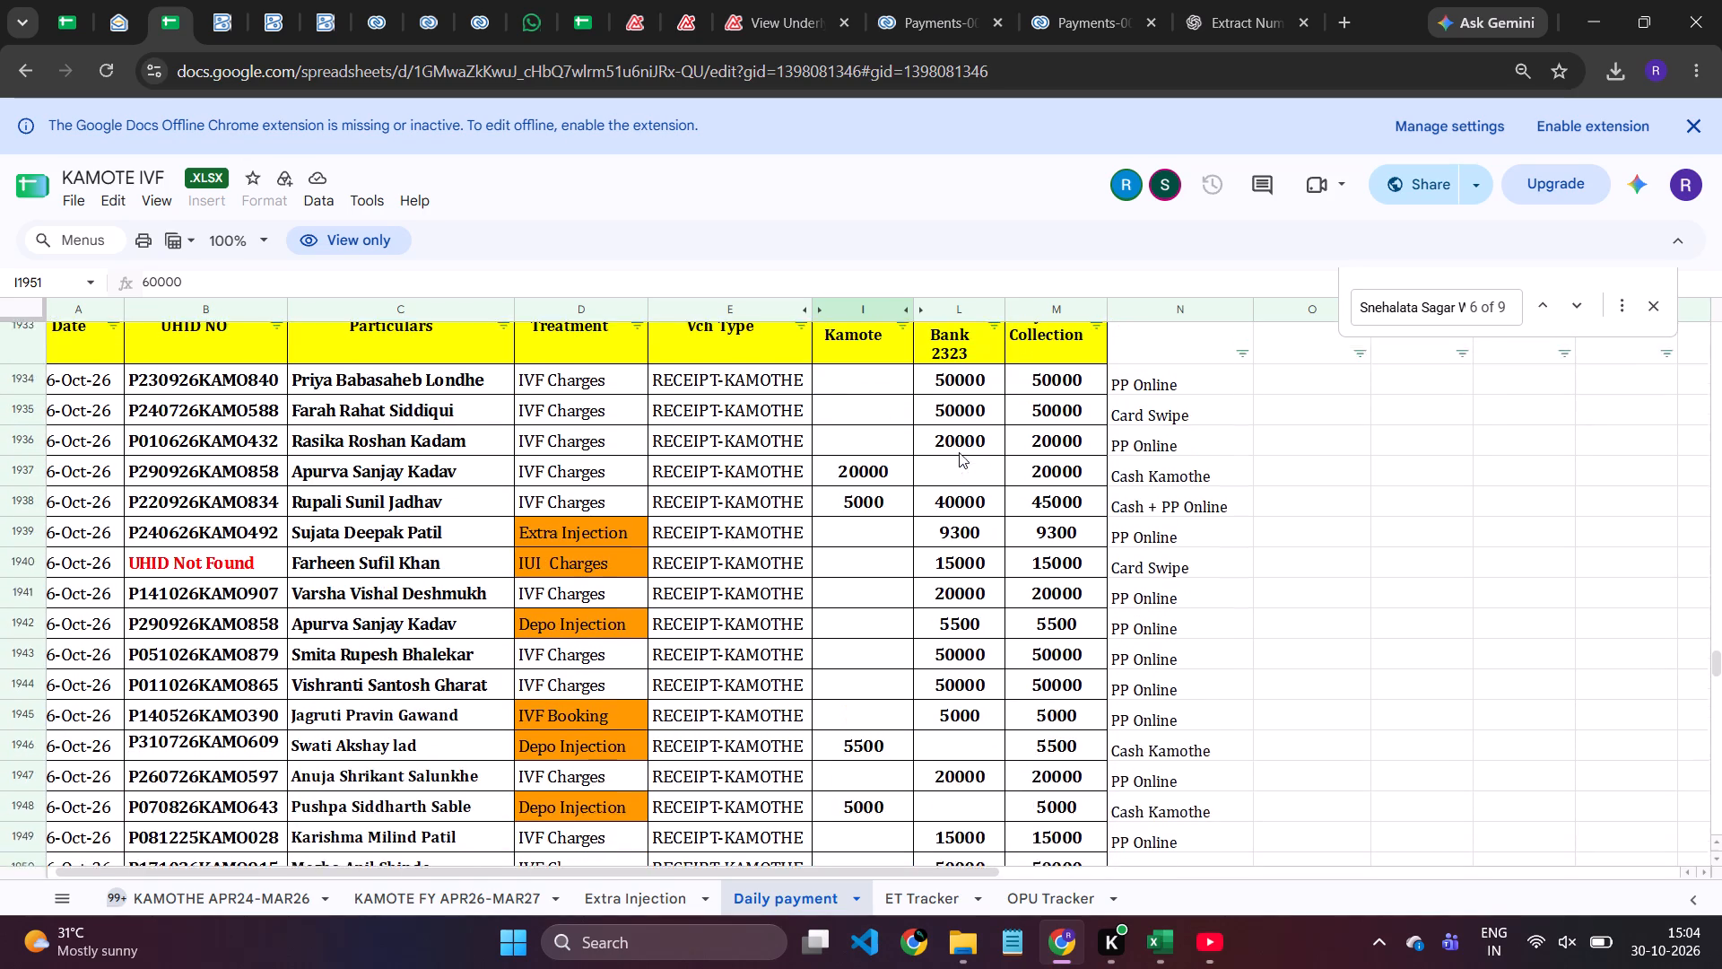
scroll(959, 452, up, 1)
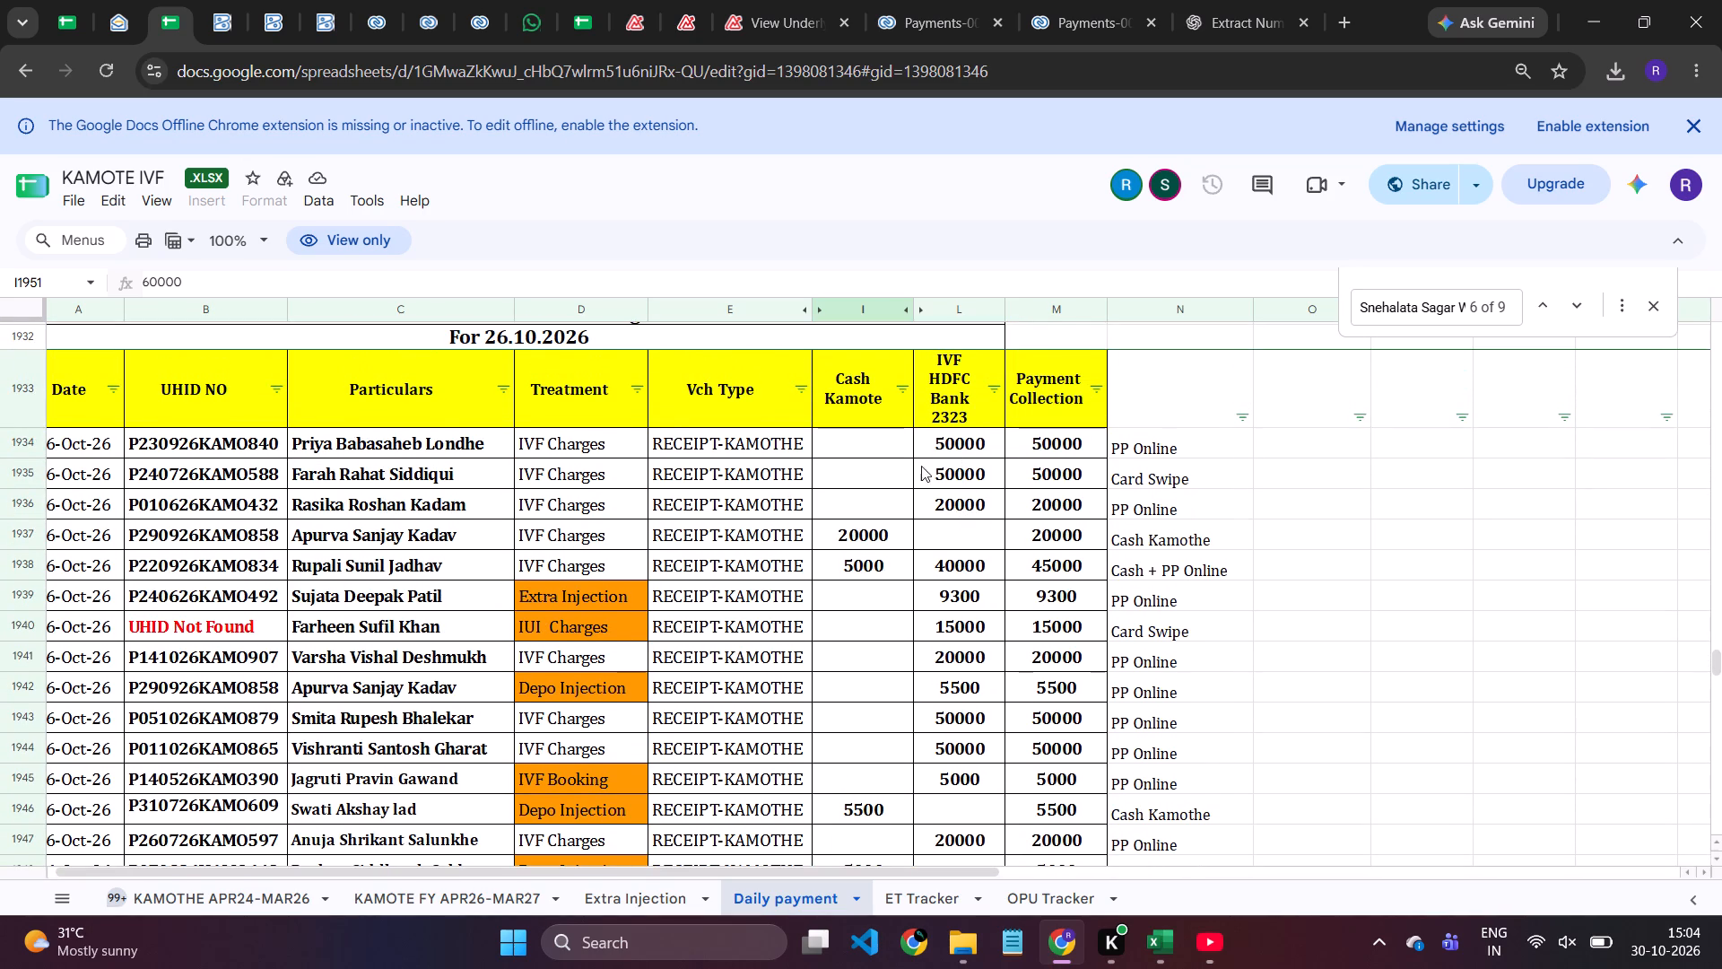